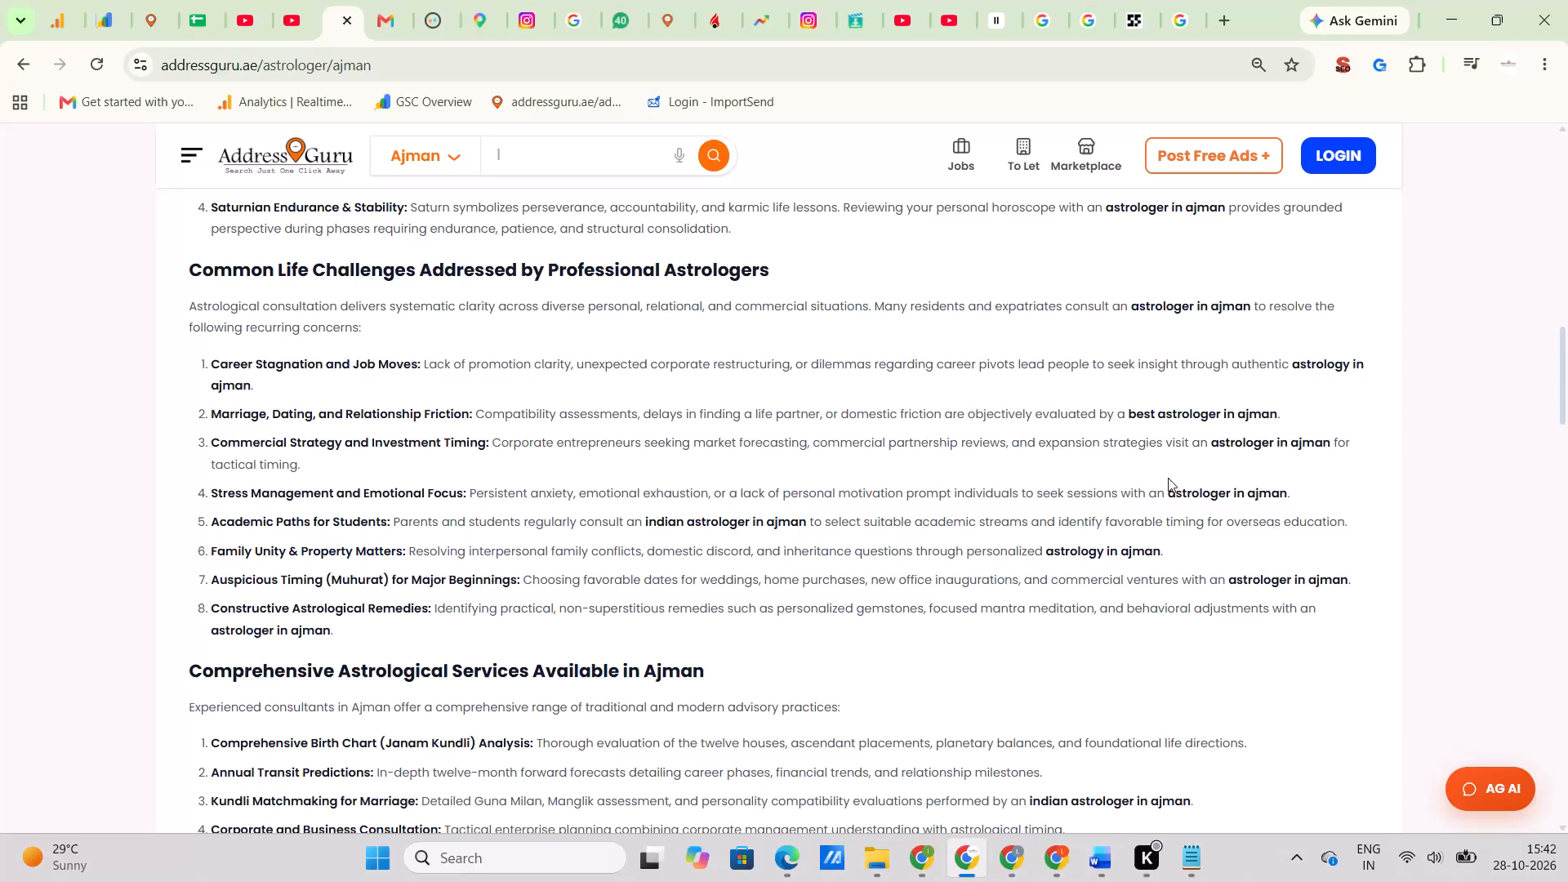
Review the Ajman astrologer page's article, from the planetary influences sections through the service cost table and FAQs.
scroll(1255, 534, down, 7)
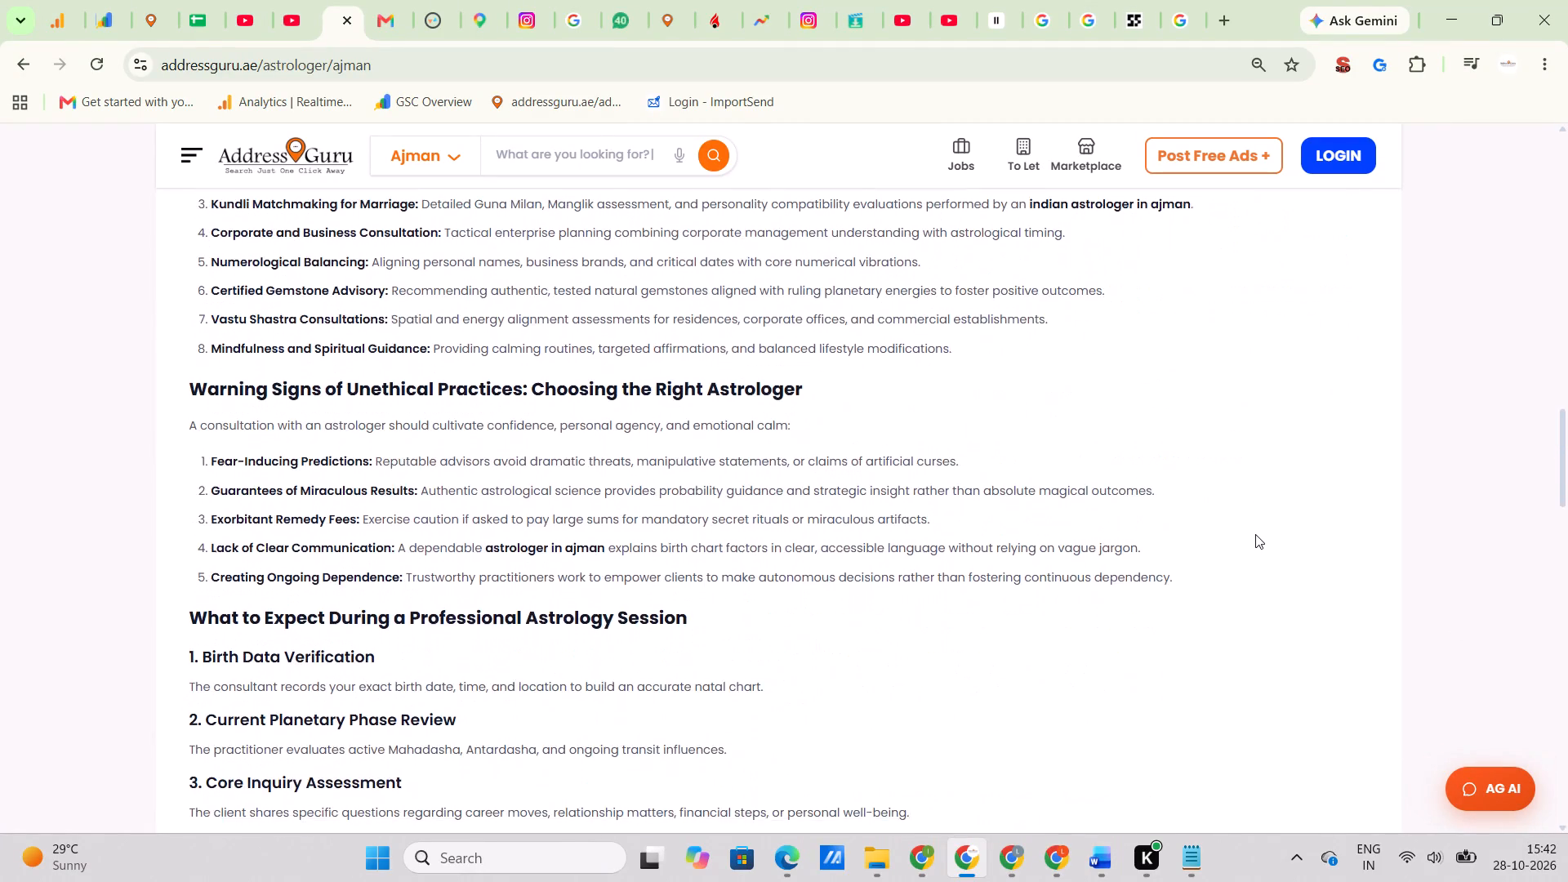
scroll(1255, 534, down, 8)
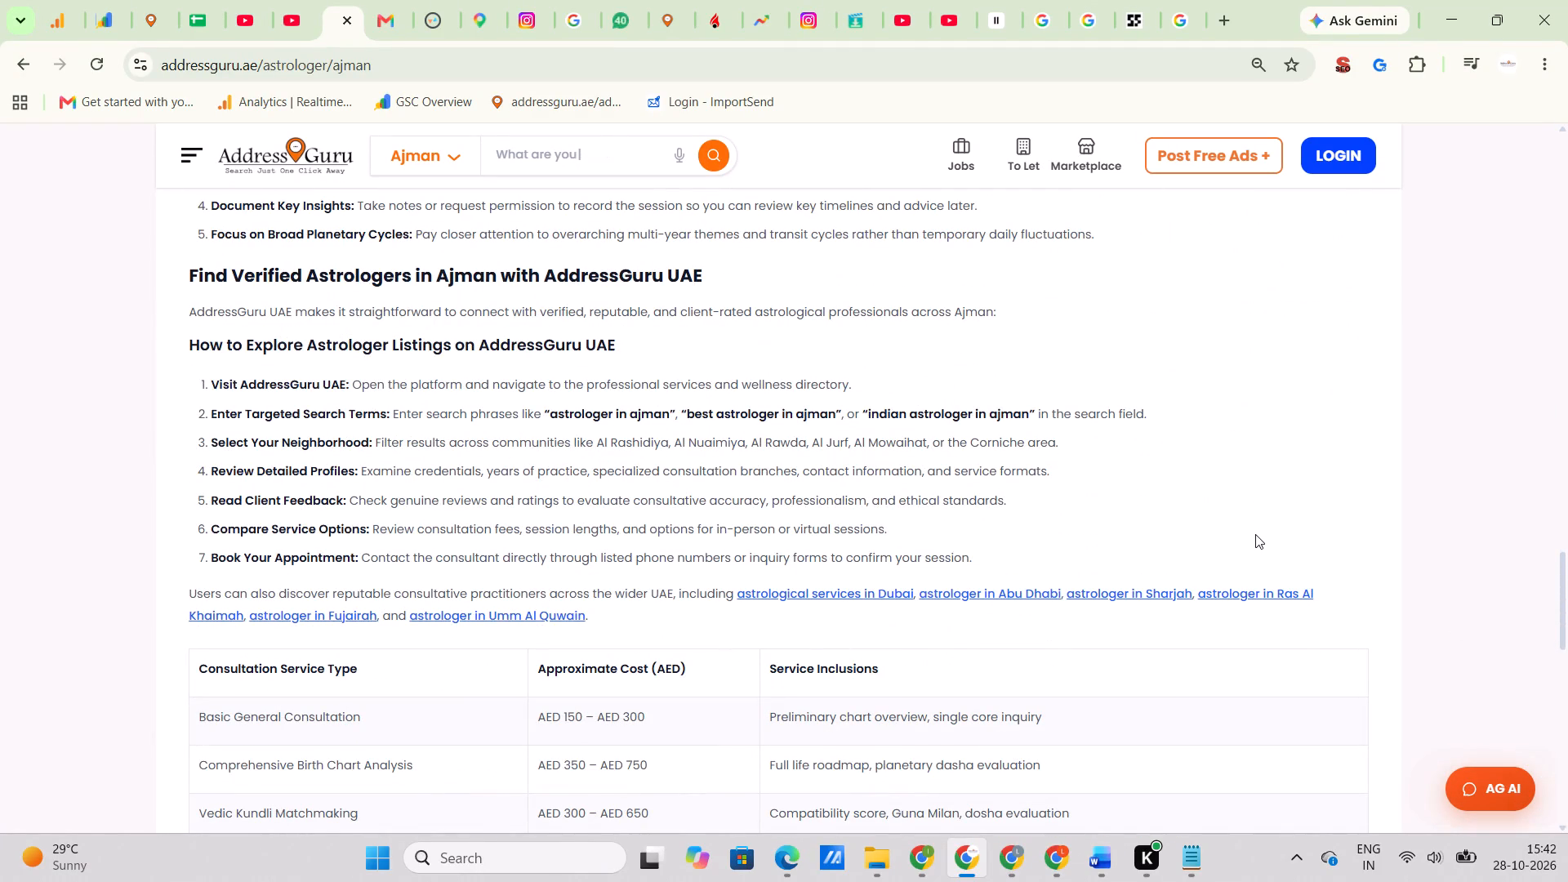
scroll(1262, 528, down, 2)
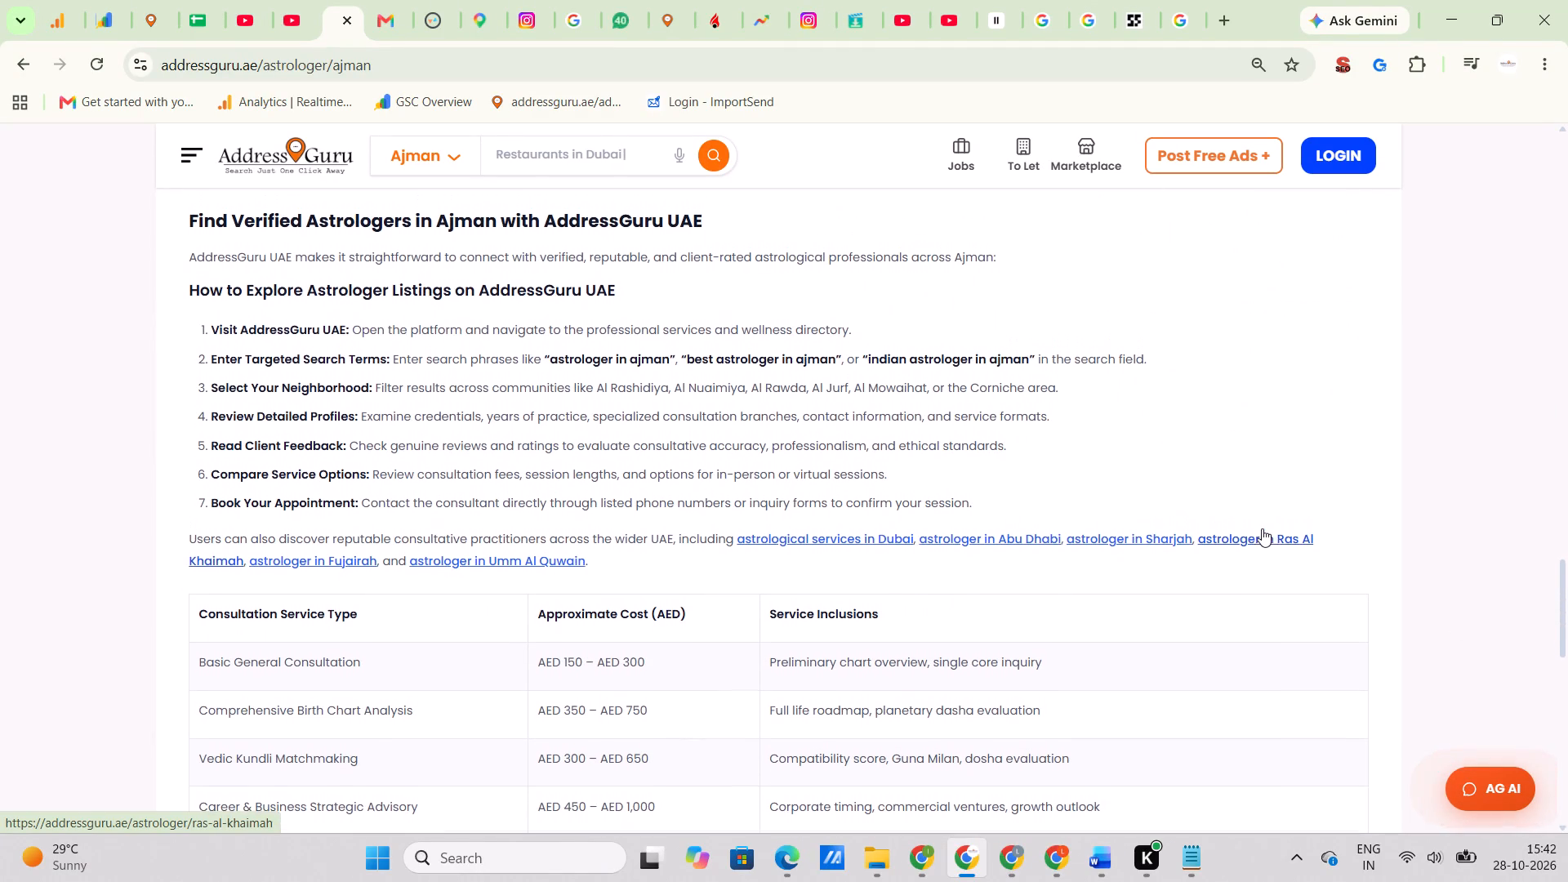
scroll(1262, 528, down, 2)
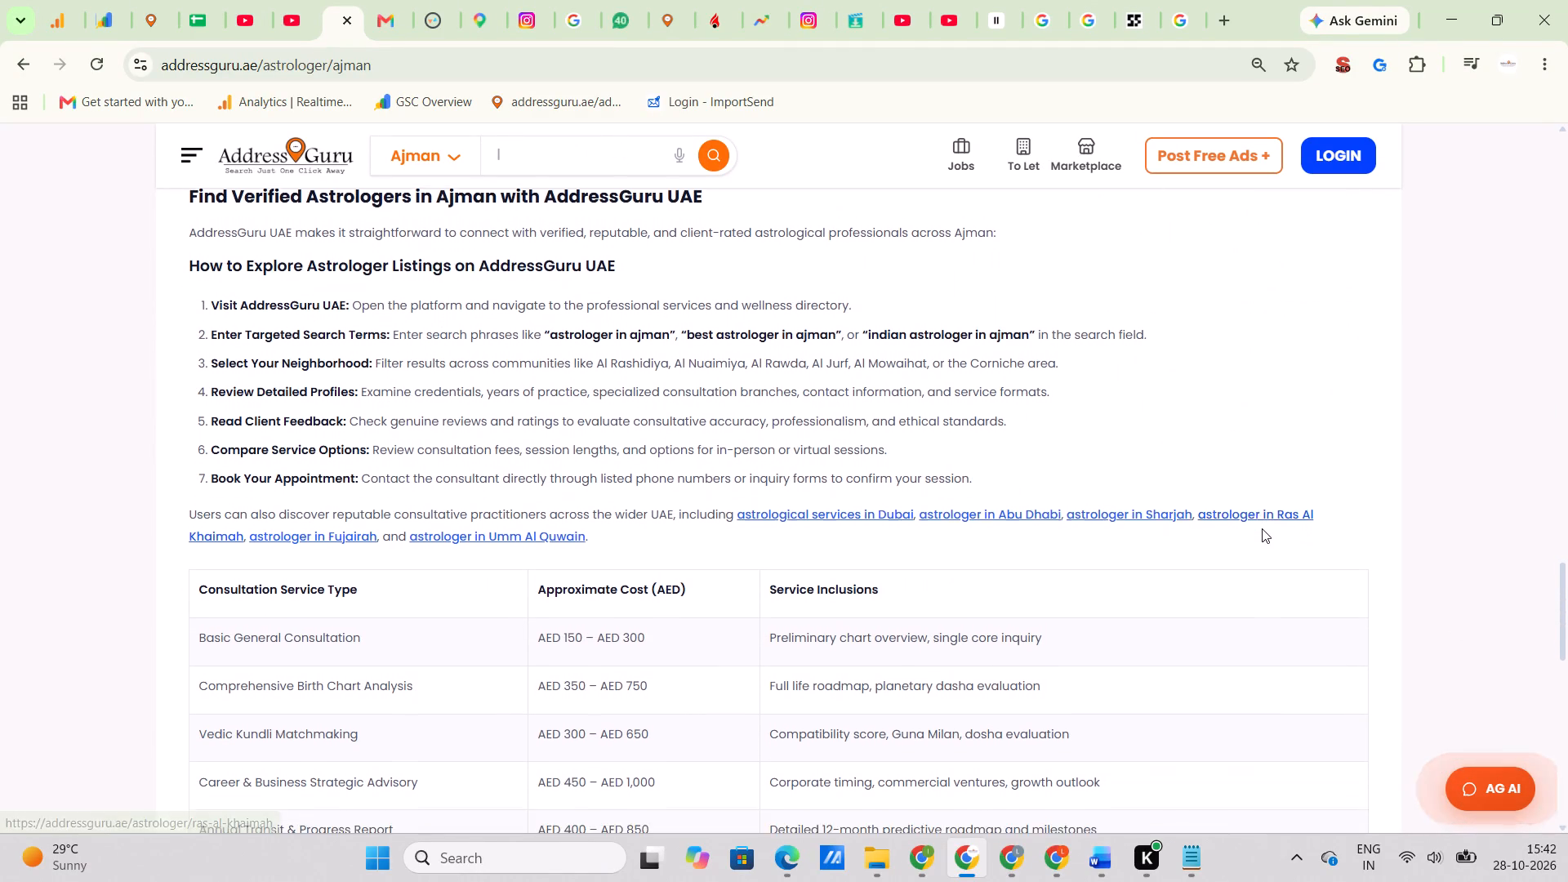
scroll(1262, 528, down, 6)
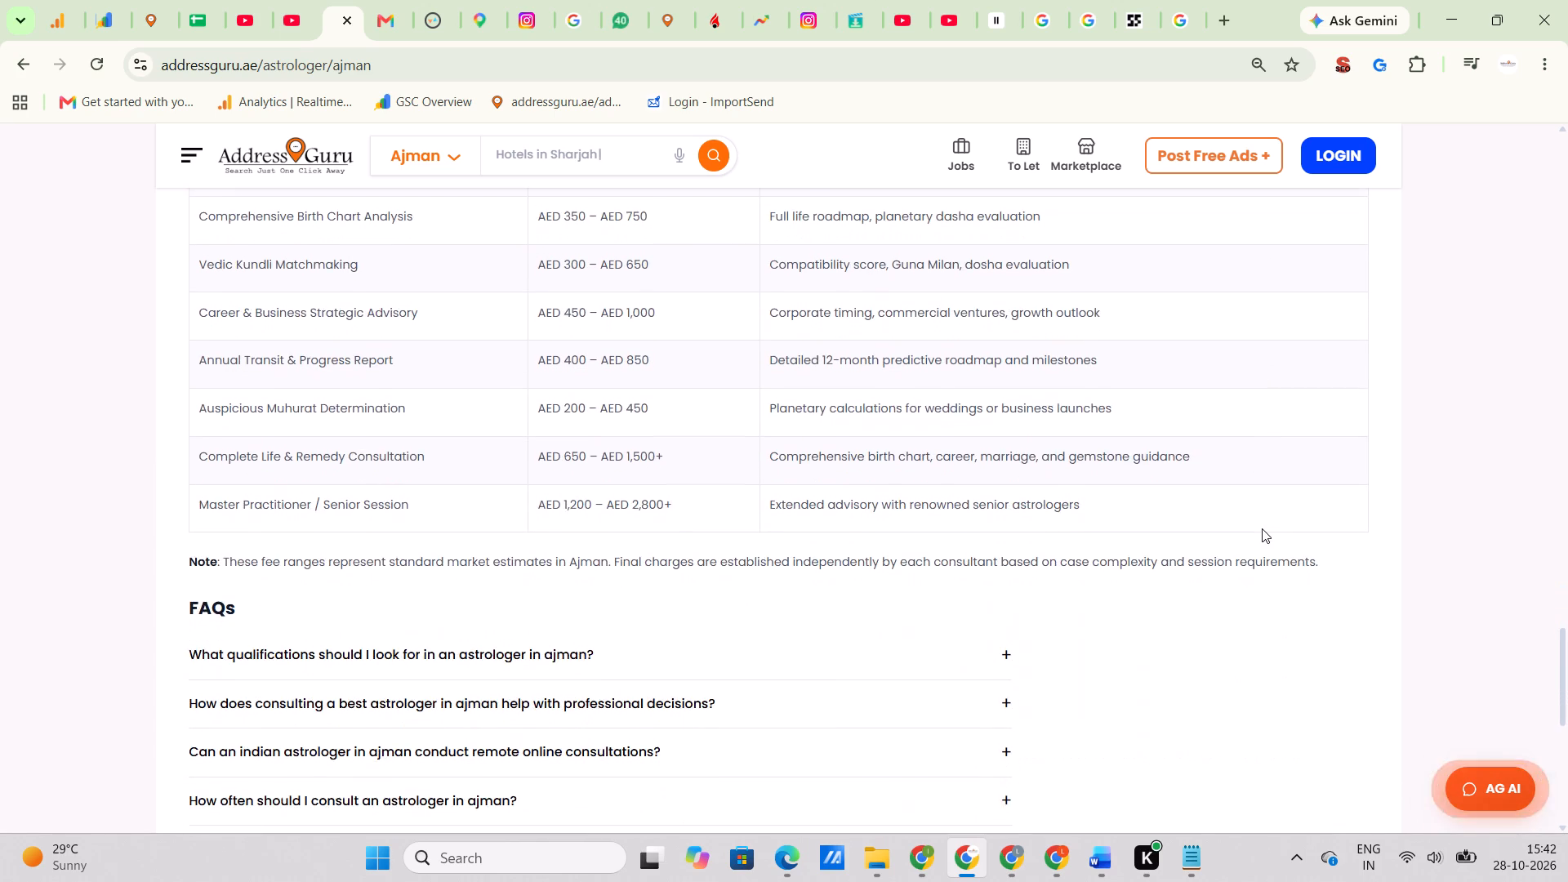
scroll(1262, 528, down, 2)
scroll(1262, 528, up, 7)
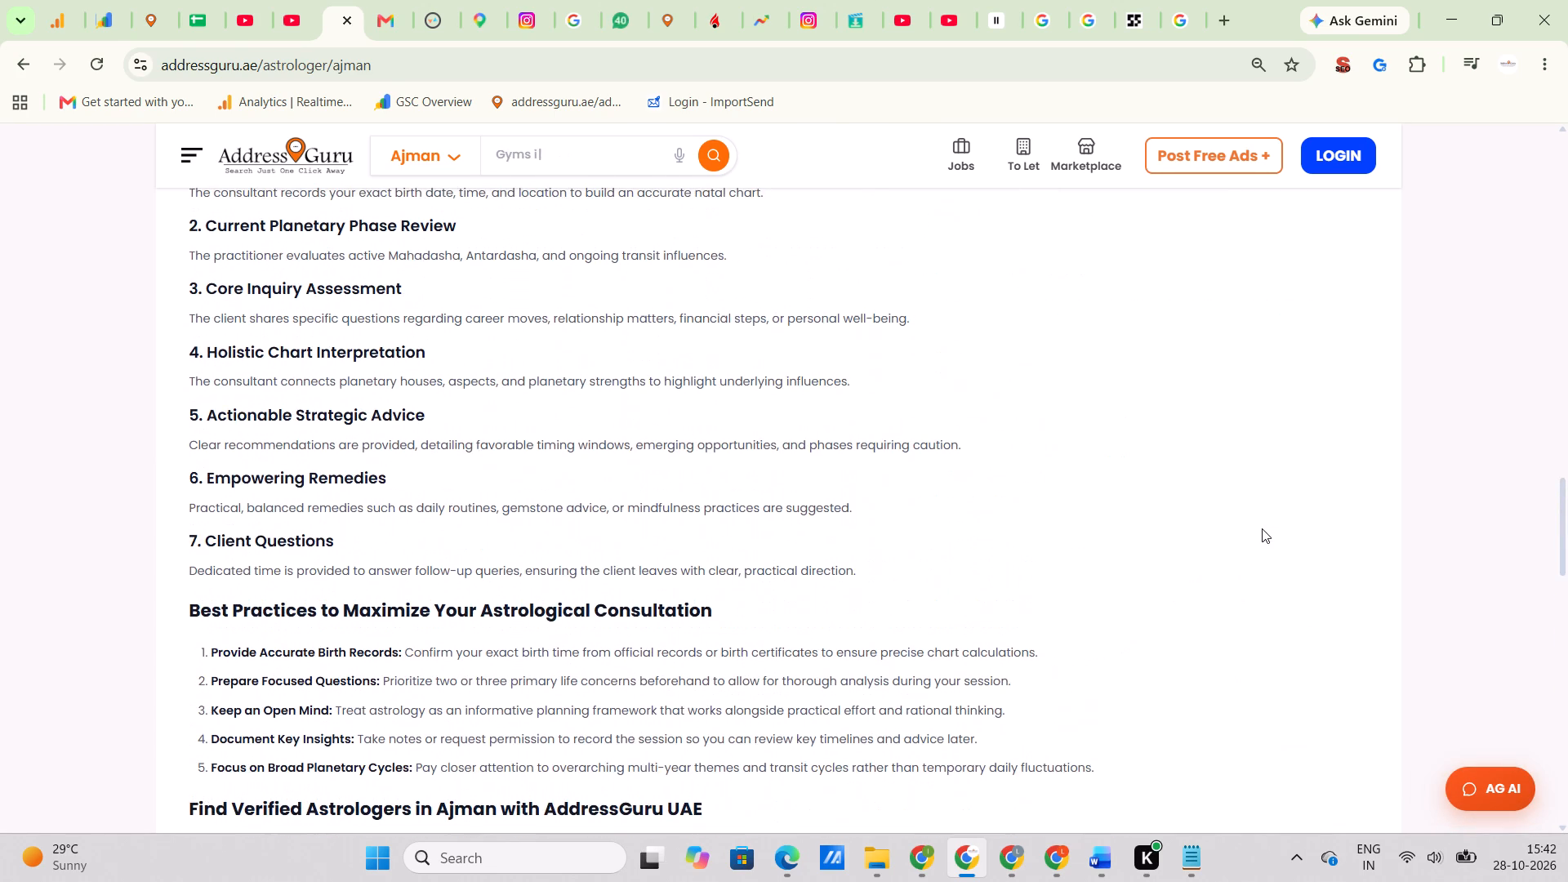
scroll(1262, 528, up, 4)
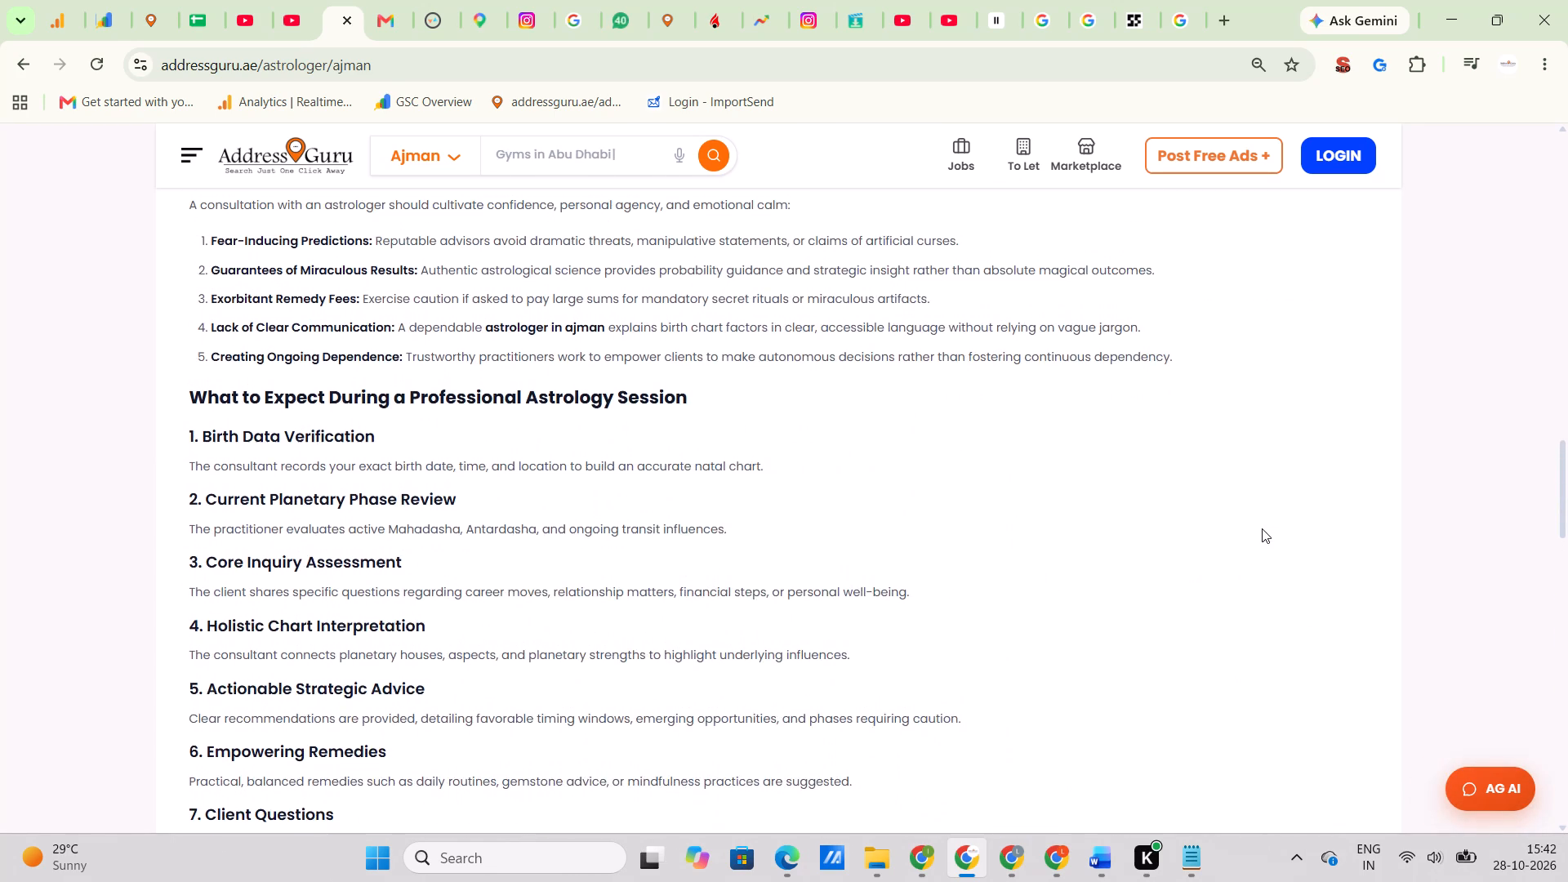
scroll(1262, 528, up, 8)
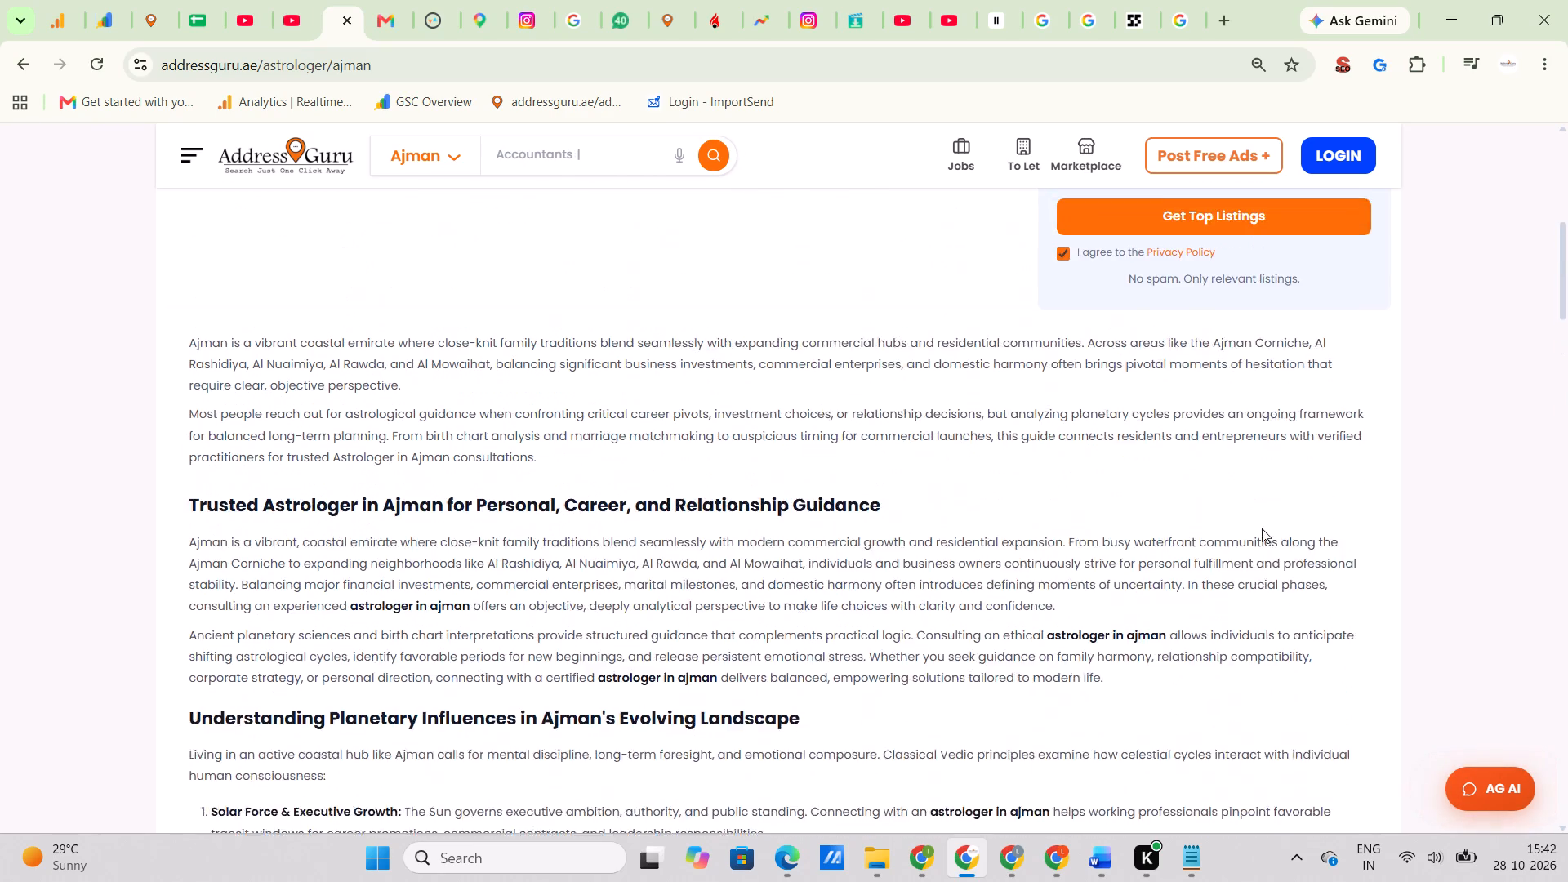
scroll(1262, 528, down, 2)
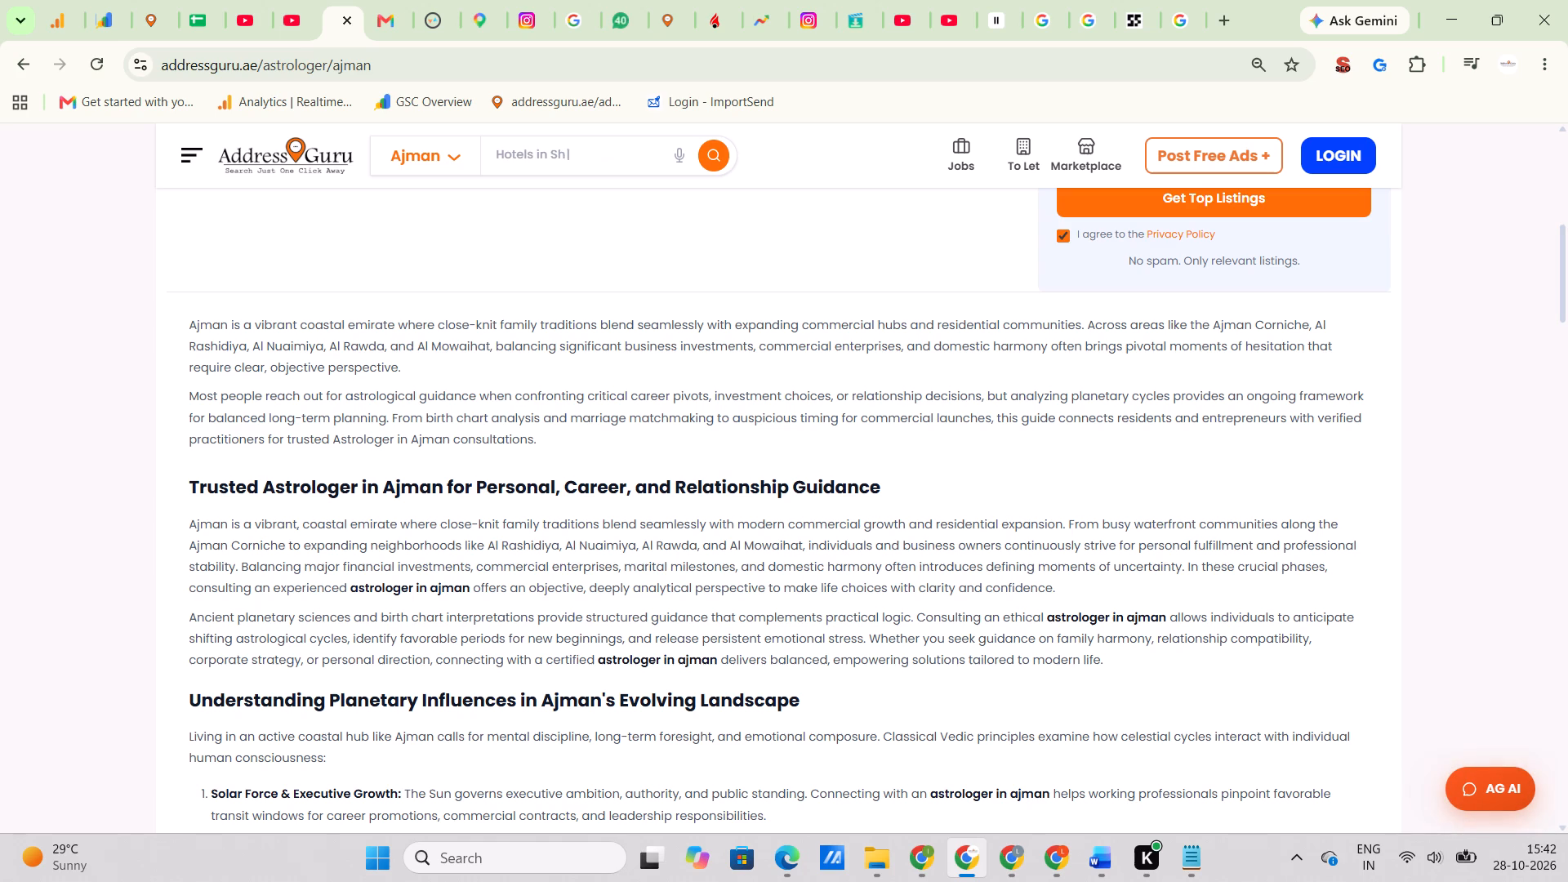
scroll(1262, 528, left, 5)
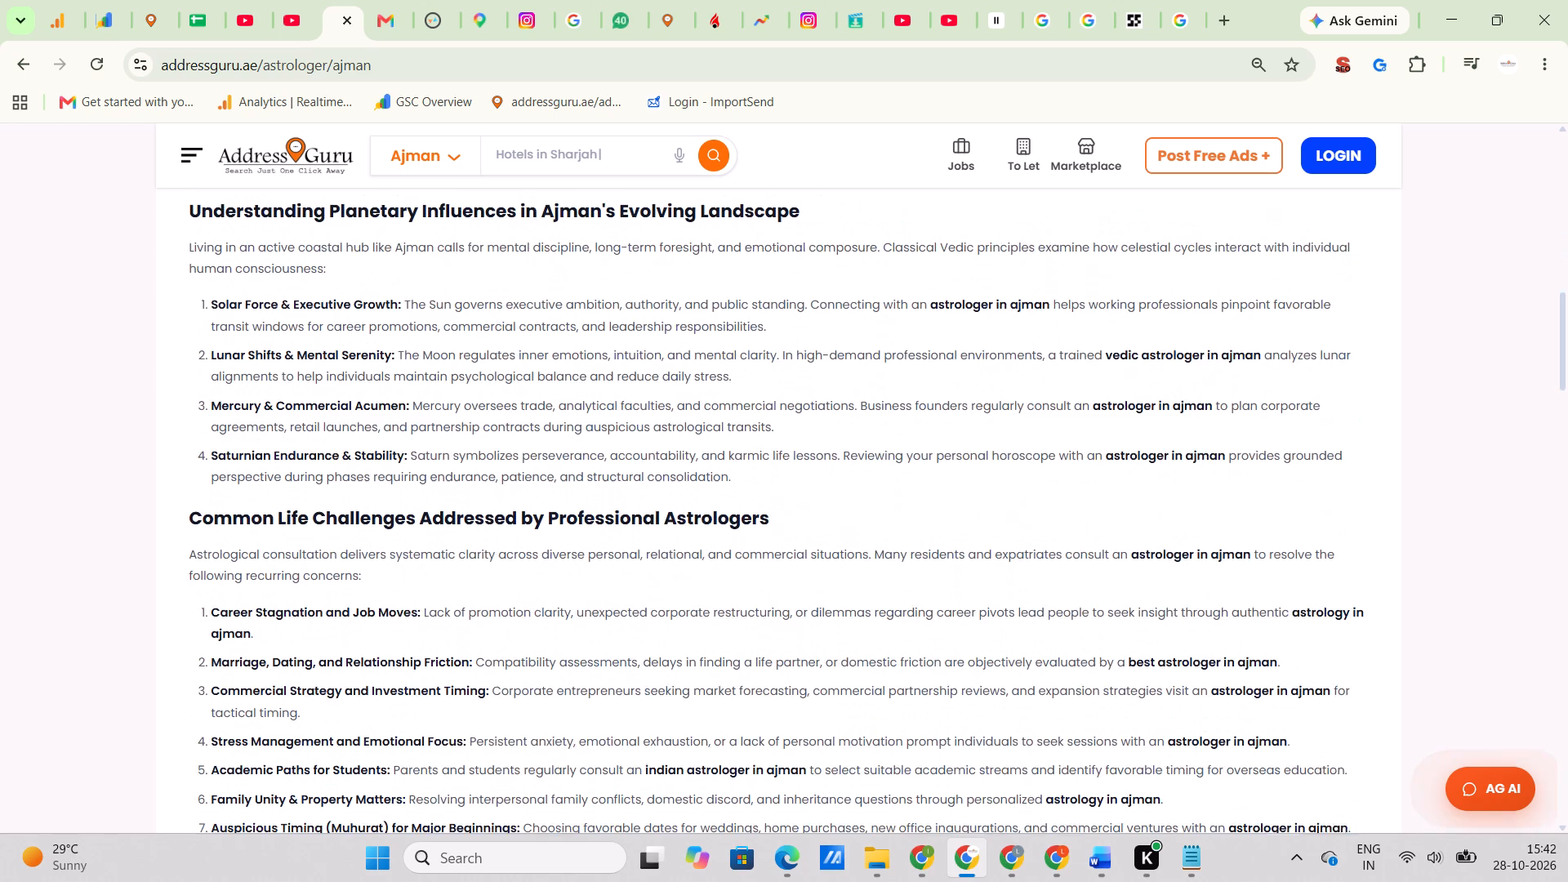
scroll(1262, 528, left, 5)
scroll(1262, 528, down, 3)
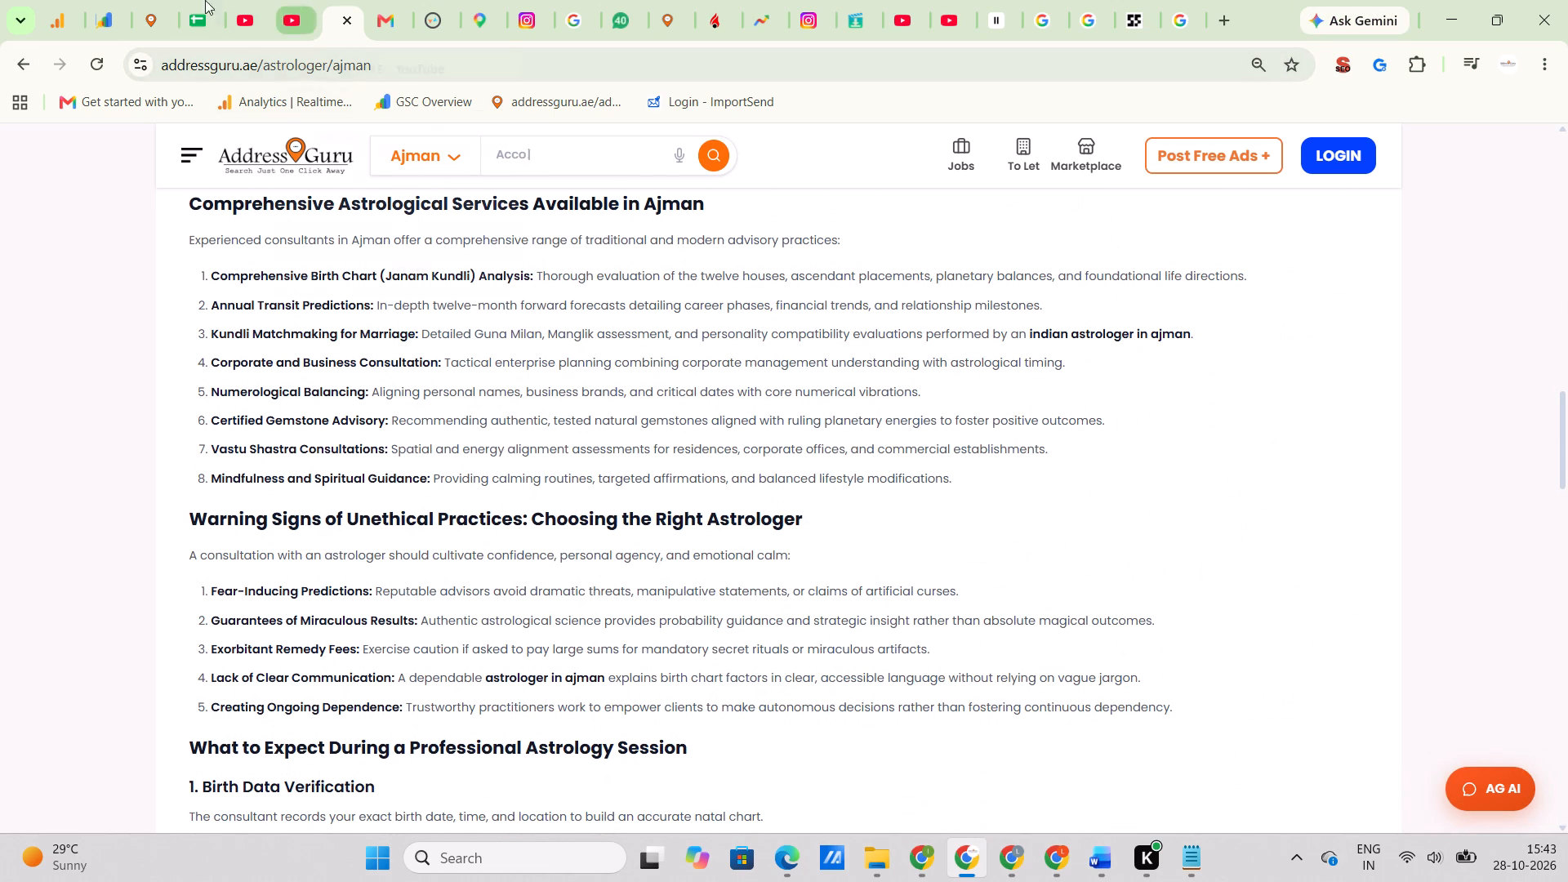
Check the up-to-date 24-hour search results performance report for addressguru.ae in Google Search Console, reloading it.
click(124, 0)
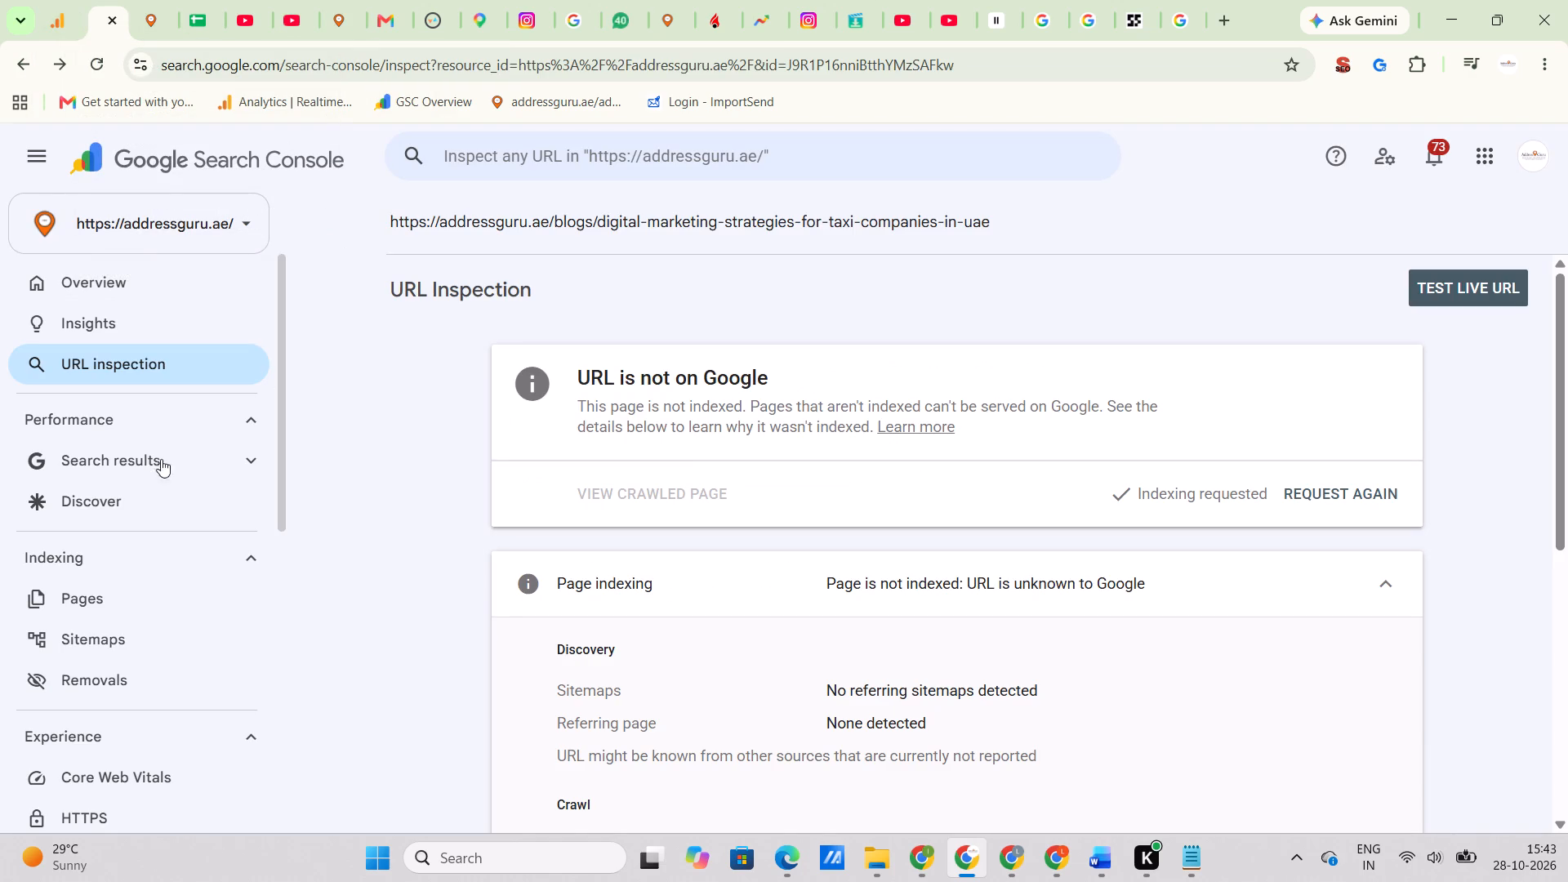
click(140, 448)
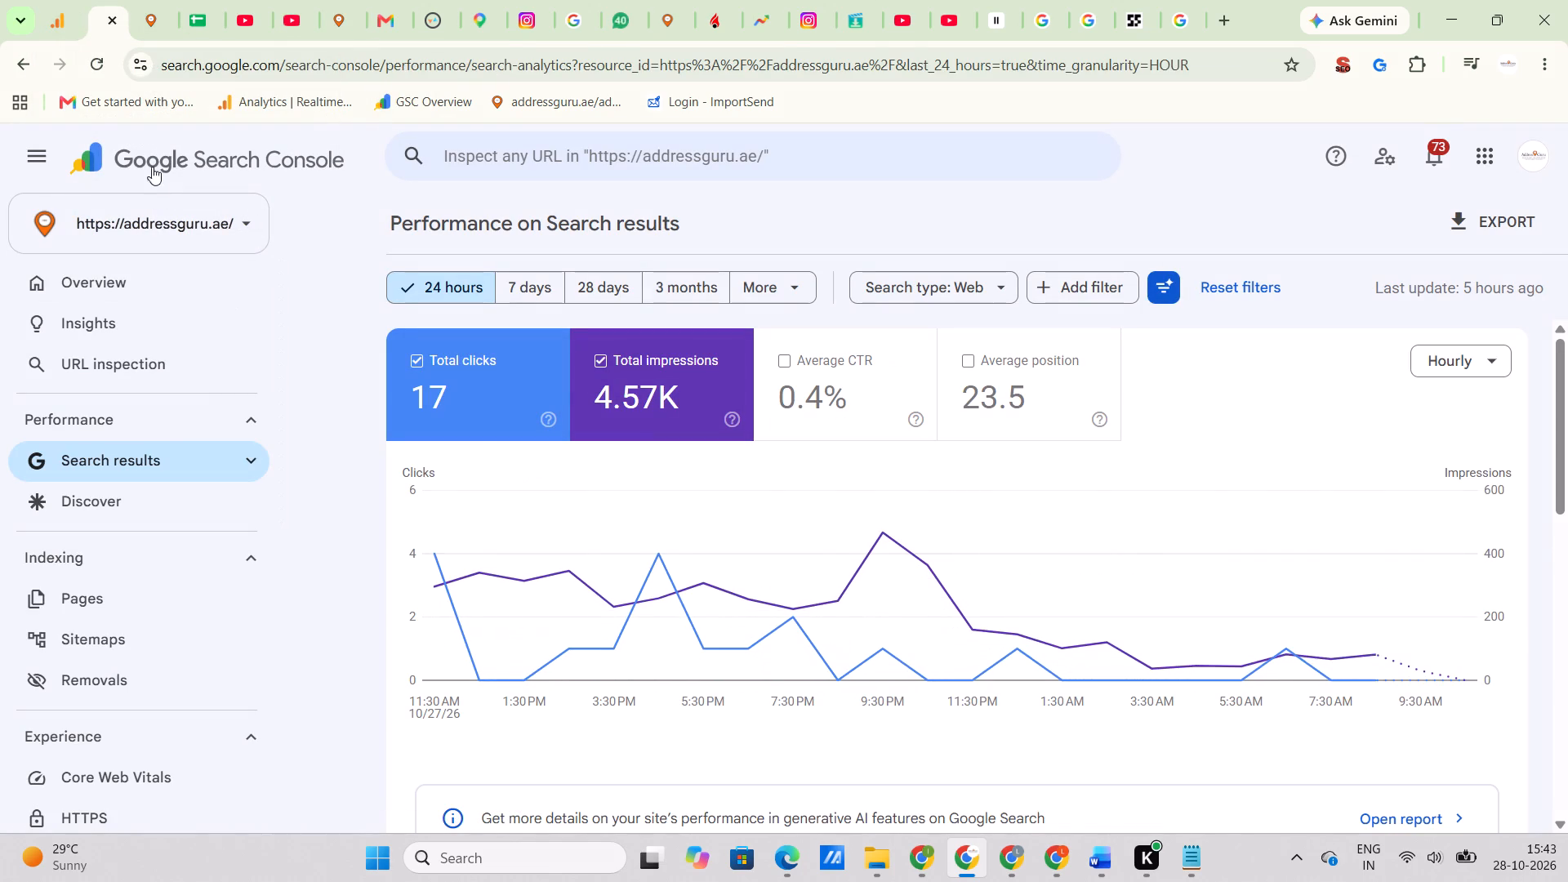
click(98, 61)
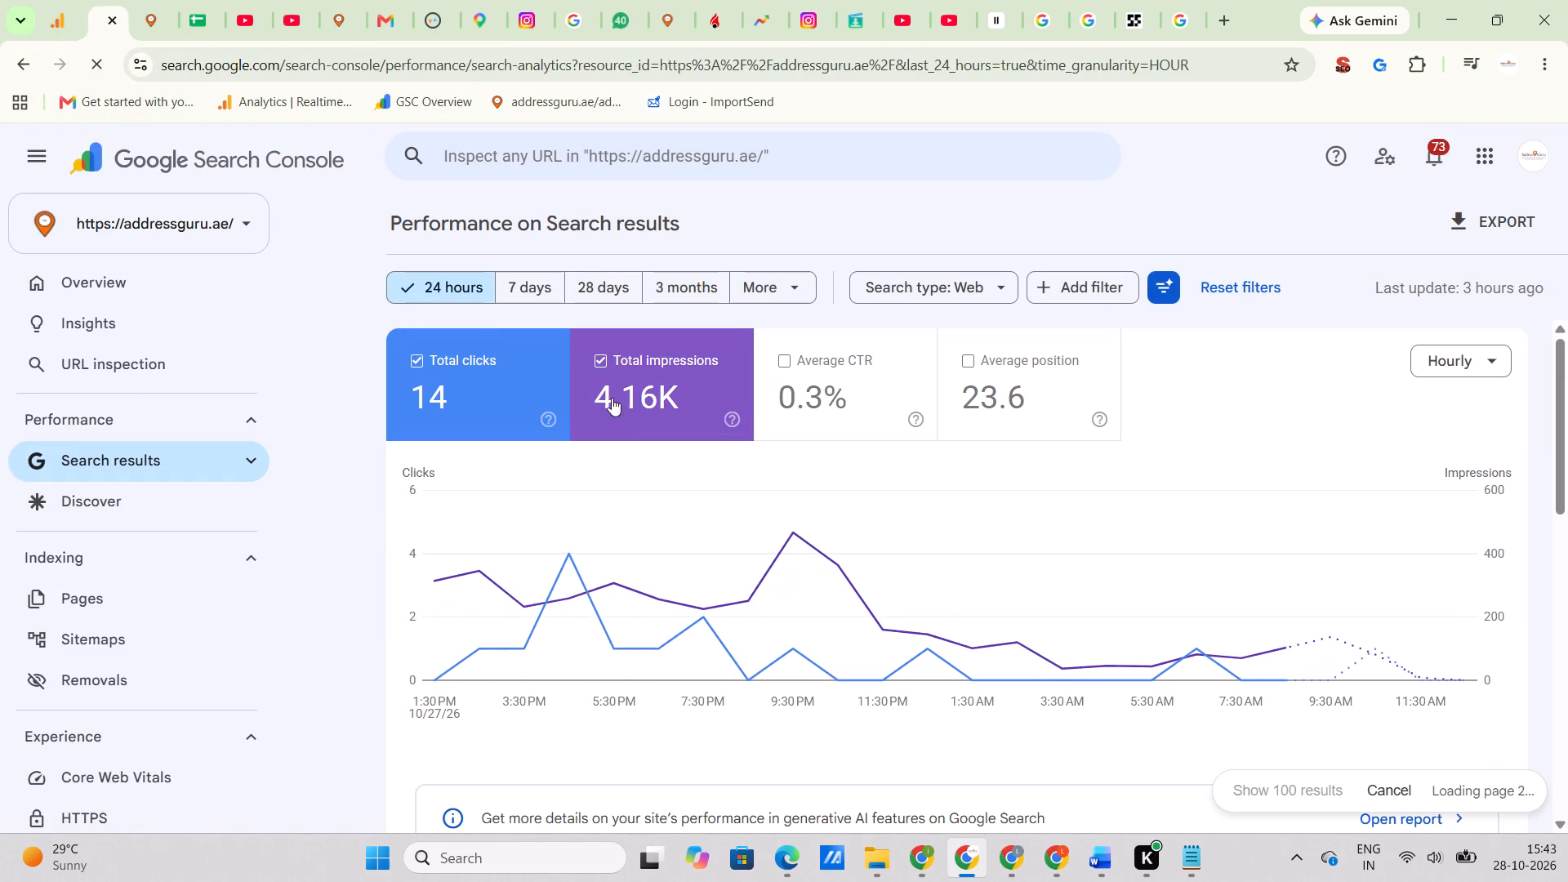
Switch to YouTube Studio and refresh the AddressGuru UAE channel's Shorts list to check its latest figures.
click(261, 0)
click(98, 65)
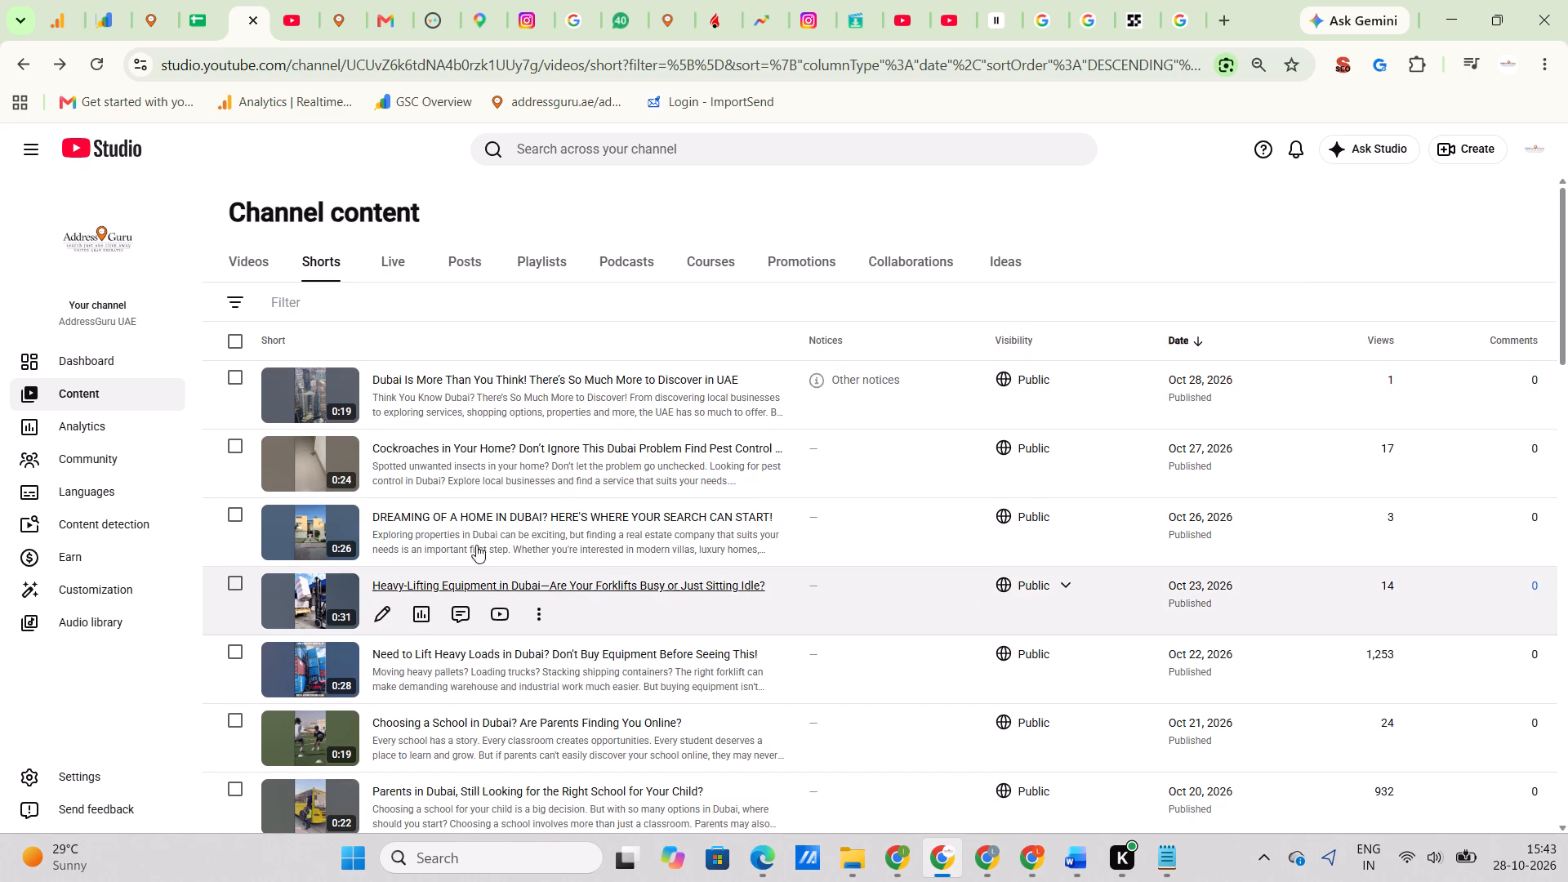
click(101, 67)
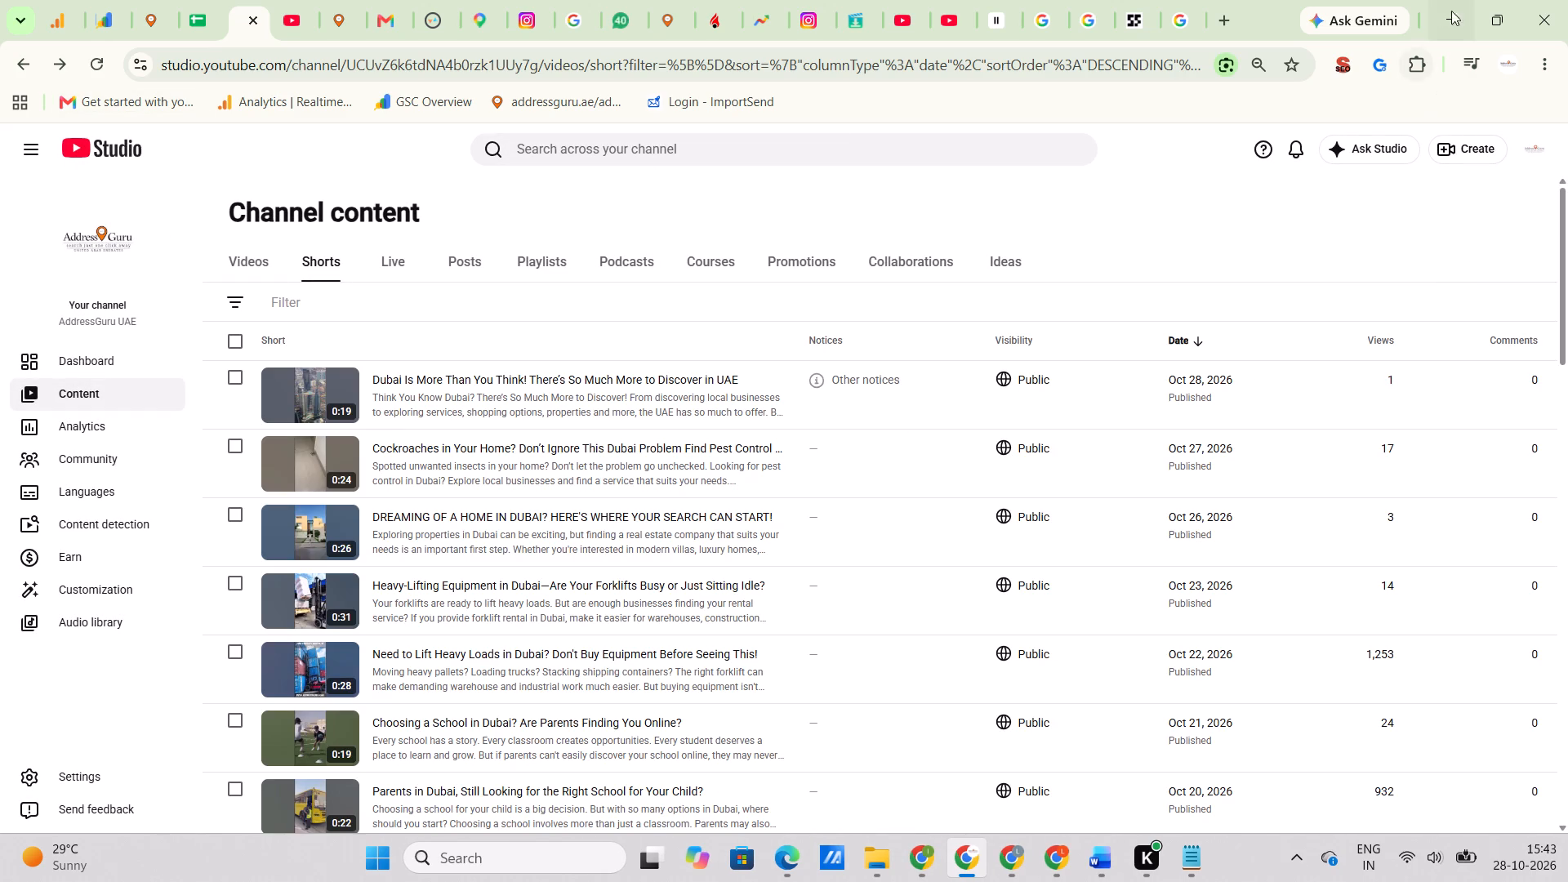
Switch to the AddressGuru admin panel and open the user management list to check the newest registered users.
click(1459, 0)
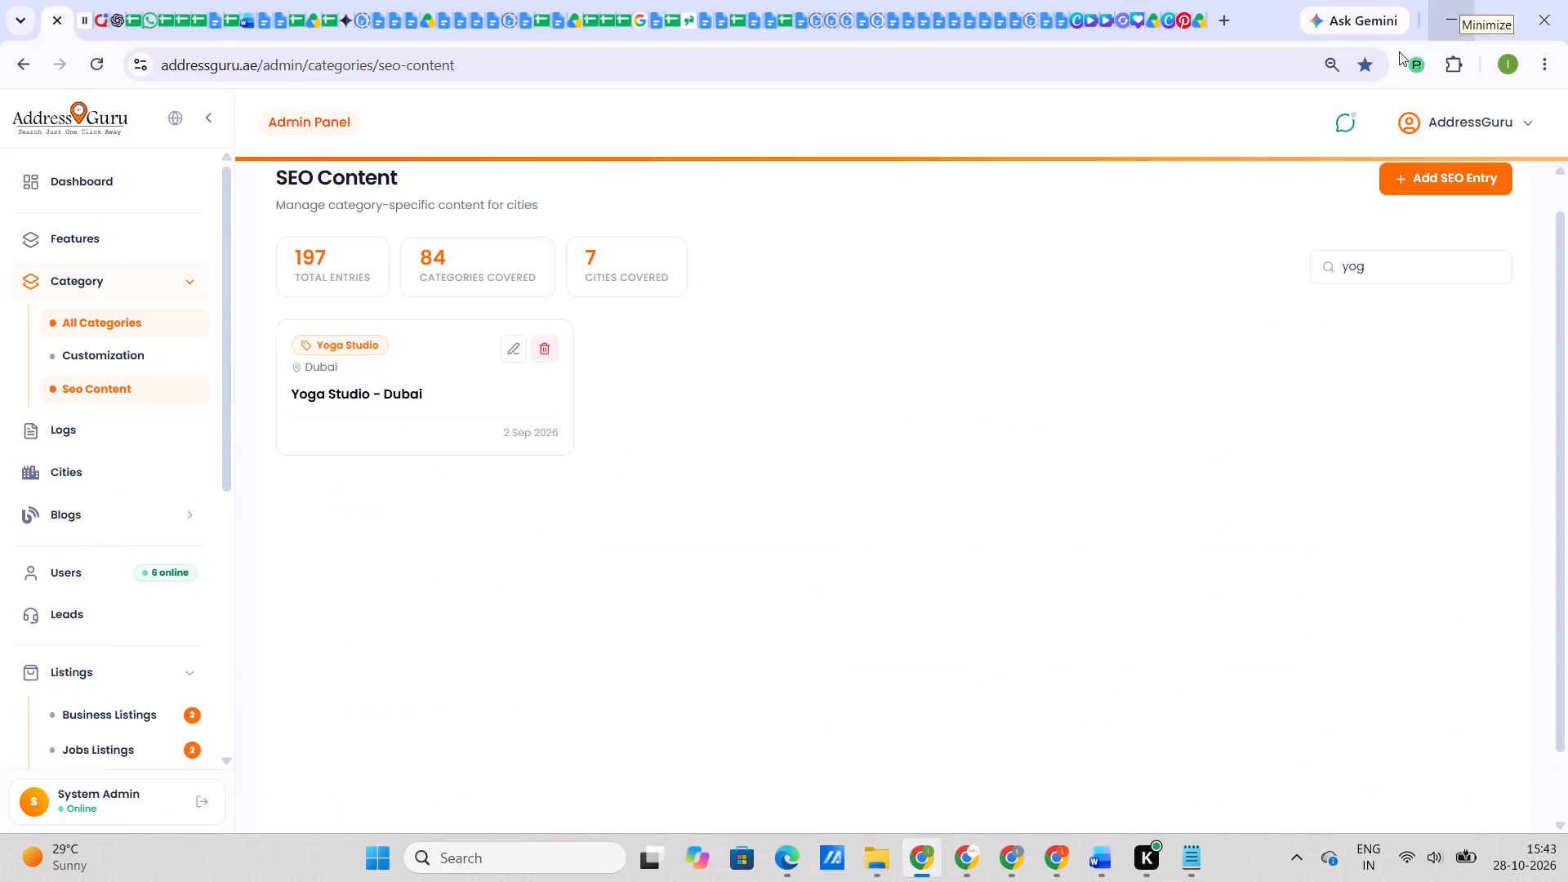
click(77, 571)
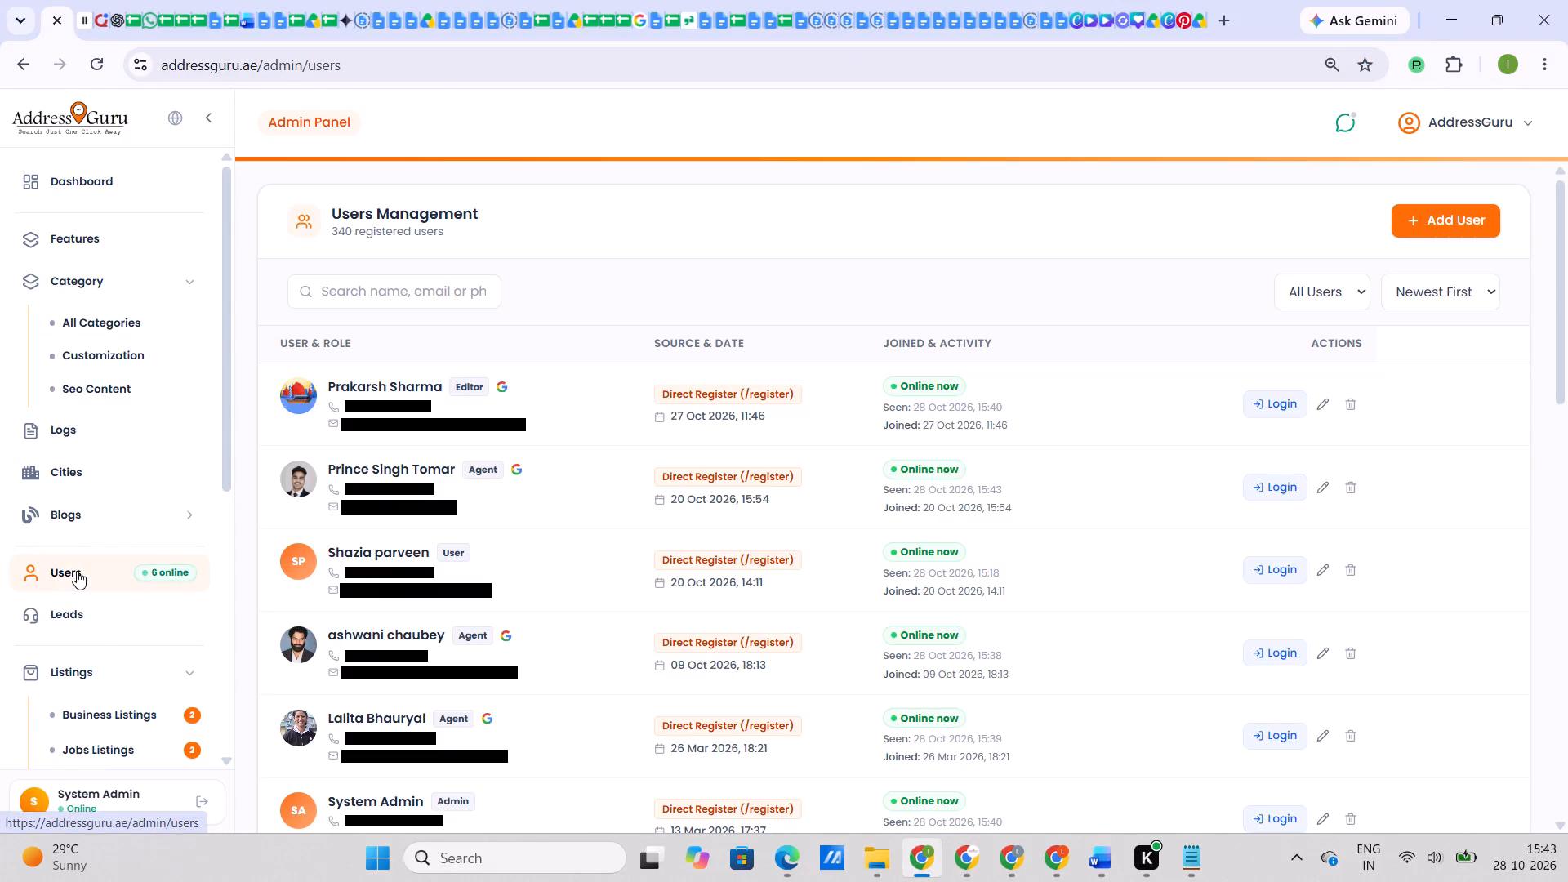
Open the marketplace listings in the admin panel and review the newest pending entries with their plans, cities and creators.
scroll(97, 639, down, 3)
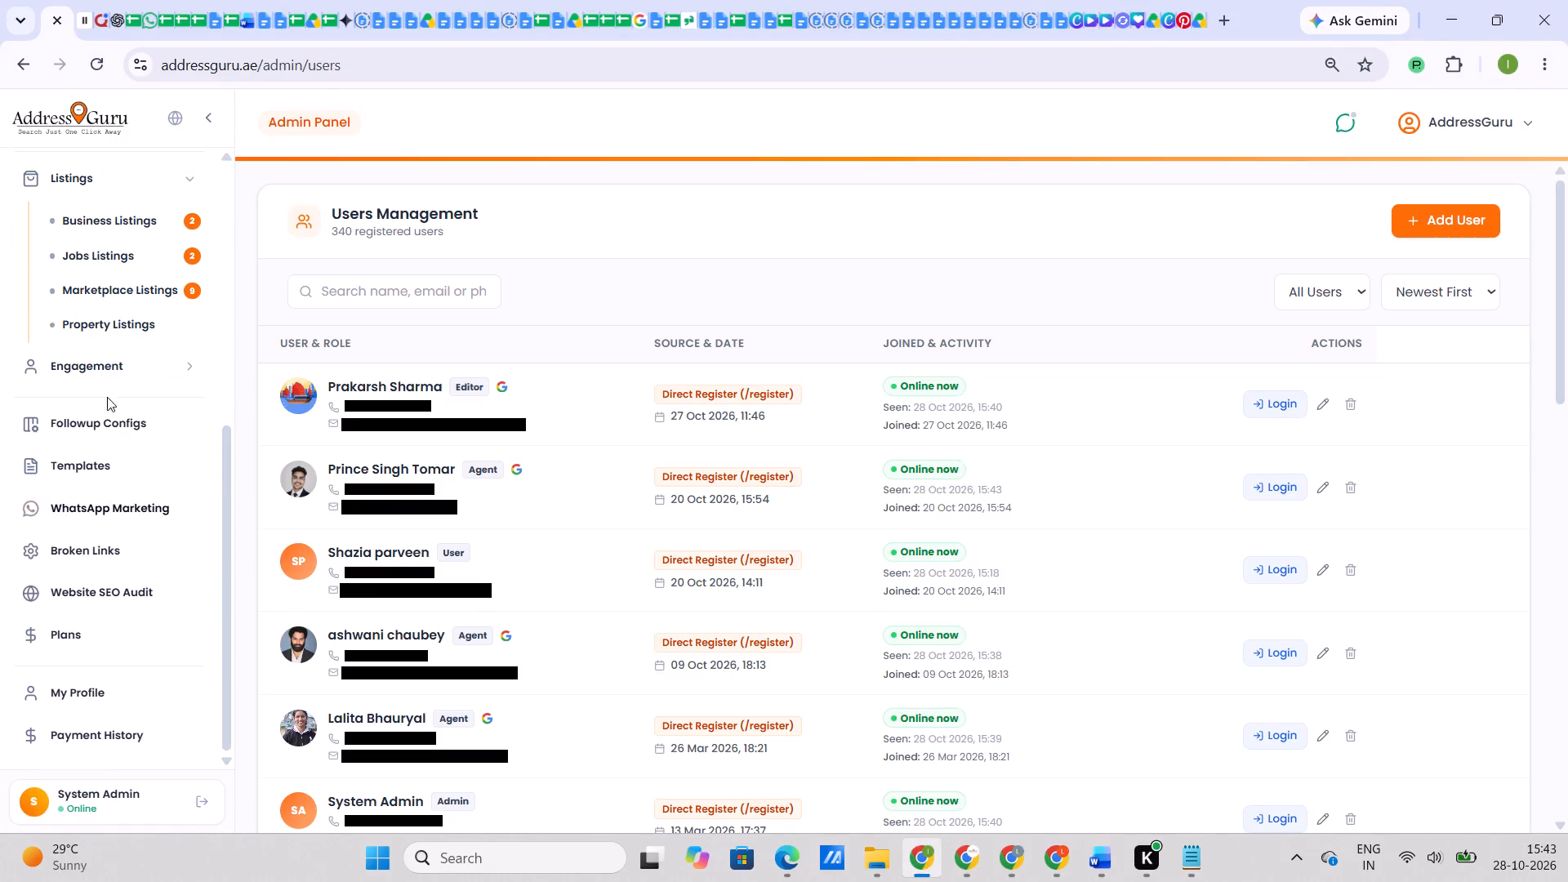
click(109, 275)
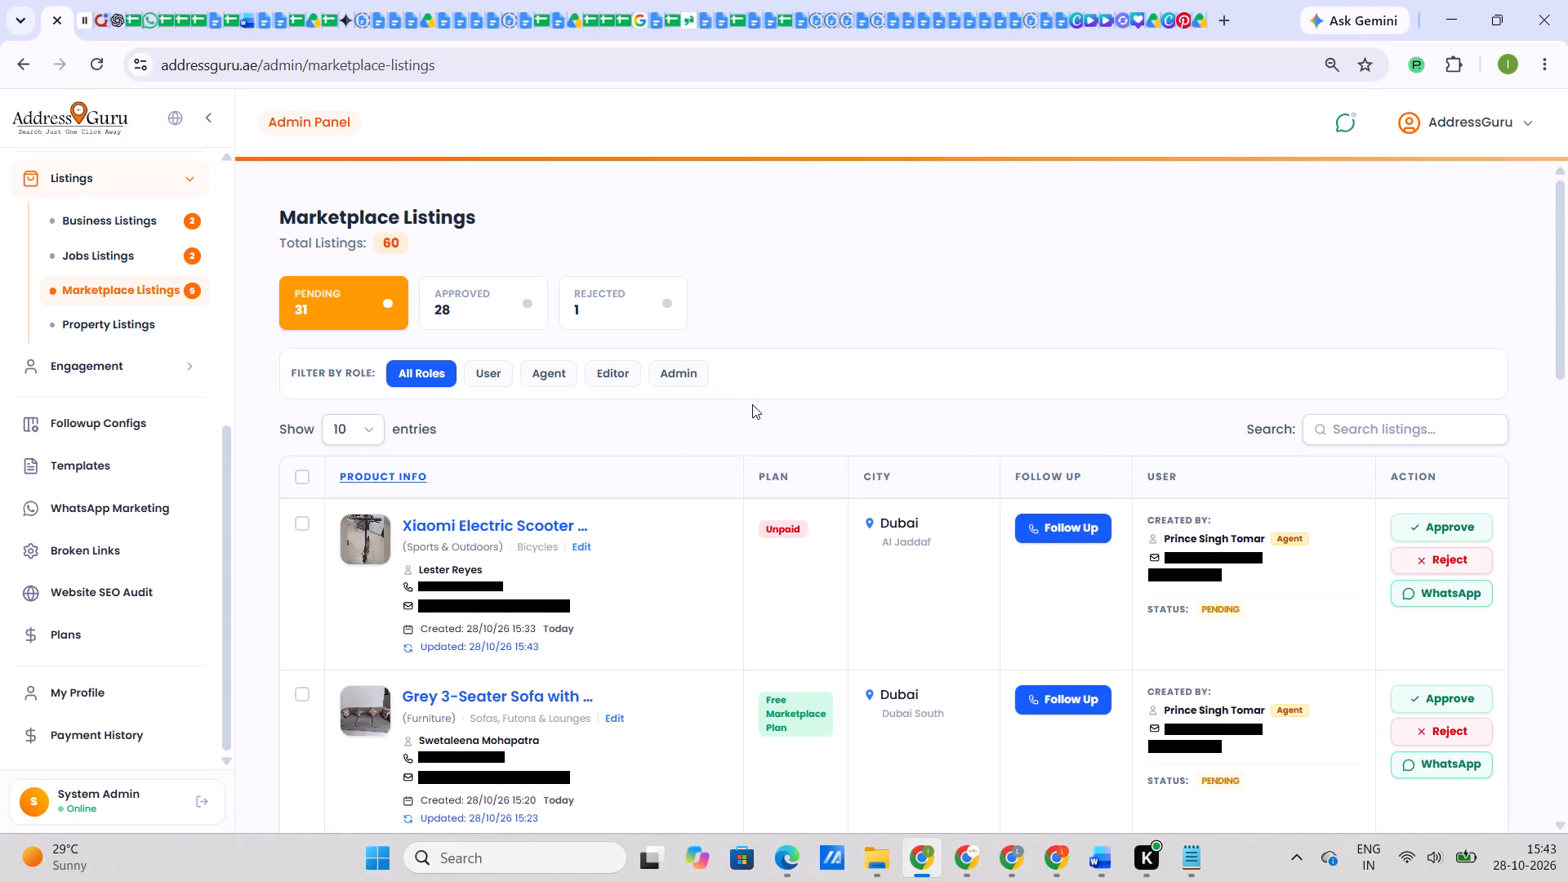
scroll(752, 408, down, 2)
scroll(787, 582, down, 1)
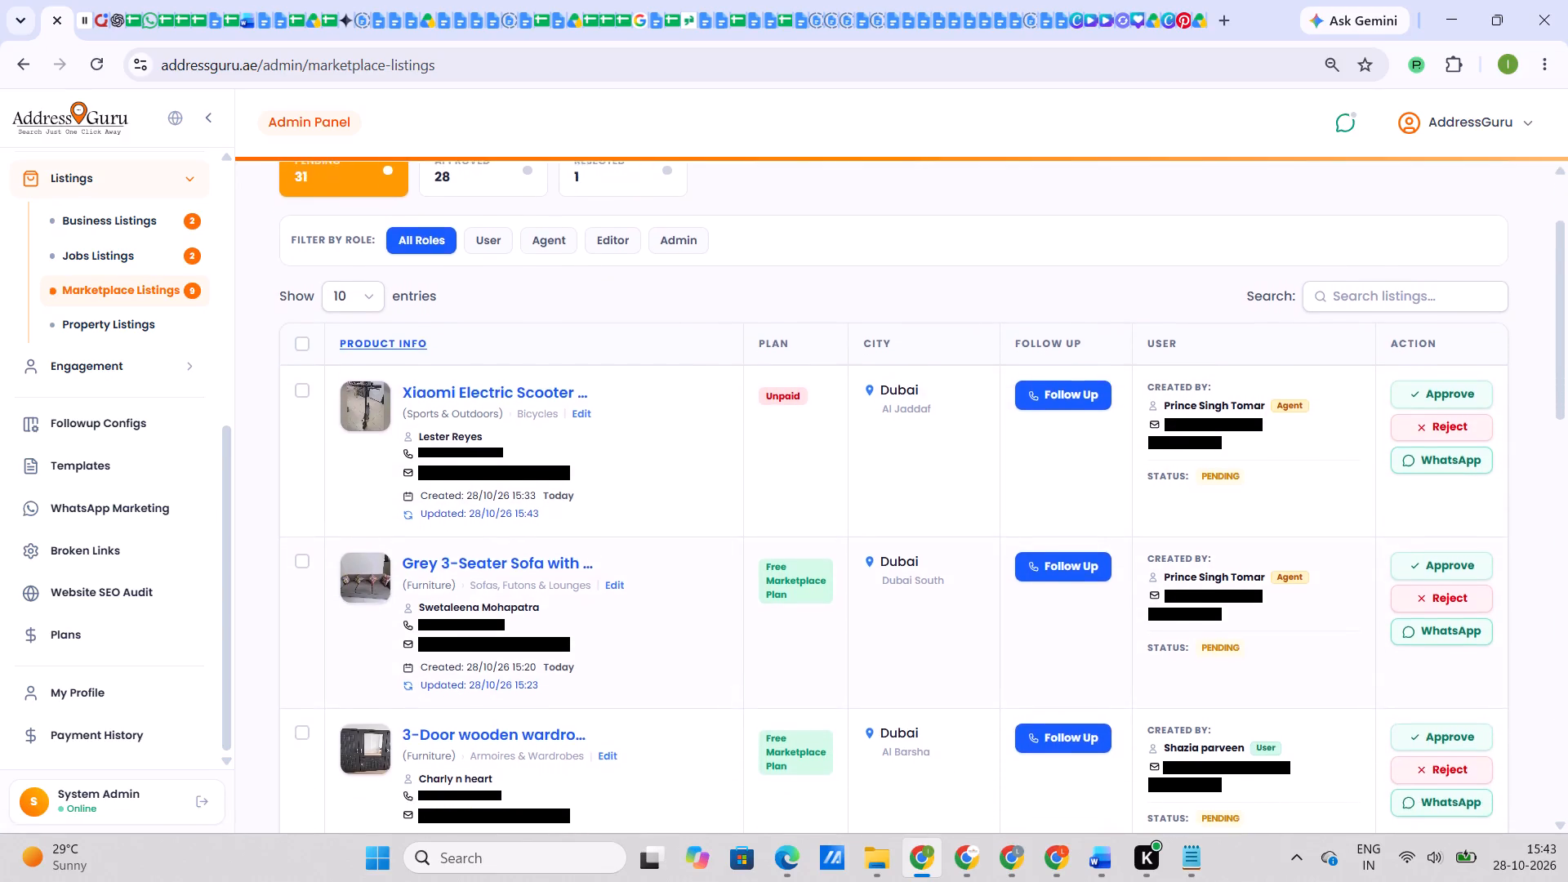
scroll(787, 582, down, 1)
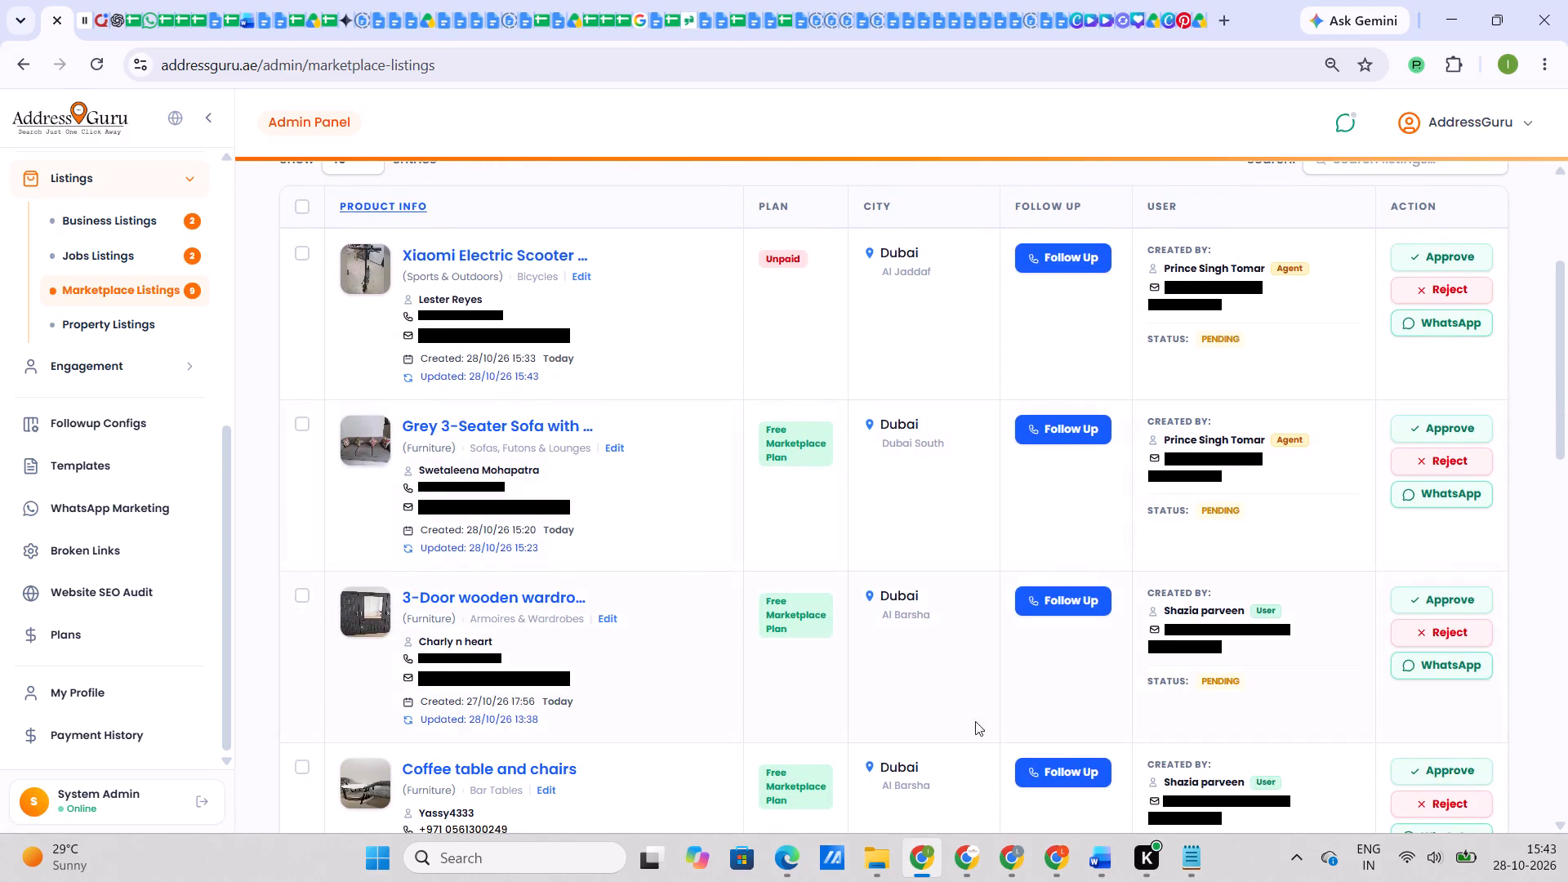
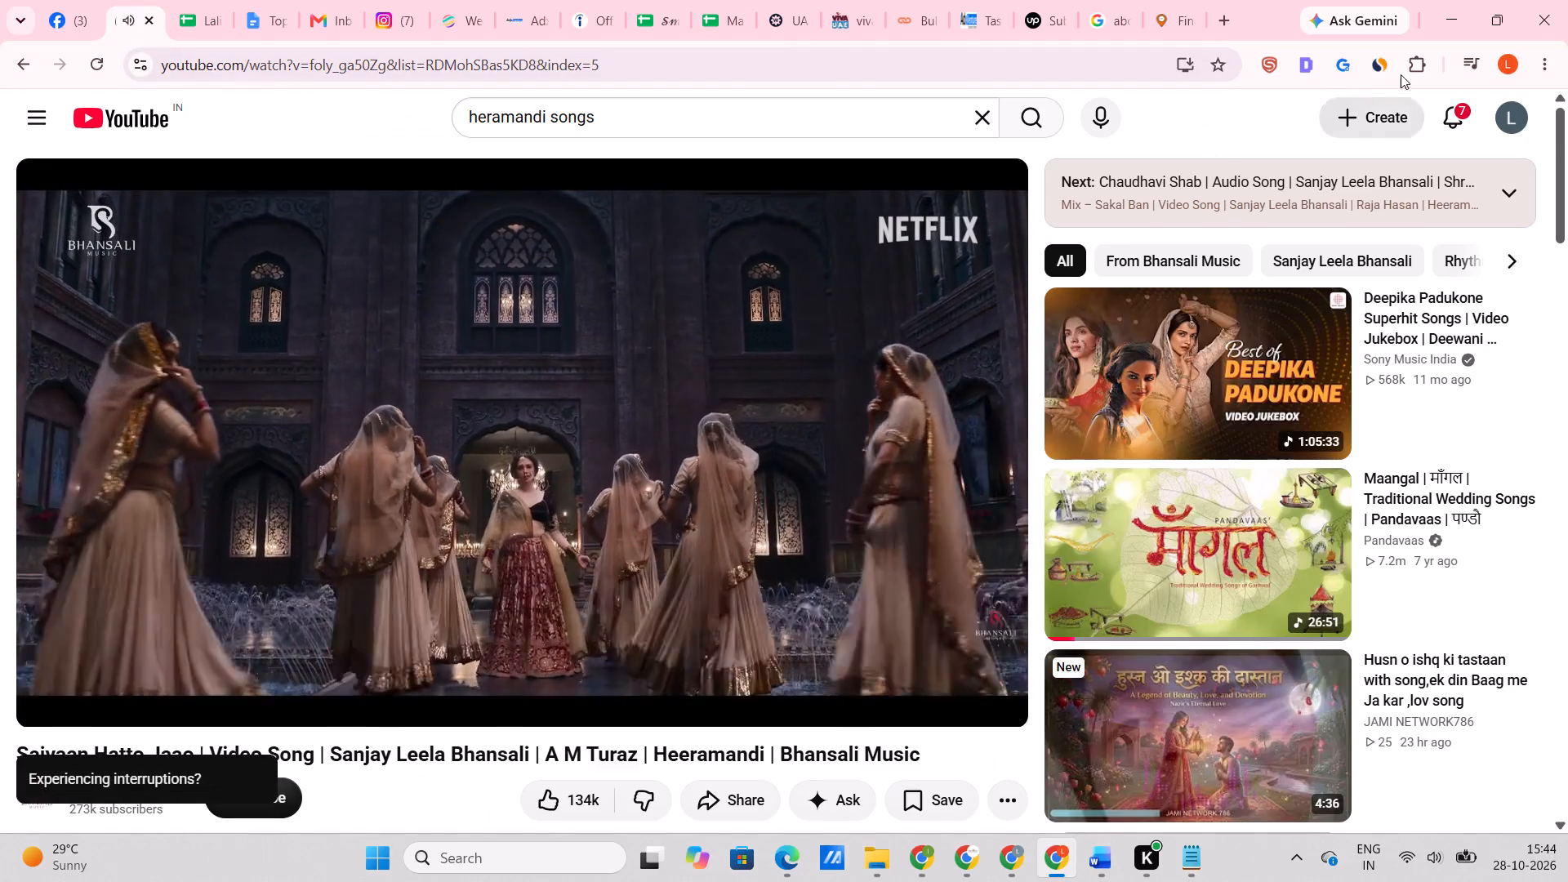
Minimize the browser window playing the YouTube music video to return to the AddressGuru admin panel's marketplace listings.
click(1444, 0)
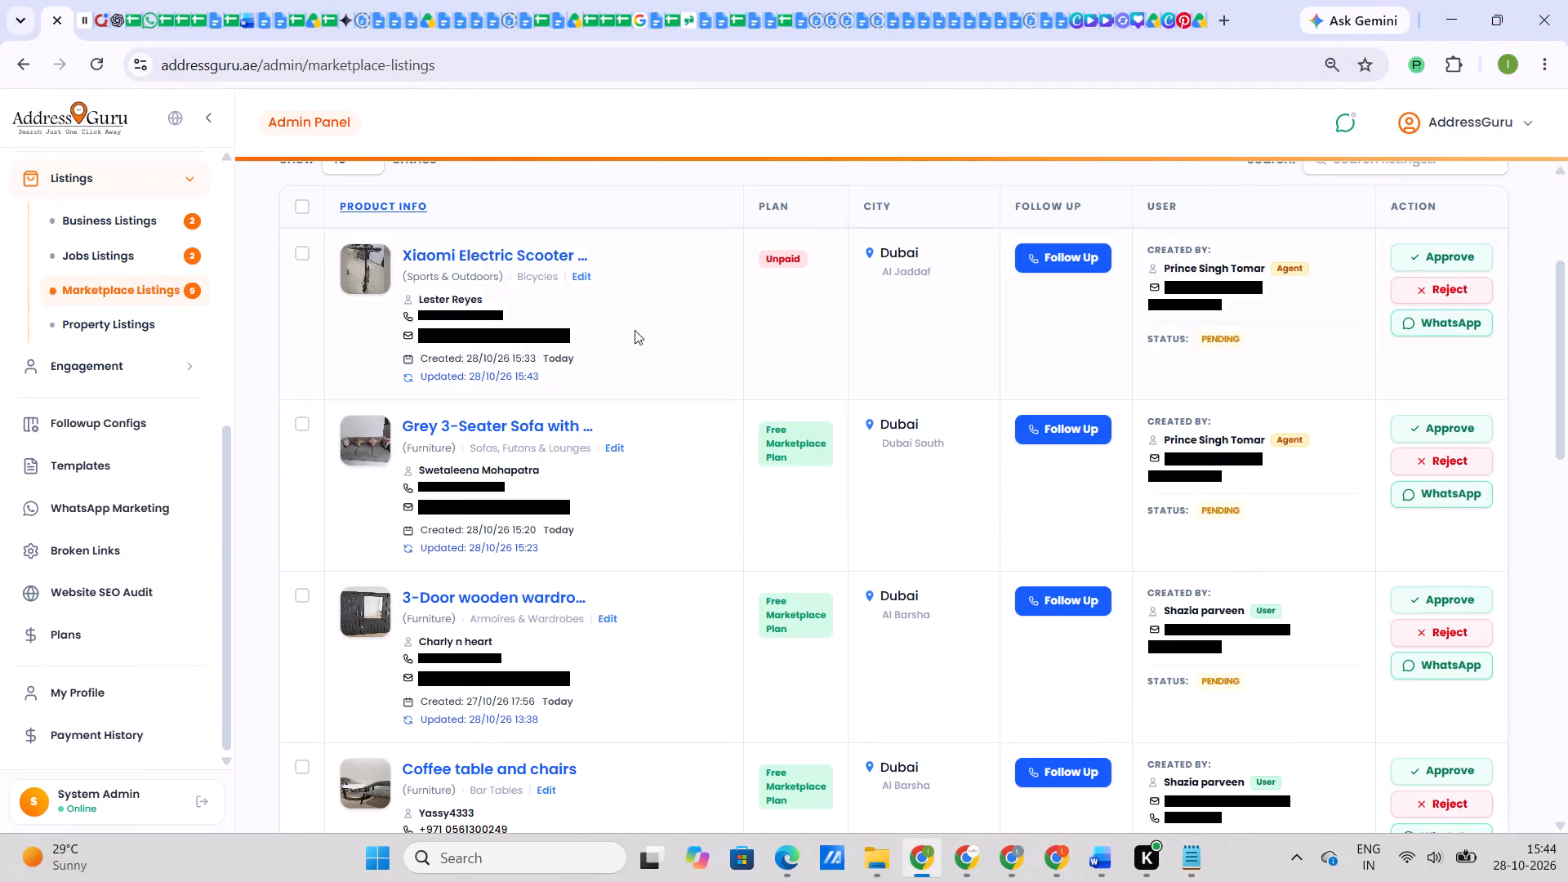
Look over the newest pending marketplace listings in the AddressGuru UAE admin panel.
scroll(525, 332, up, 1)
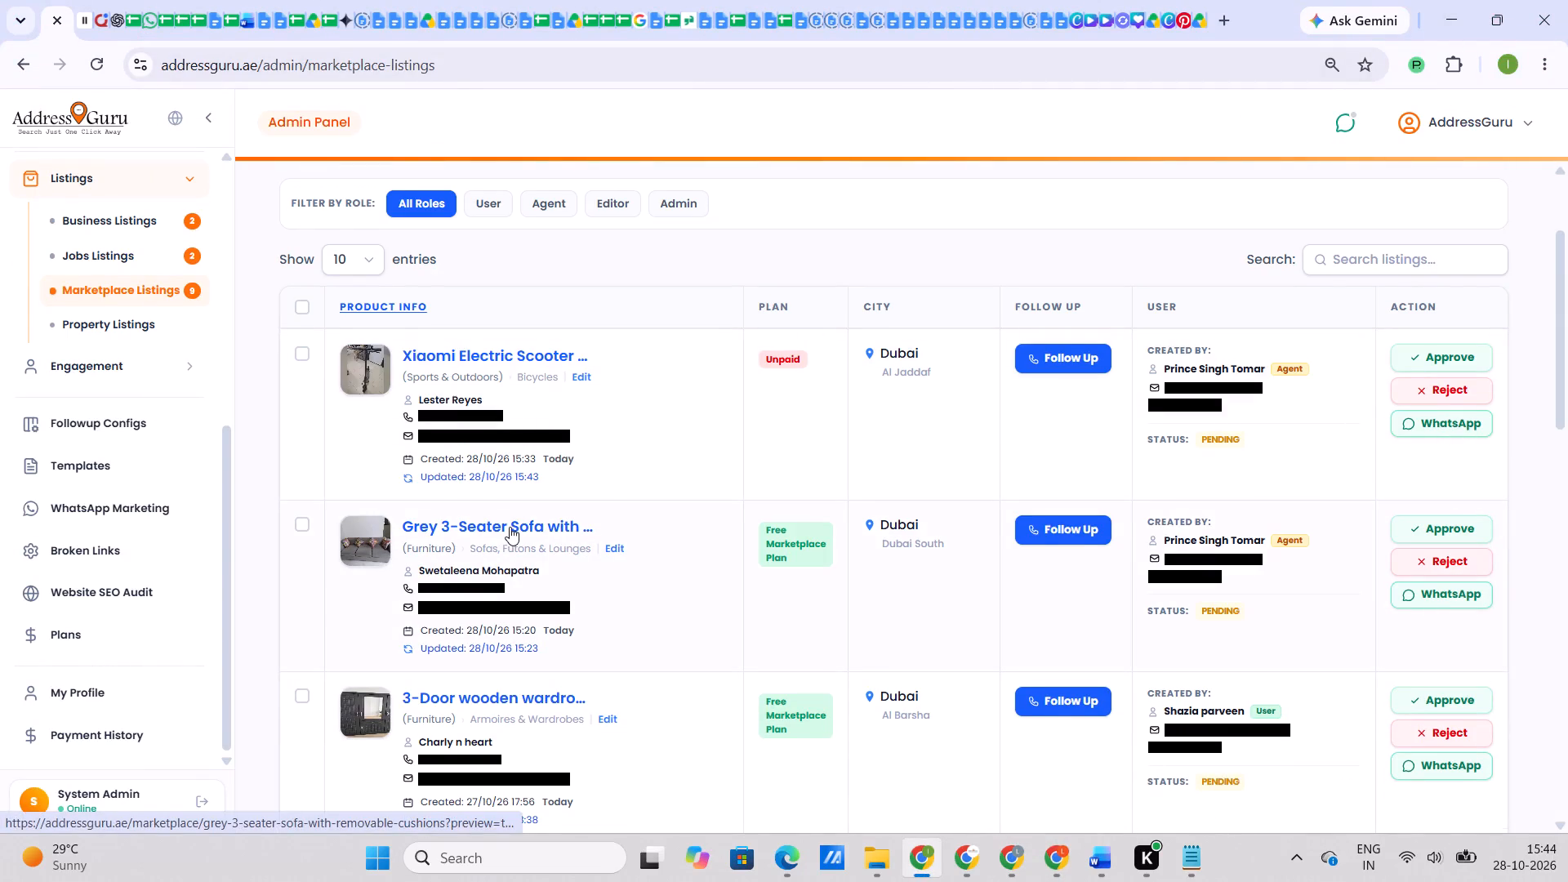
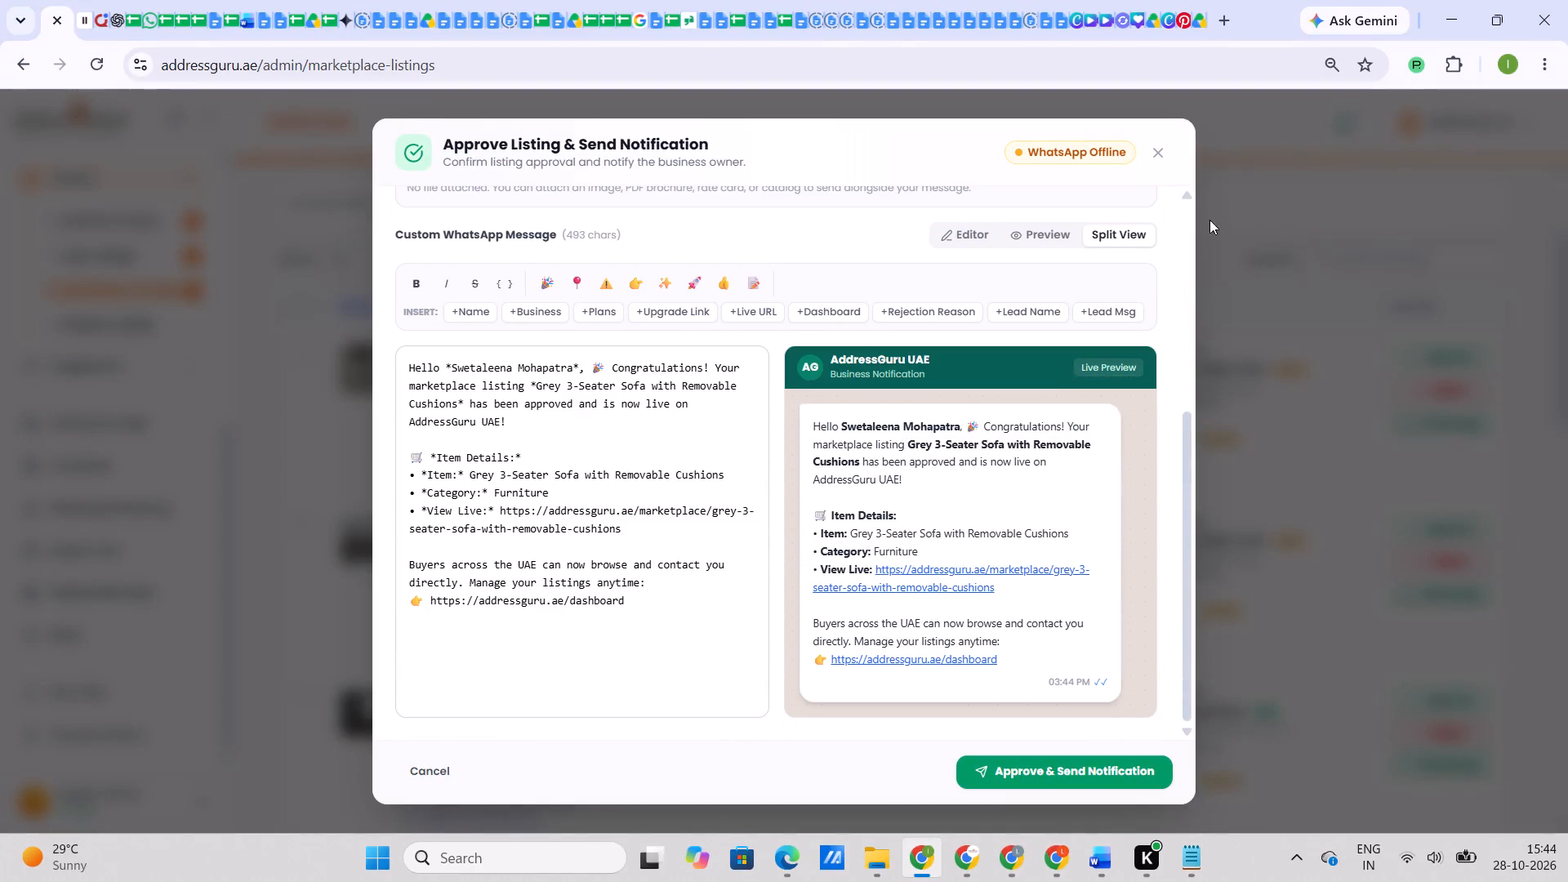
Copy the full WhatsApp approval message preview for the Grey 3-Seater Sofa with Removable Cushions listing and close the approval dialog without sending.
drag(813, 416, 908, 581)
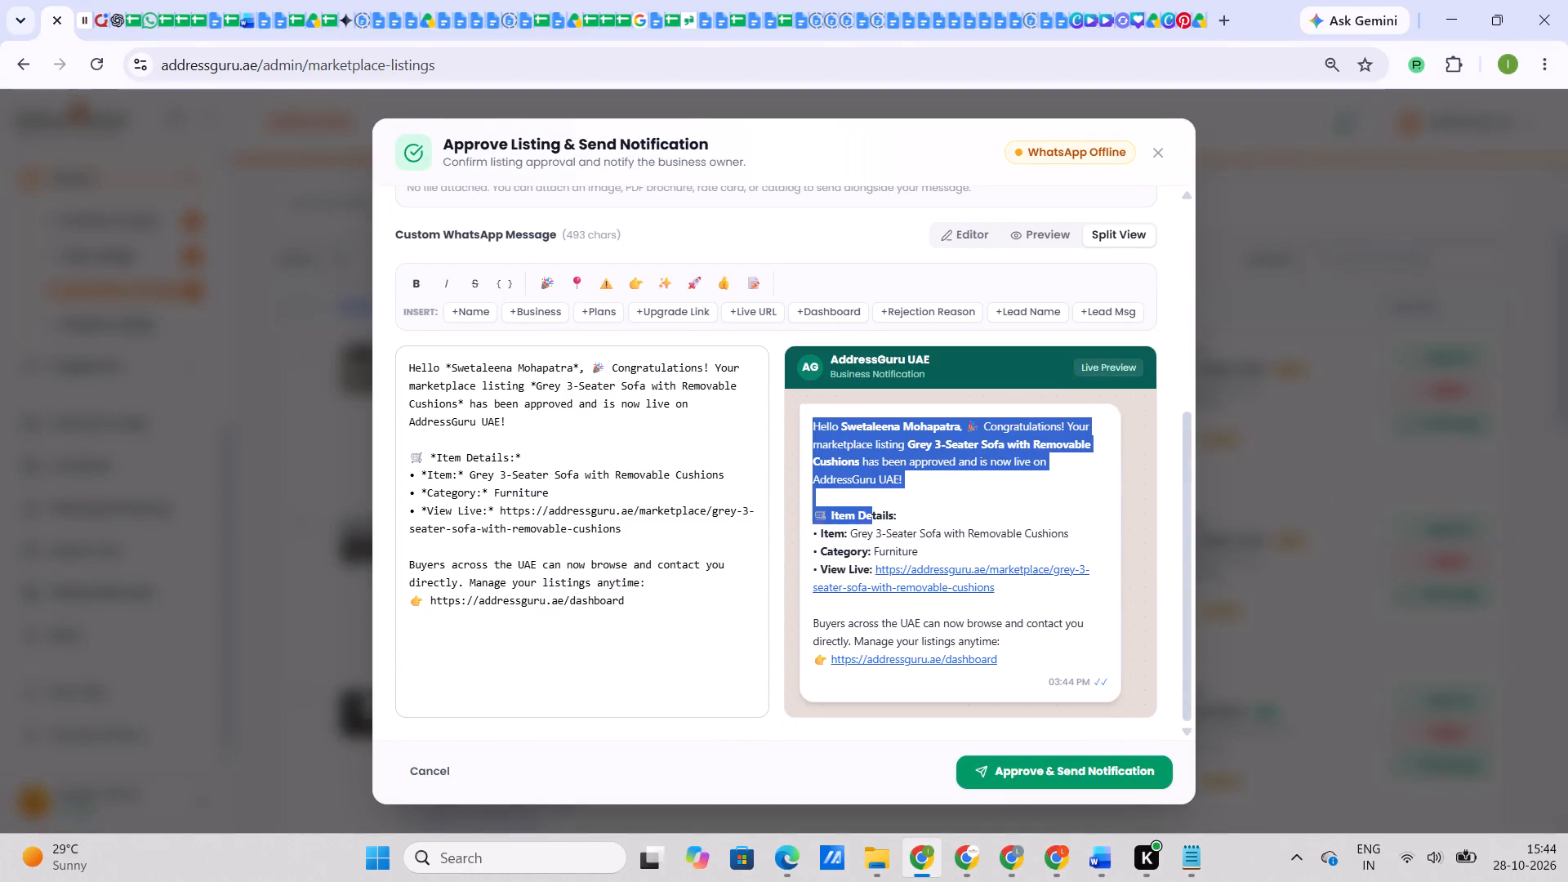
drag(908, 581, 991, 687)
key(ctrl+c)
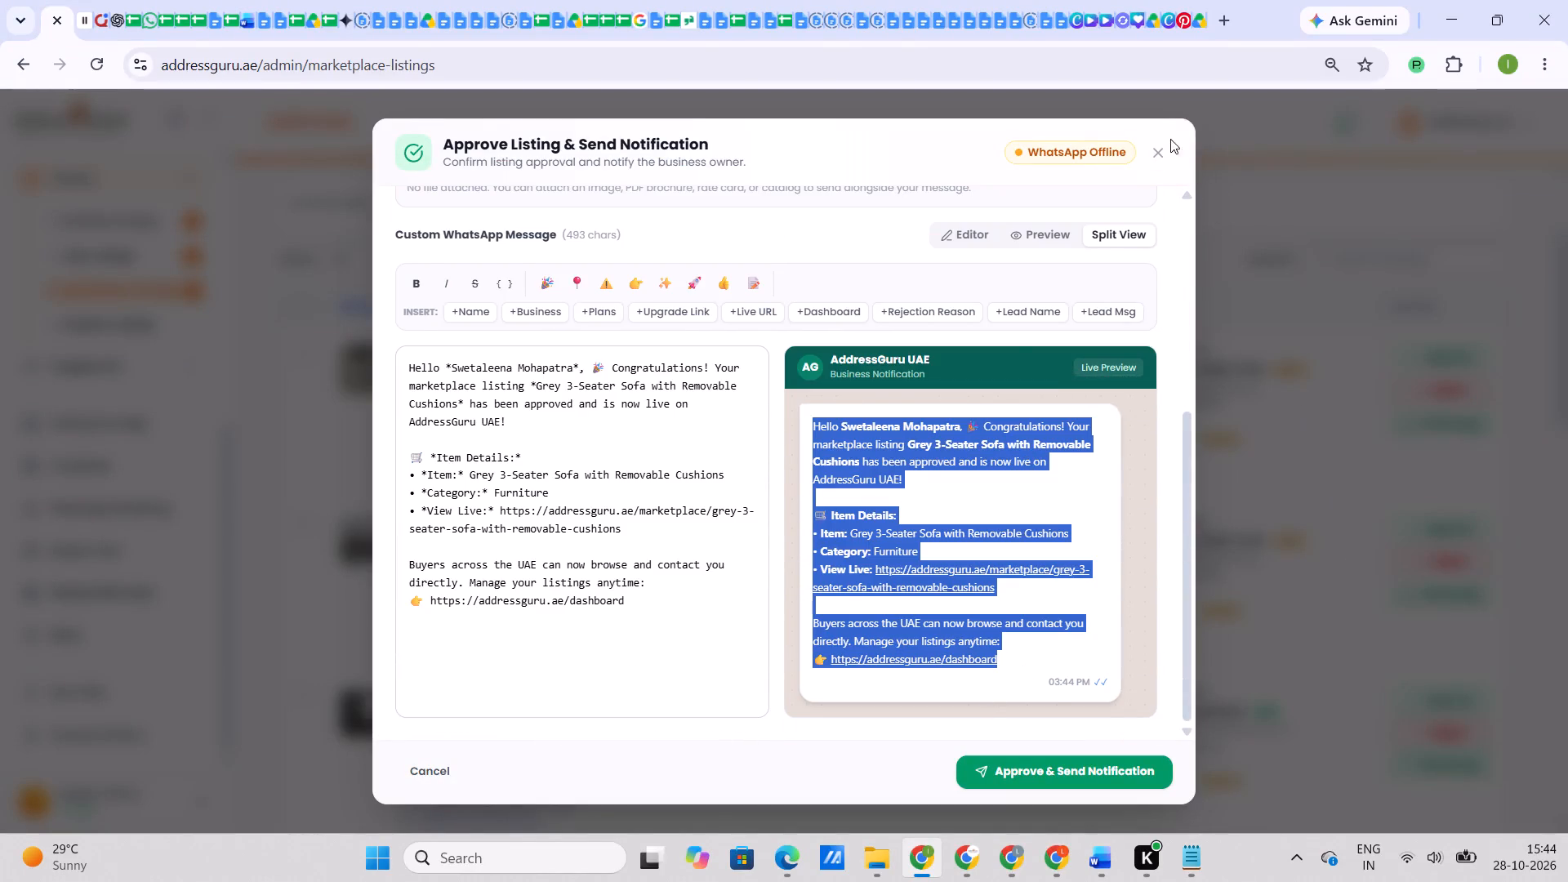
click(1156, 150)
Open the preview of the Grey 3-Seater Sofa with Removable Cushions listing and examine its photos, key details, description and location.
click(452, 518)
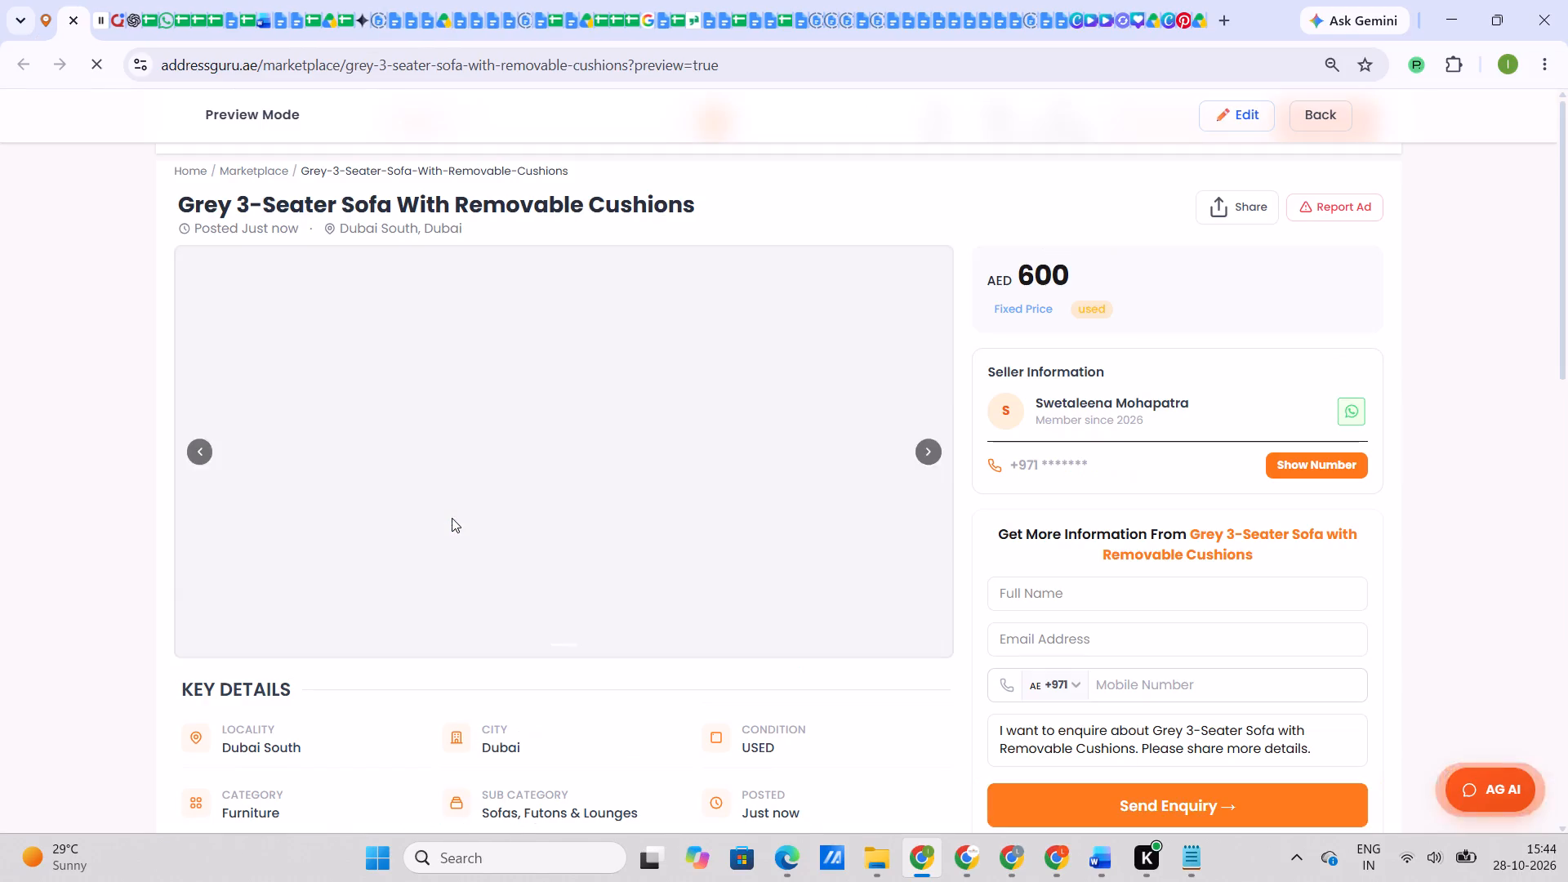
scroll(638, 528, down, 1)
click(924, 398)
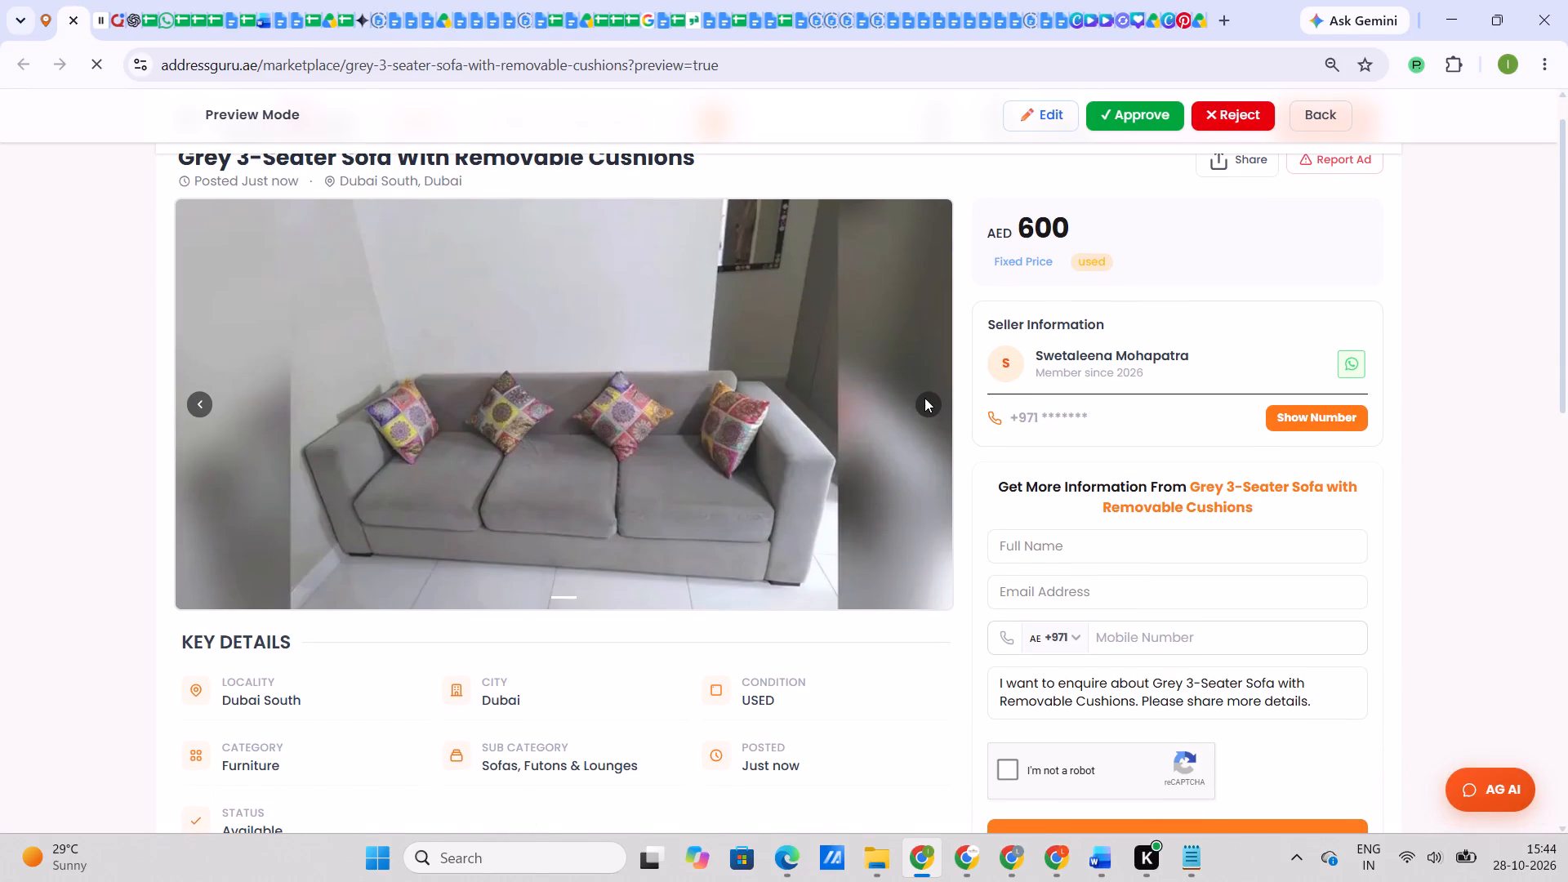
scroll(710, 578, down, 2)
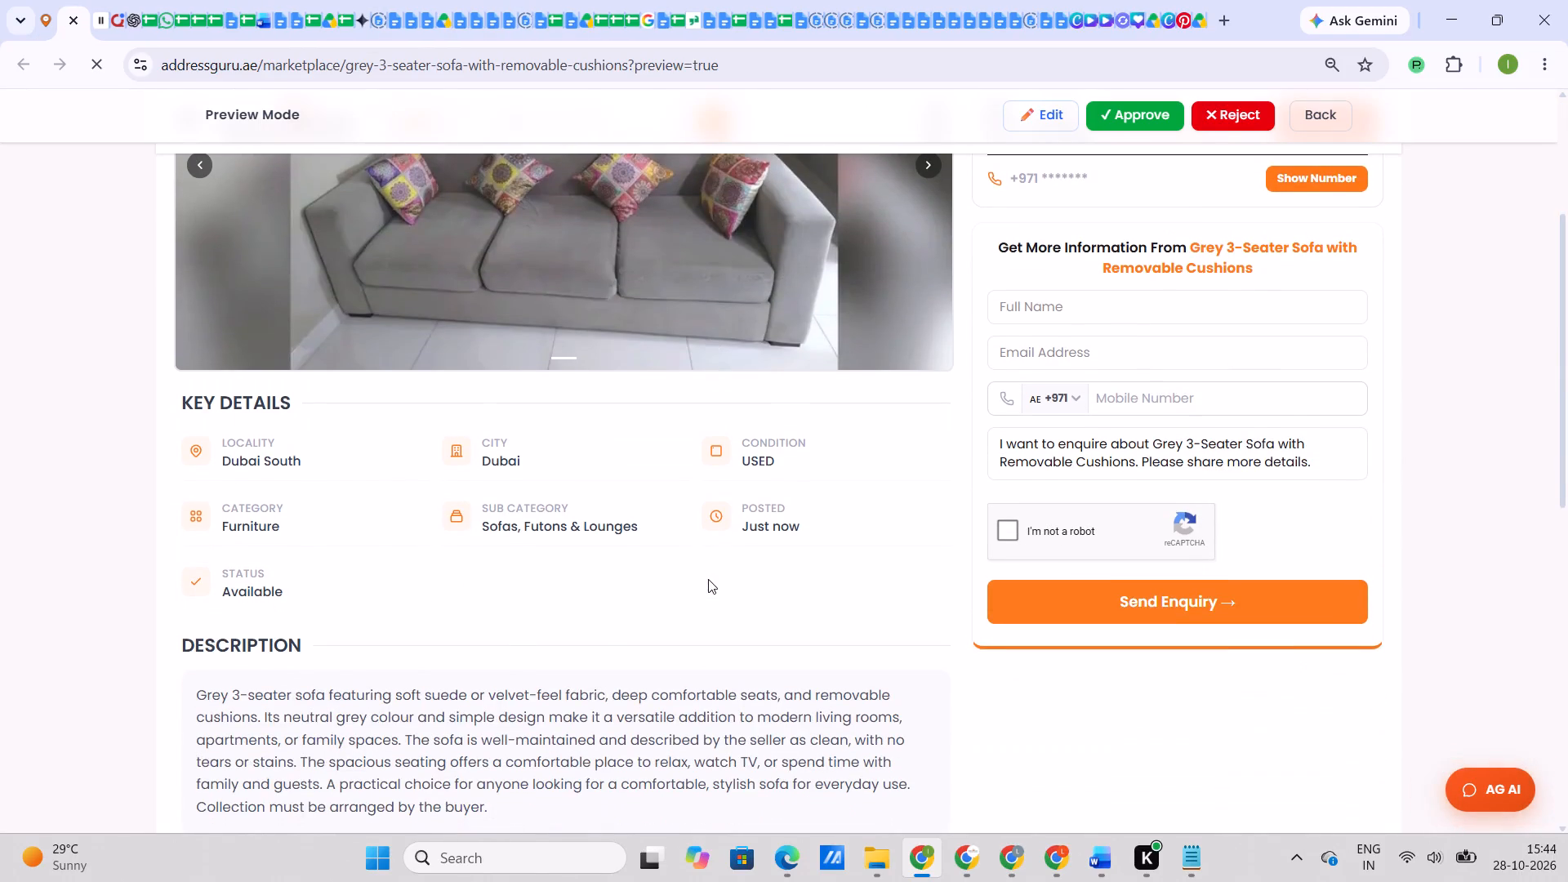
scroll(708, 579, down, 3)
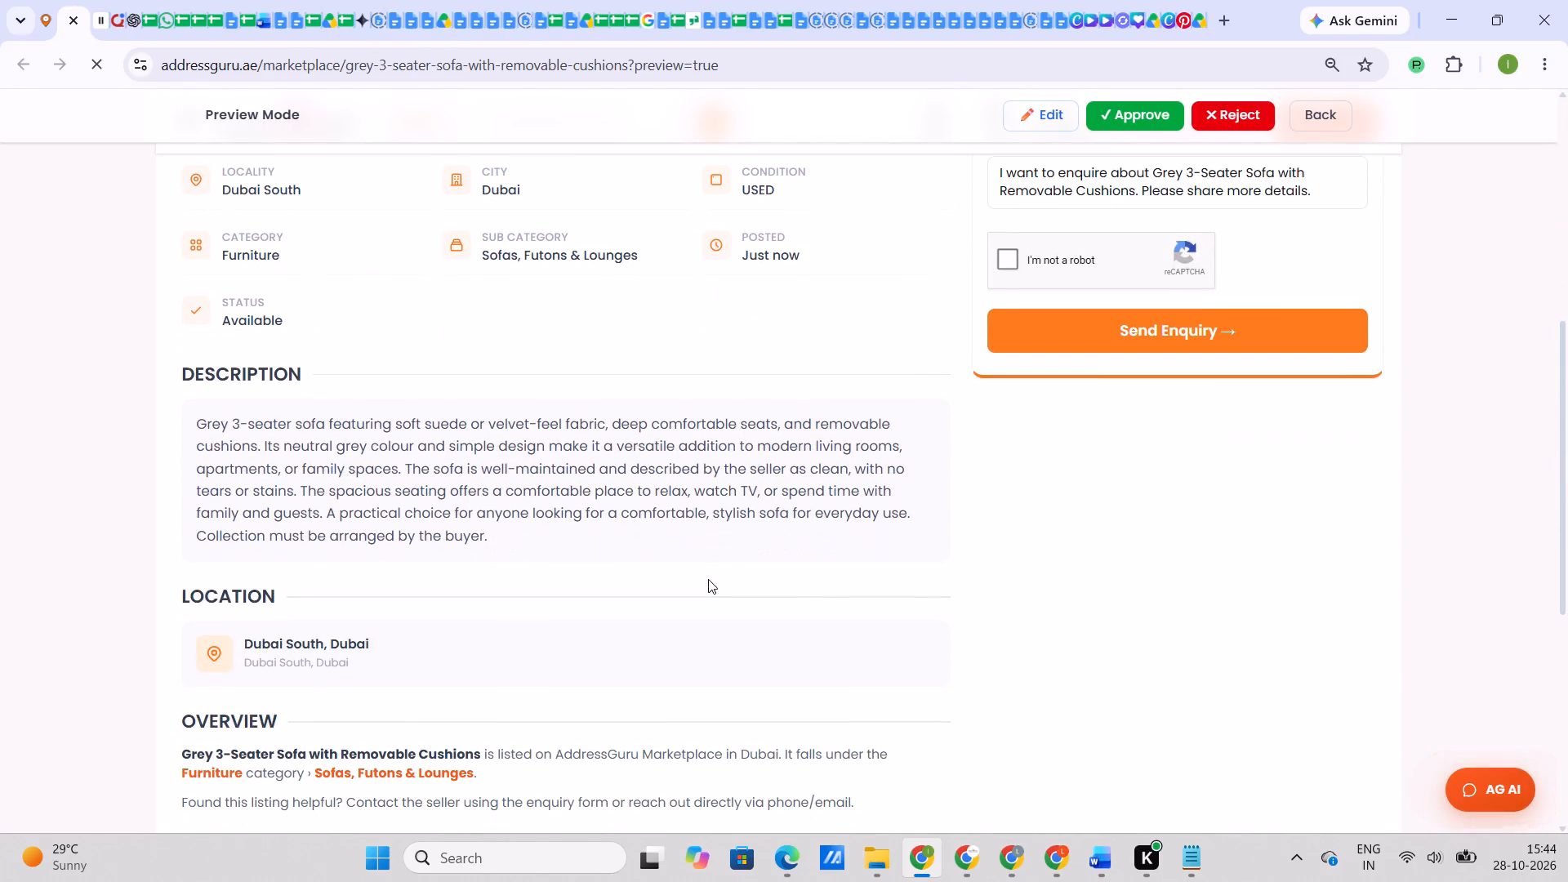
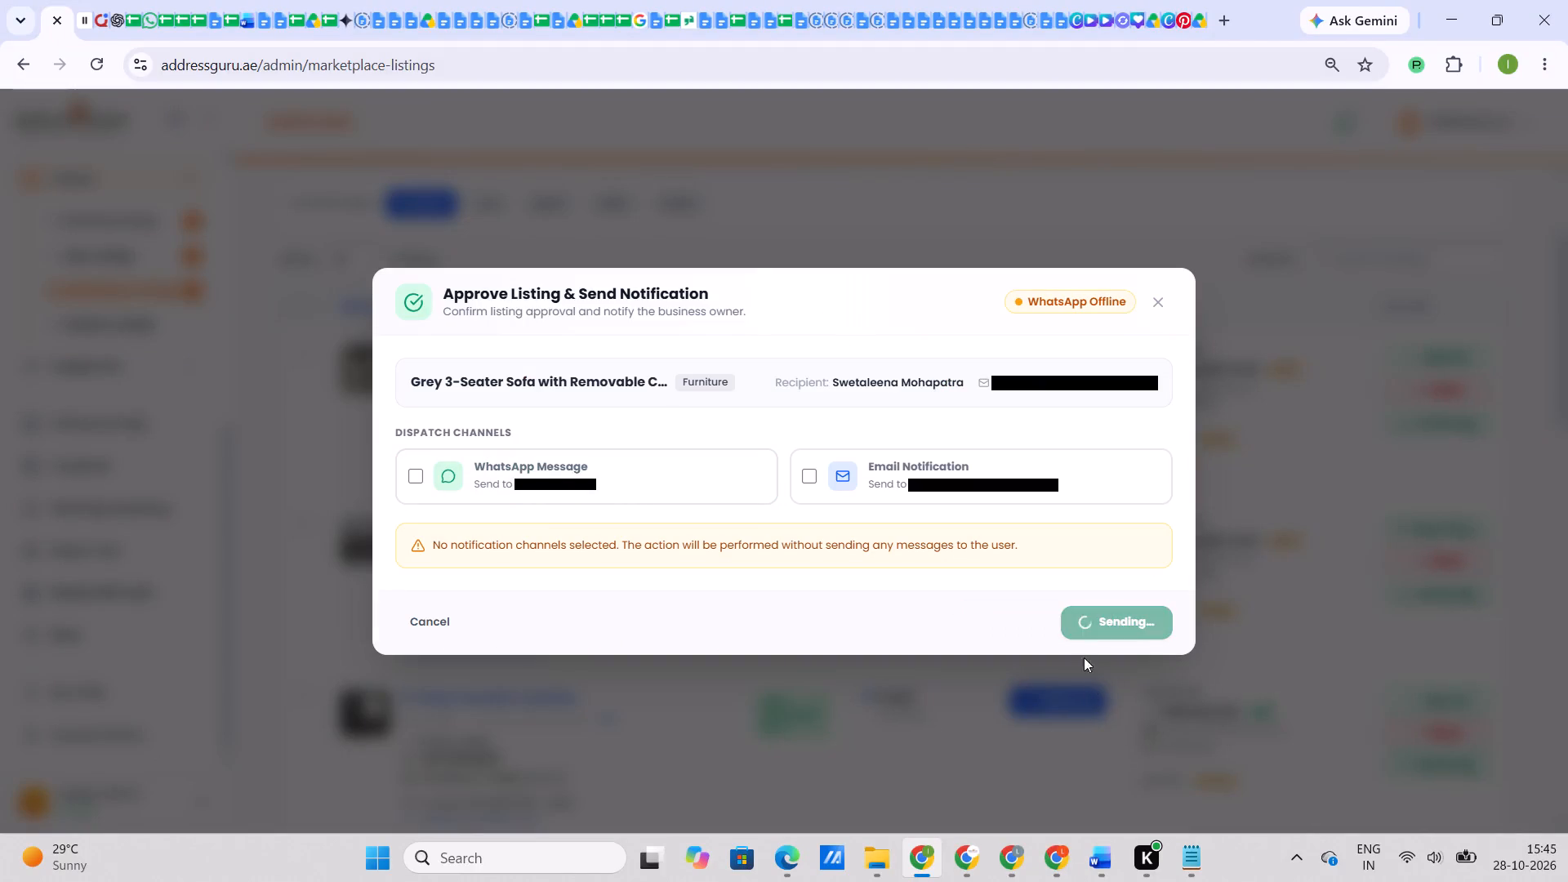
Find the pending 3-Door wooden wardrobe listing in the marketplace listings and select its contact phone number.
scroll(724, 527, up, 7)
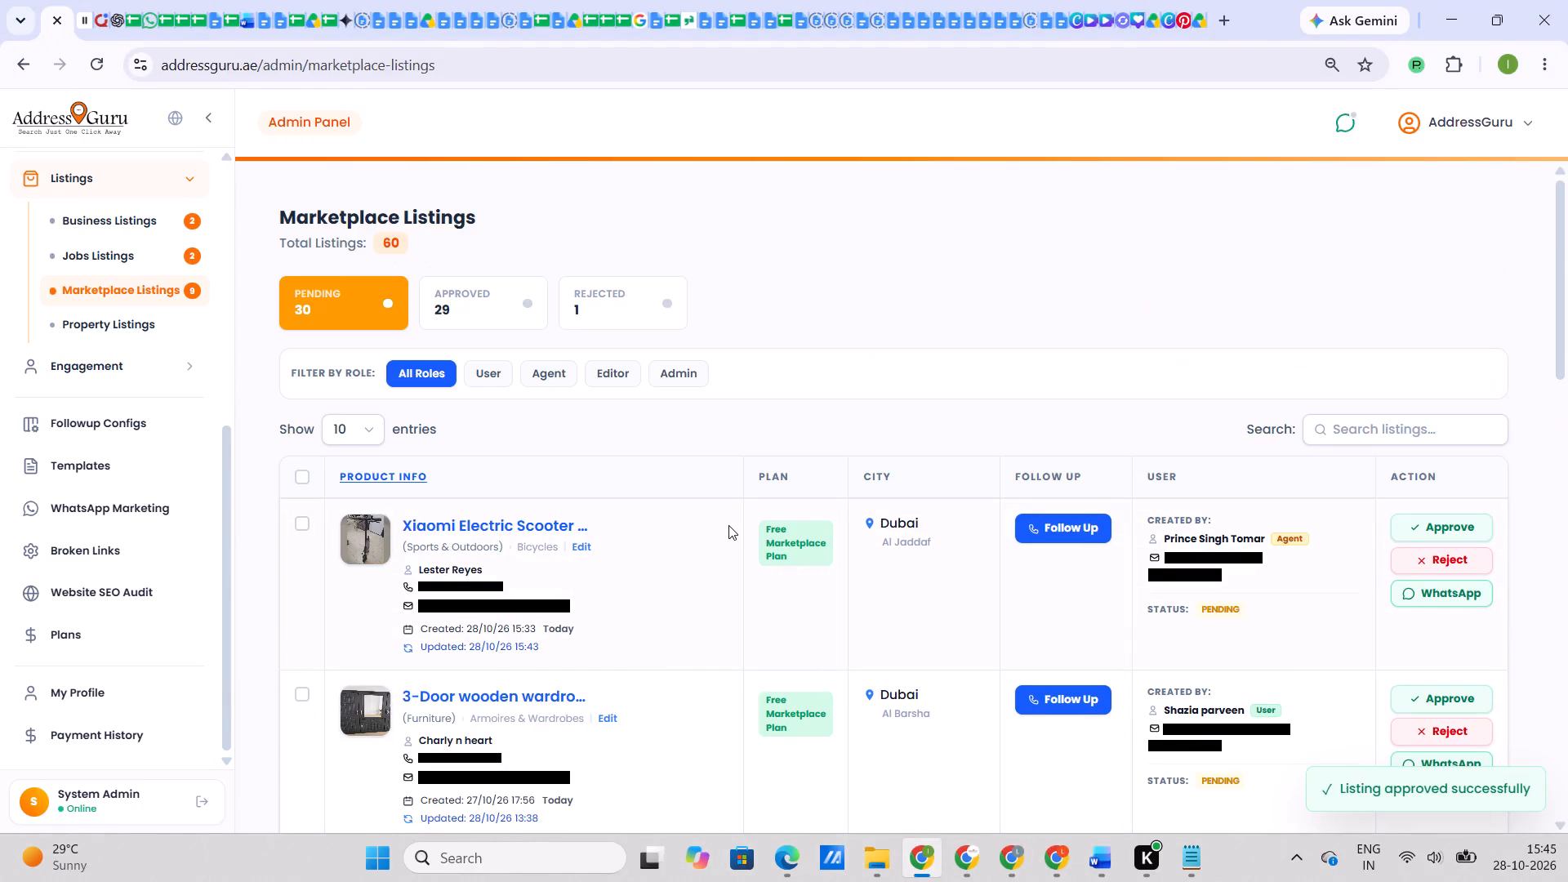
scroll(728, 525, down, 2)
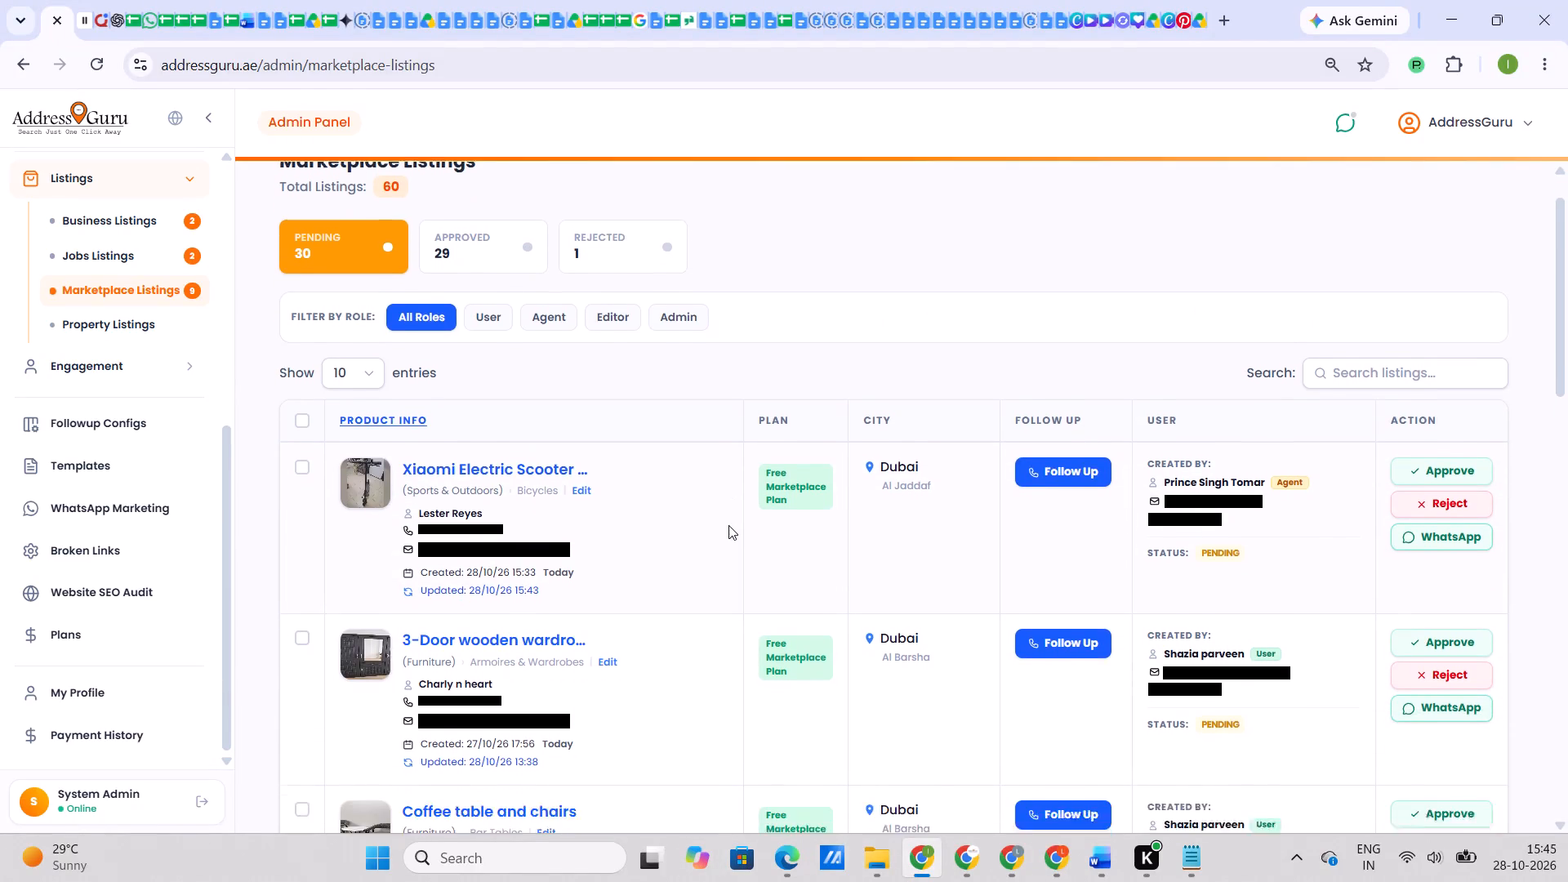
scroll(728, 525, down, 3)
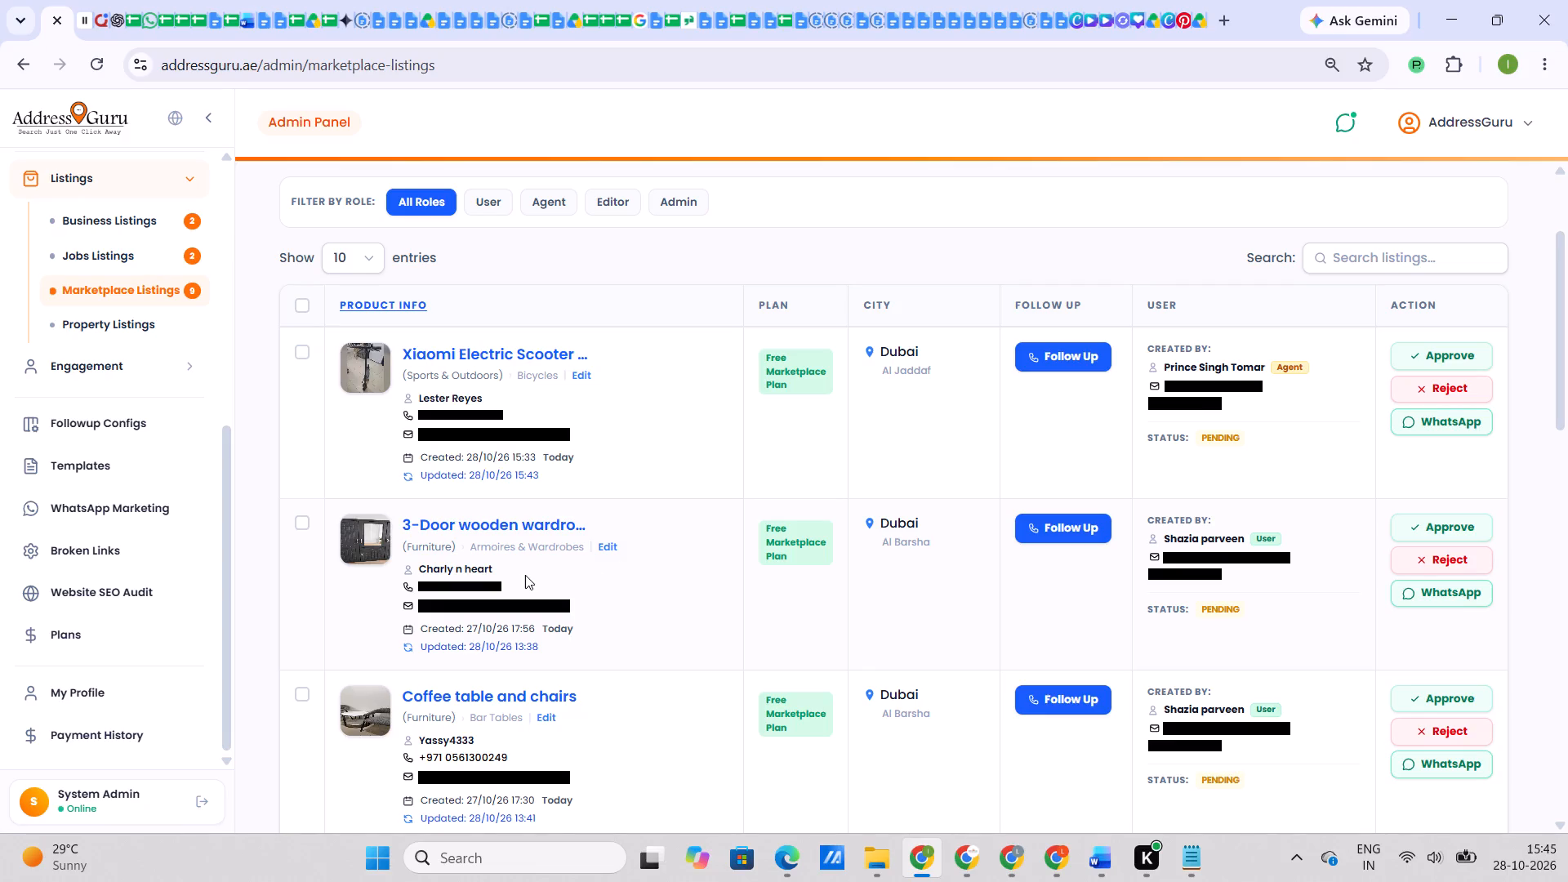
drag(516, 582, 454, 582)
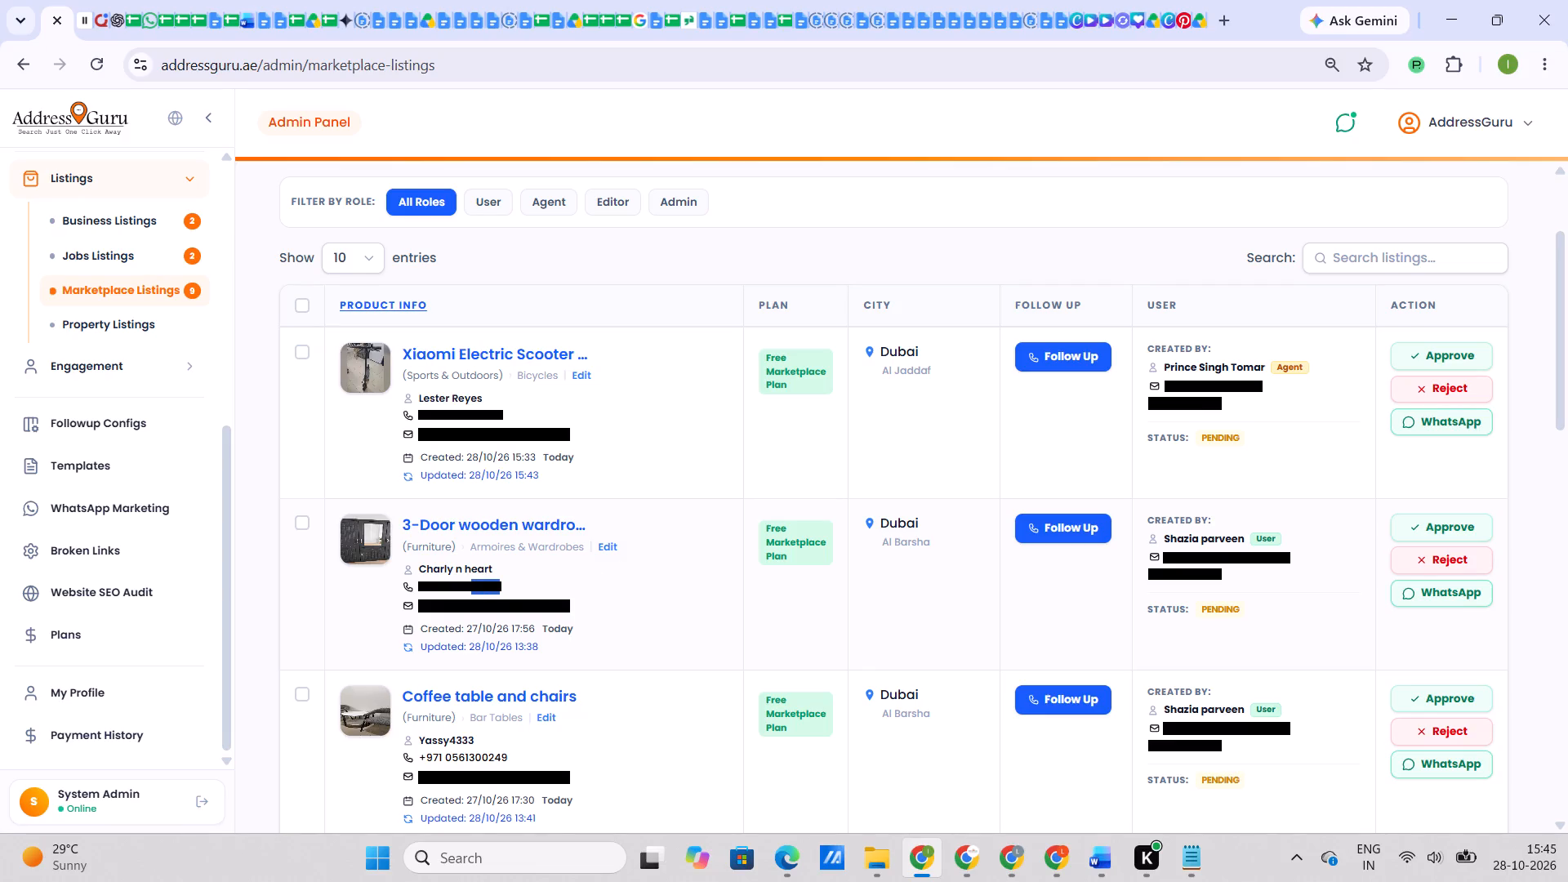
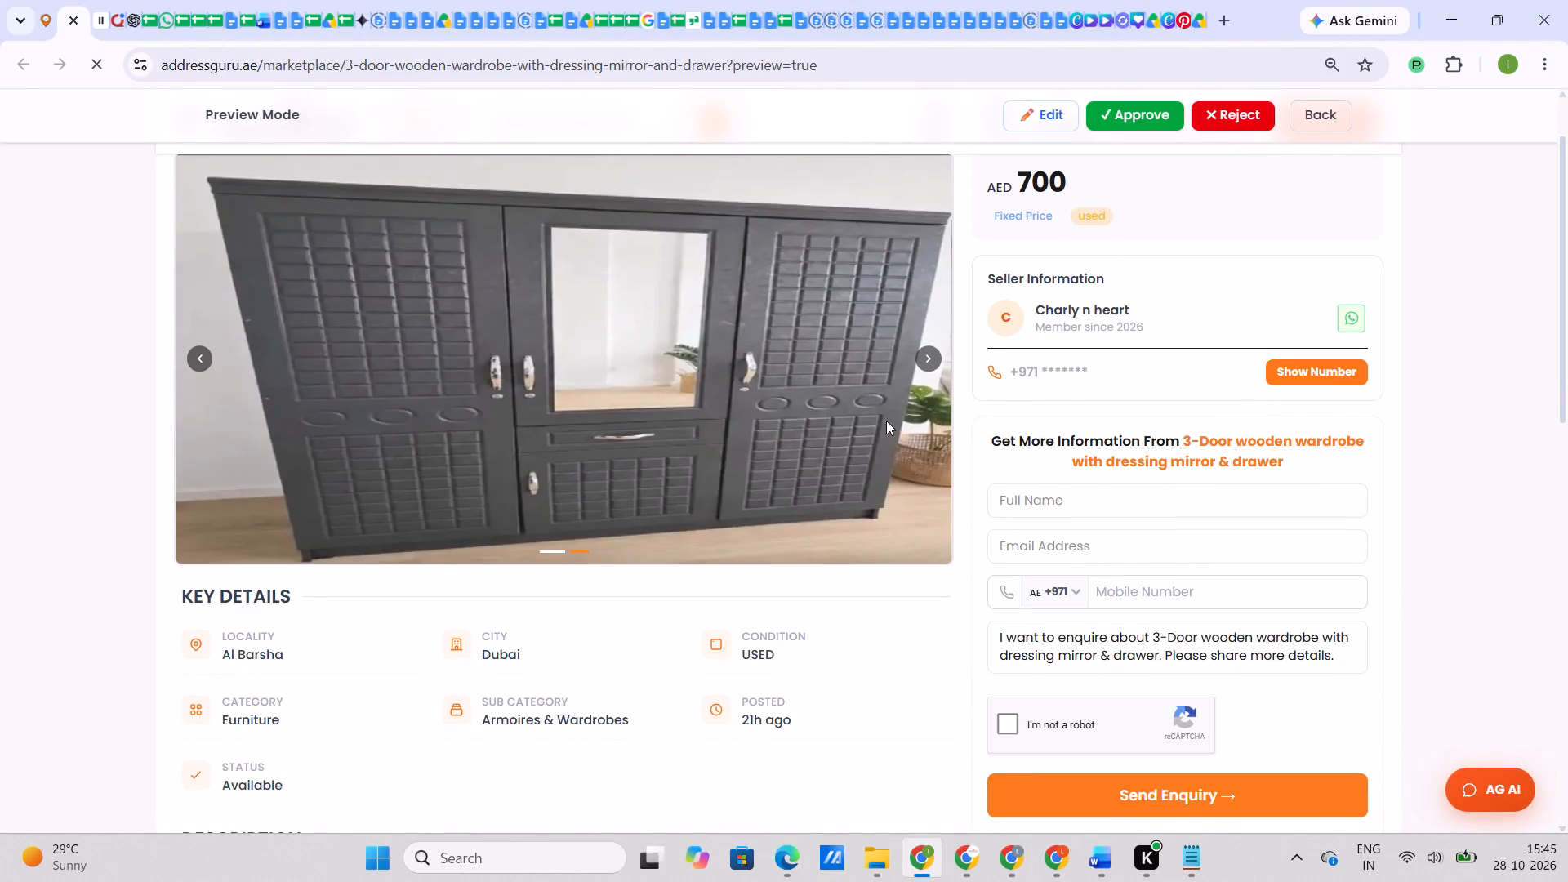
Examine the 3-Door wooden wardrobe listing's second photo, key details, description and location in its preview, and close the preview.
click(926, 359)
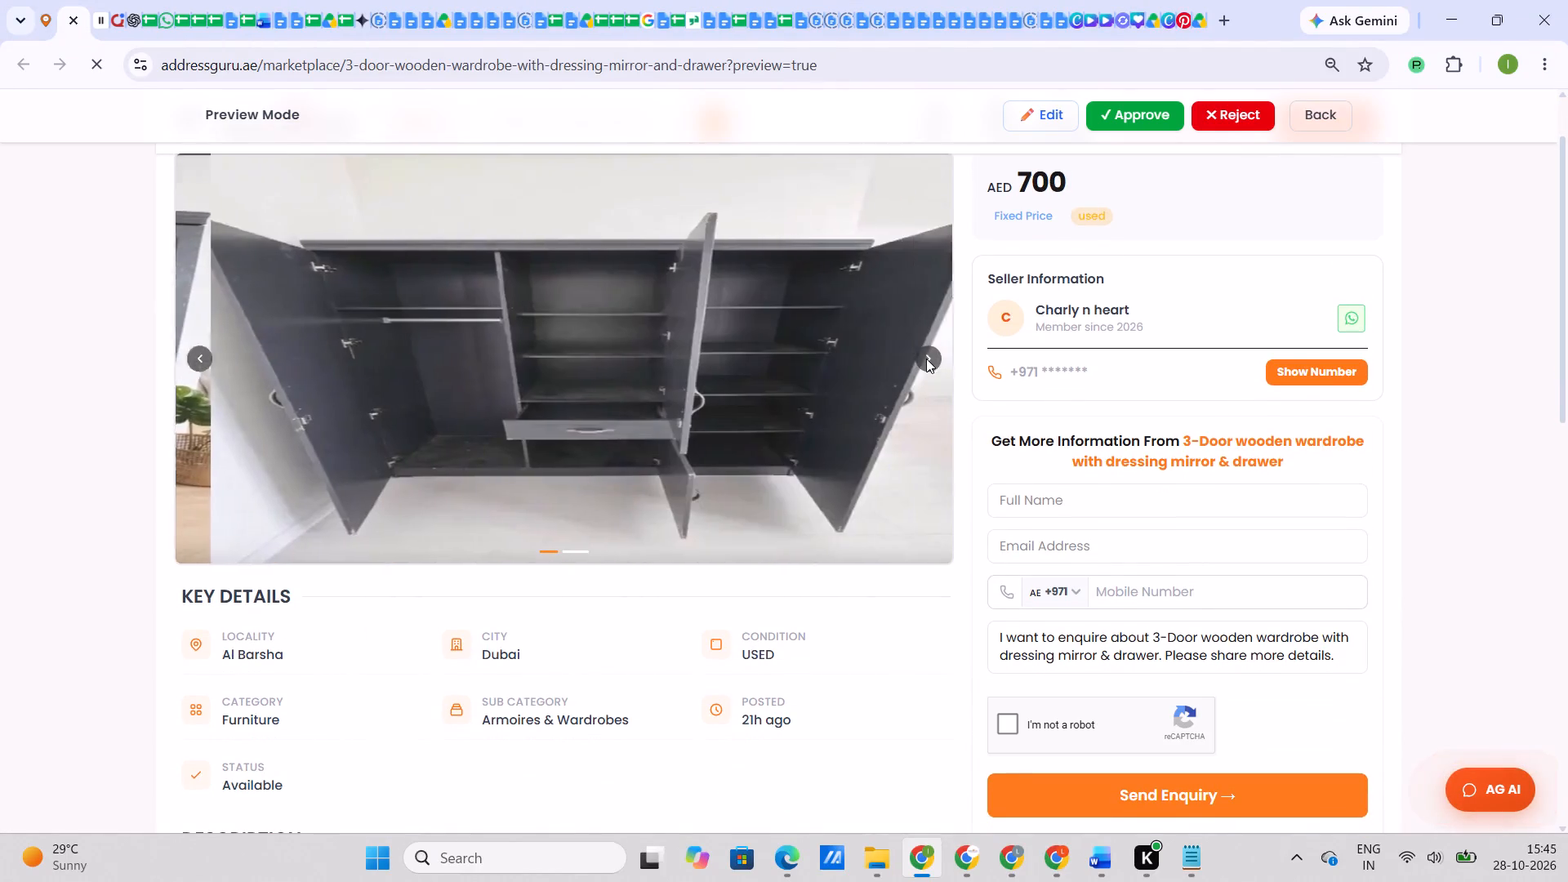
scroll(907, 383, down, 3)
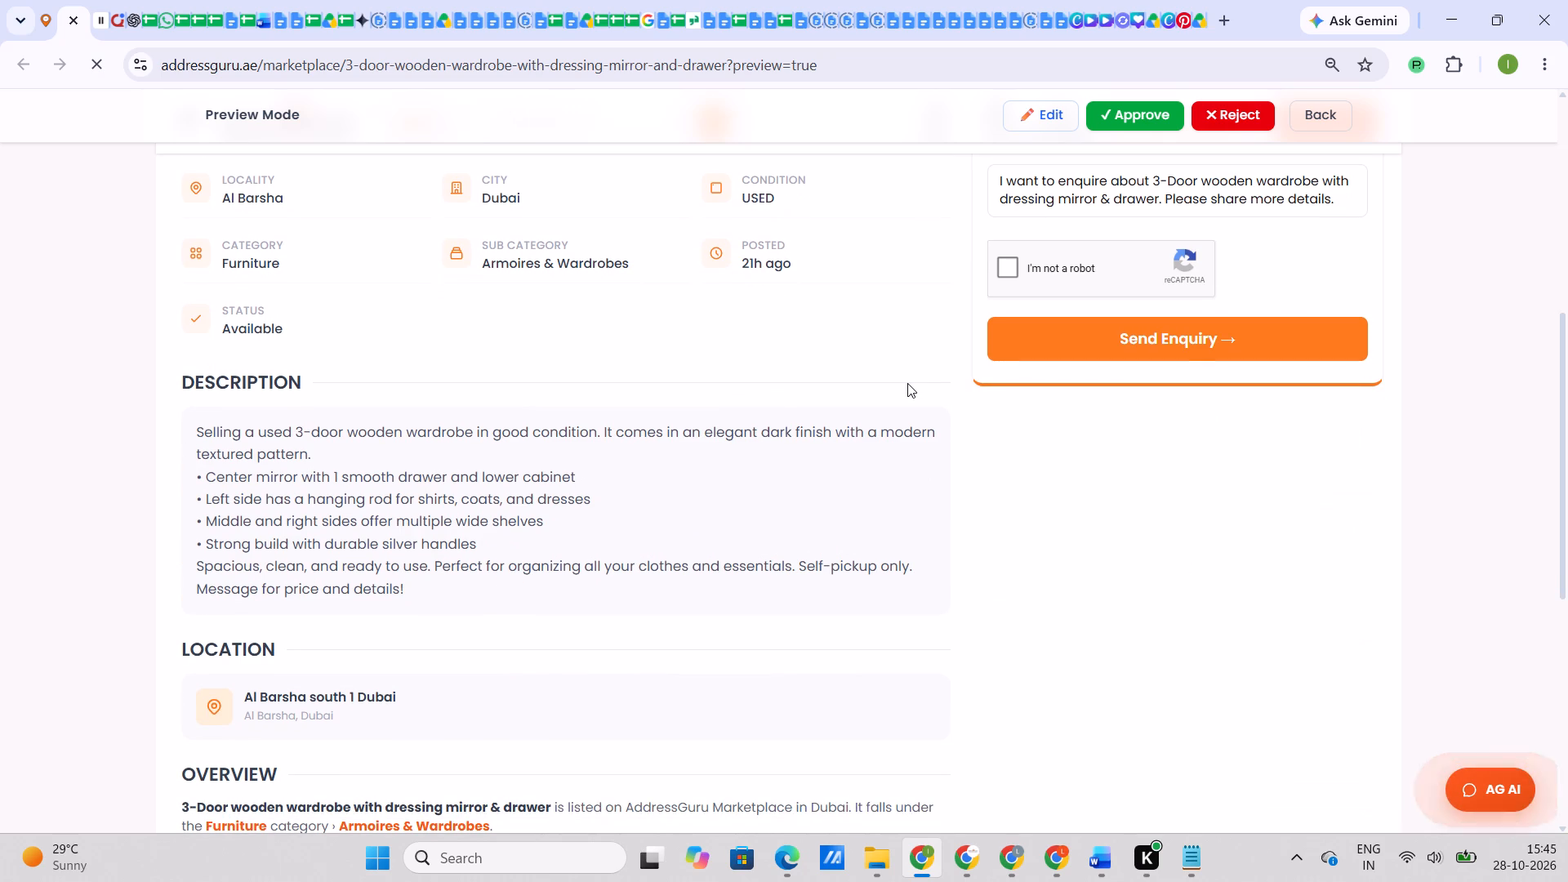
scroll(907, 383, up, 1)
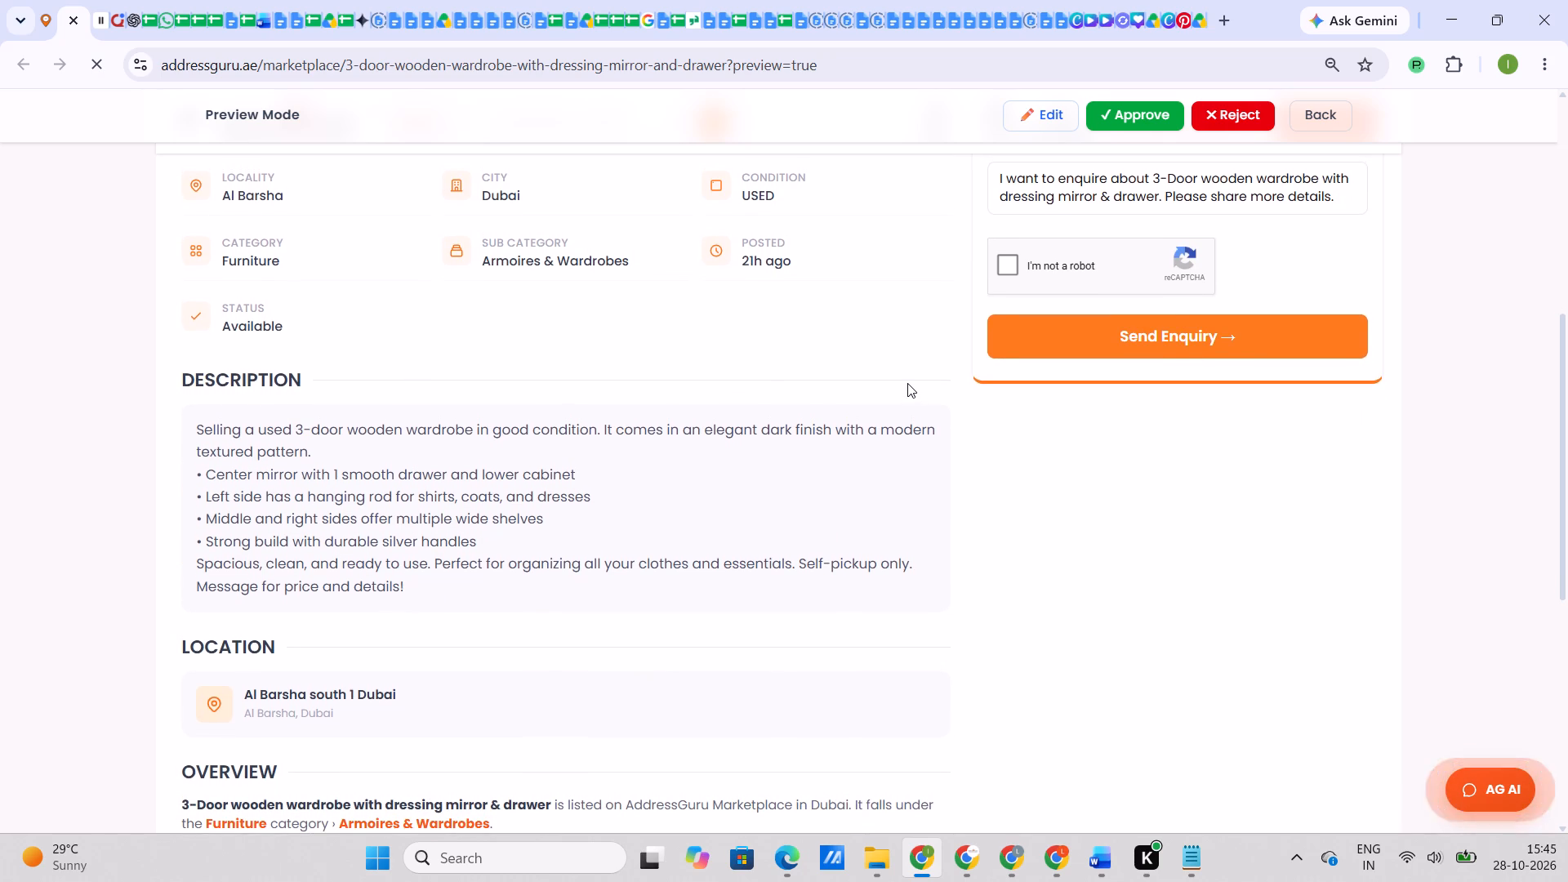
scroll(907, 383, up, 1)
click(79, 24)
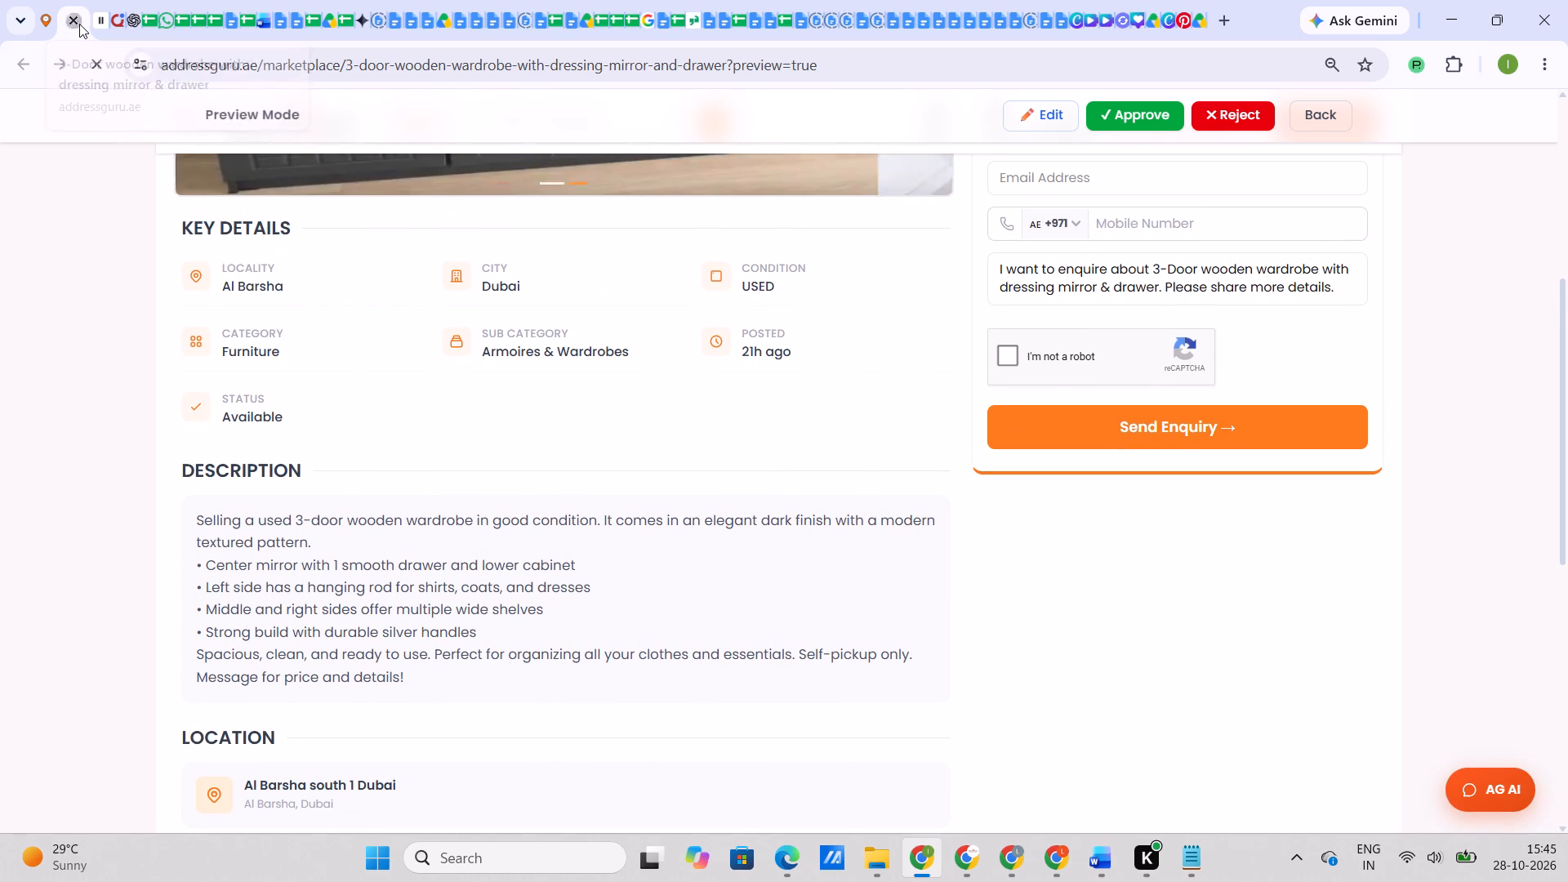
Approve the 3-Door wooden wardrobe listing with the WhatsApp message turned off, so no notification is sent to the seller.
click(1459, 526)
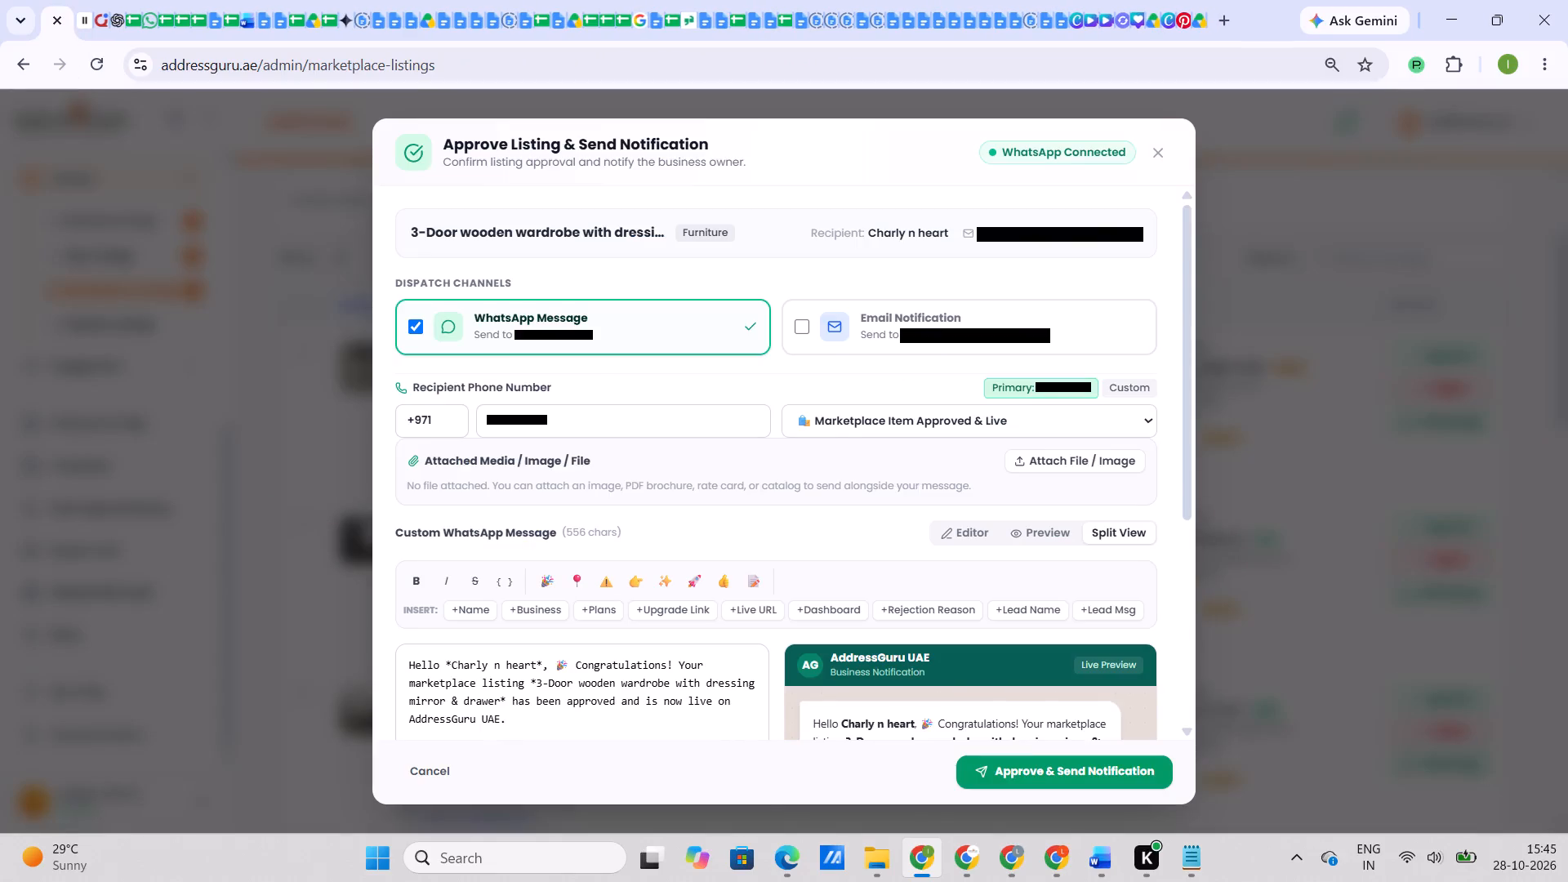
click(479, 308)
click(1057, 628)
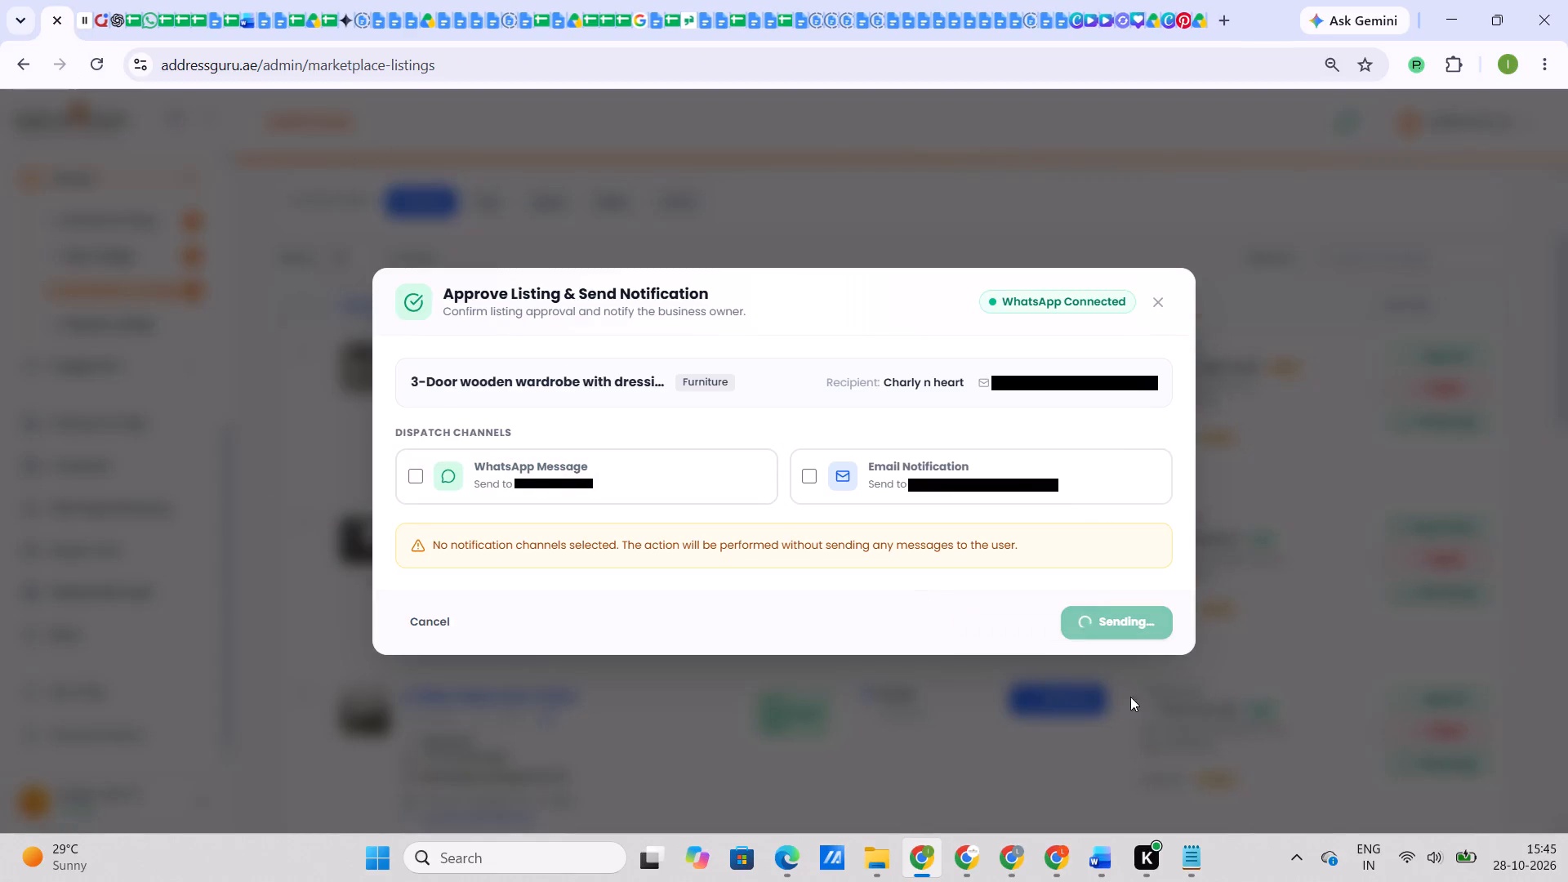
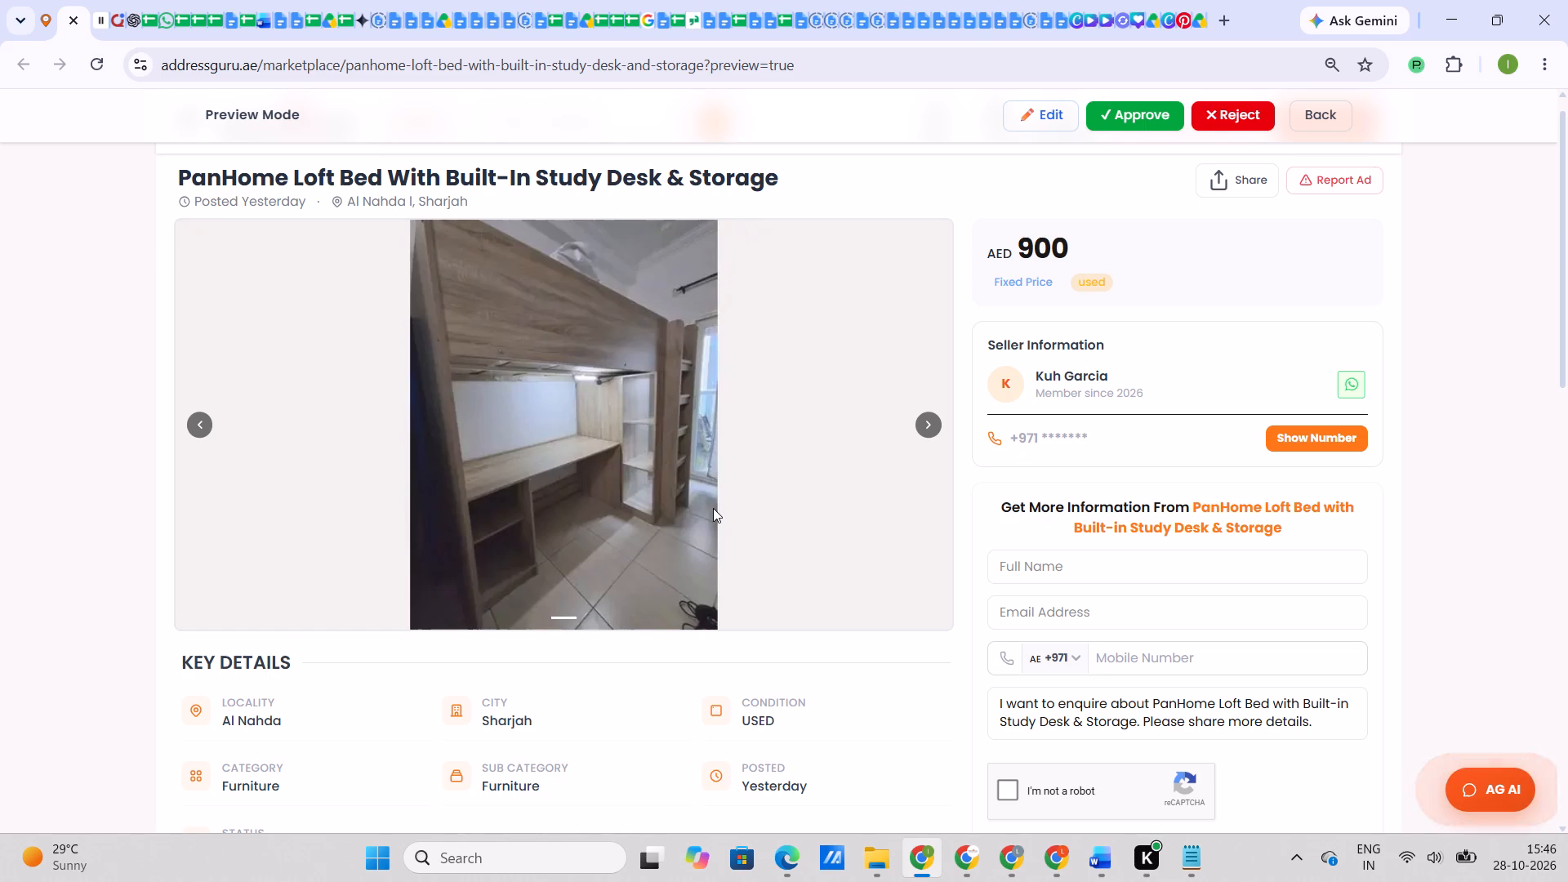
Review the PanHome Loft Bed listing's preview, including its photo and key details, and close it to return to the marketplace listings.
scroll(713, 508, down, 1)
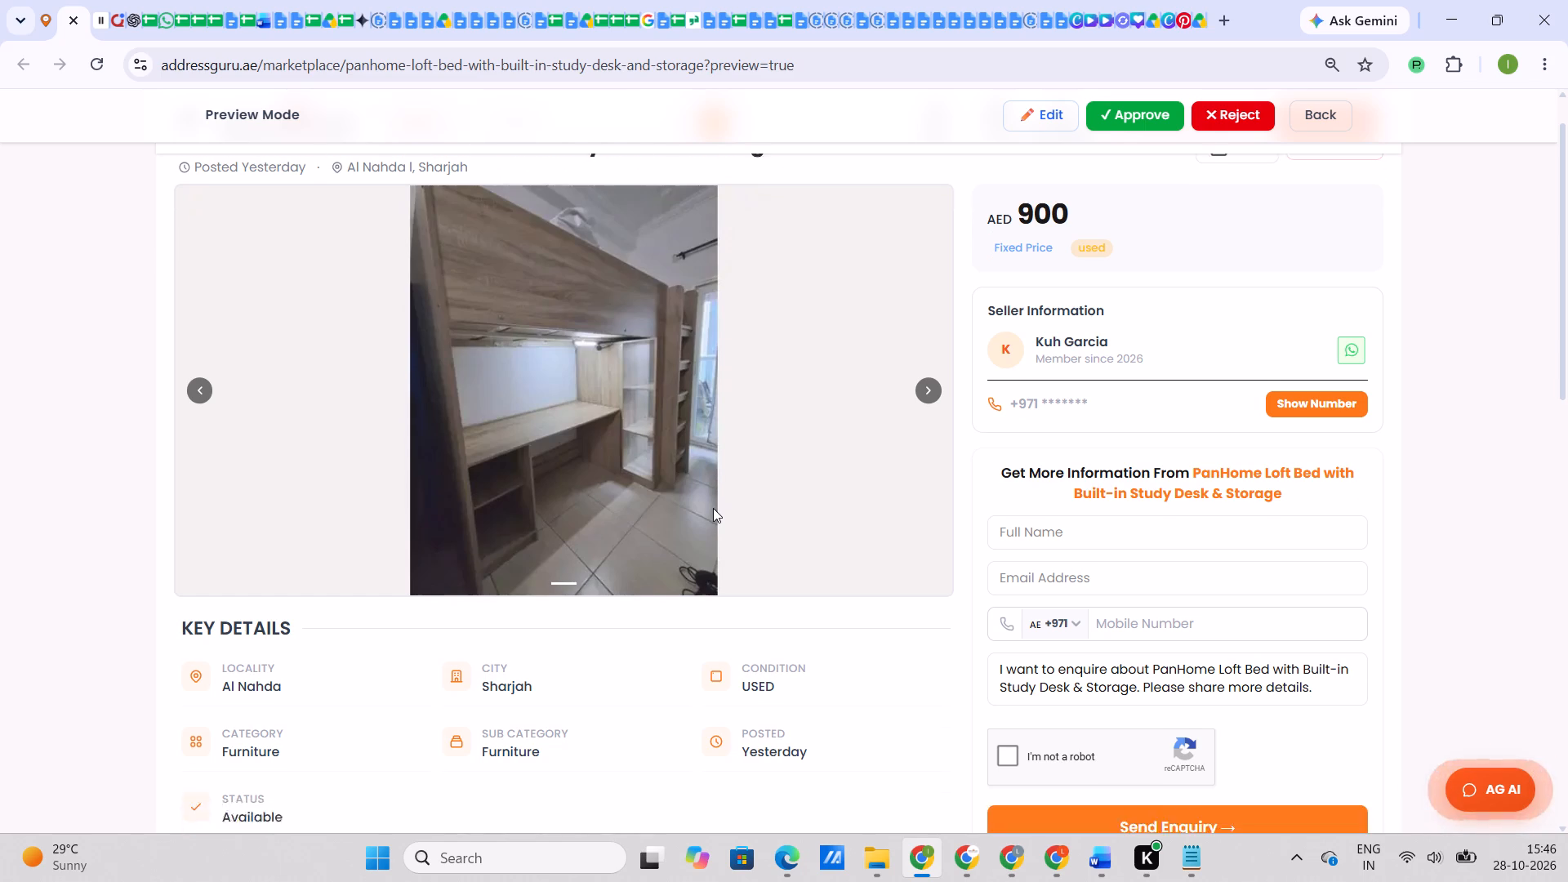
scroll(713, 508, down, 3)
scroll(709, 508, up, 3)
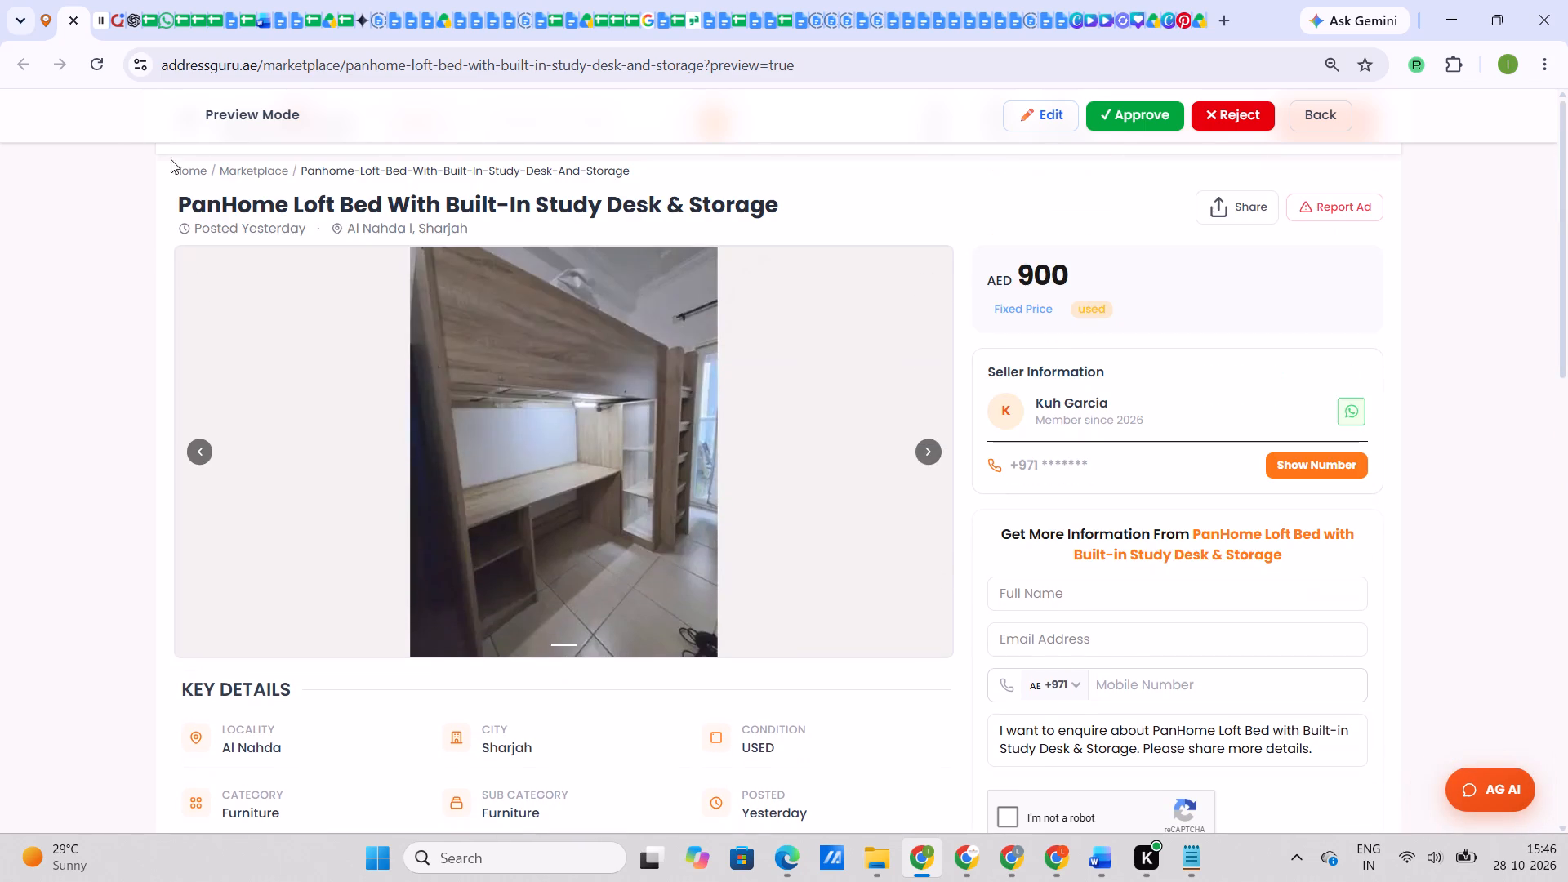
click(78, 24)
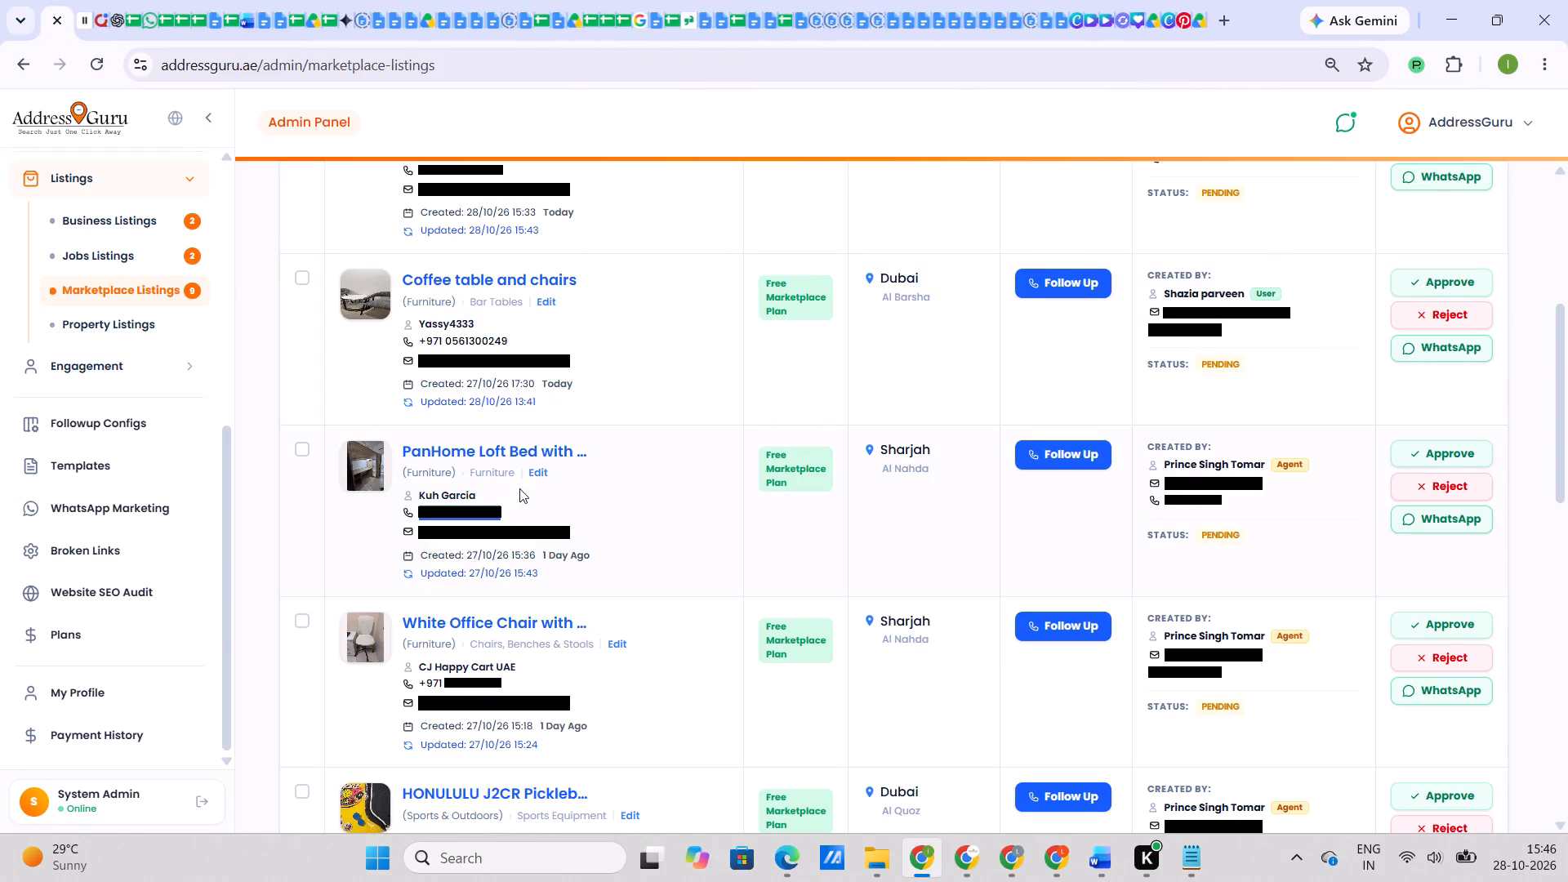
Open the PanHome Loft Bed listing for editing and bring up its sub-category choices.
click(539, 472)
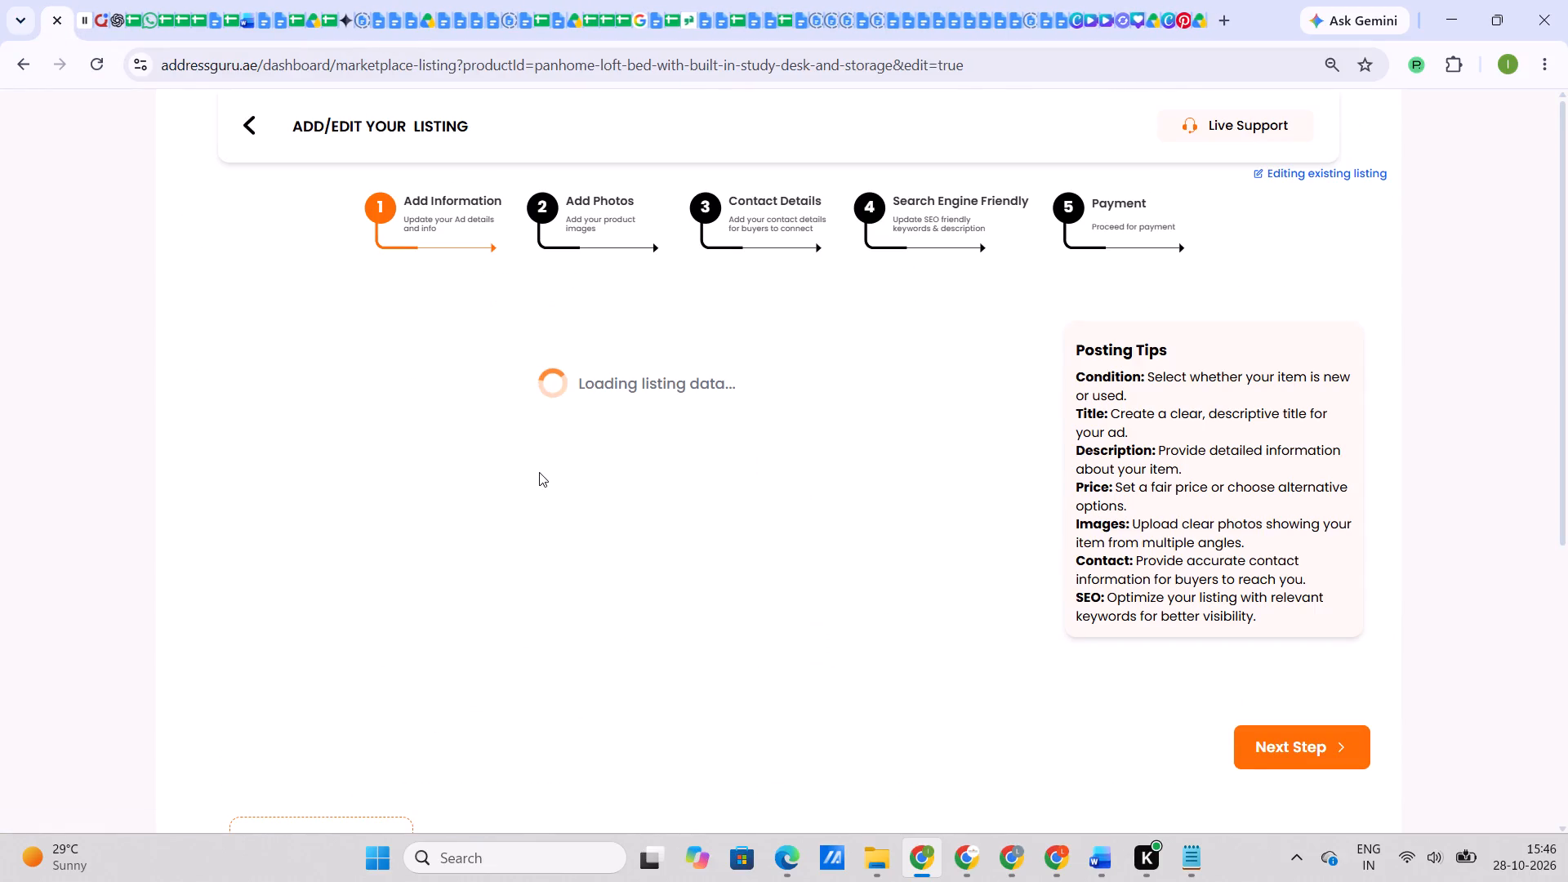
click(733, 344)
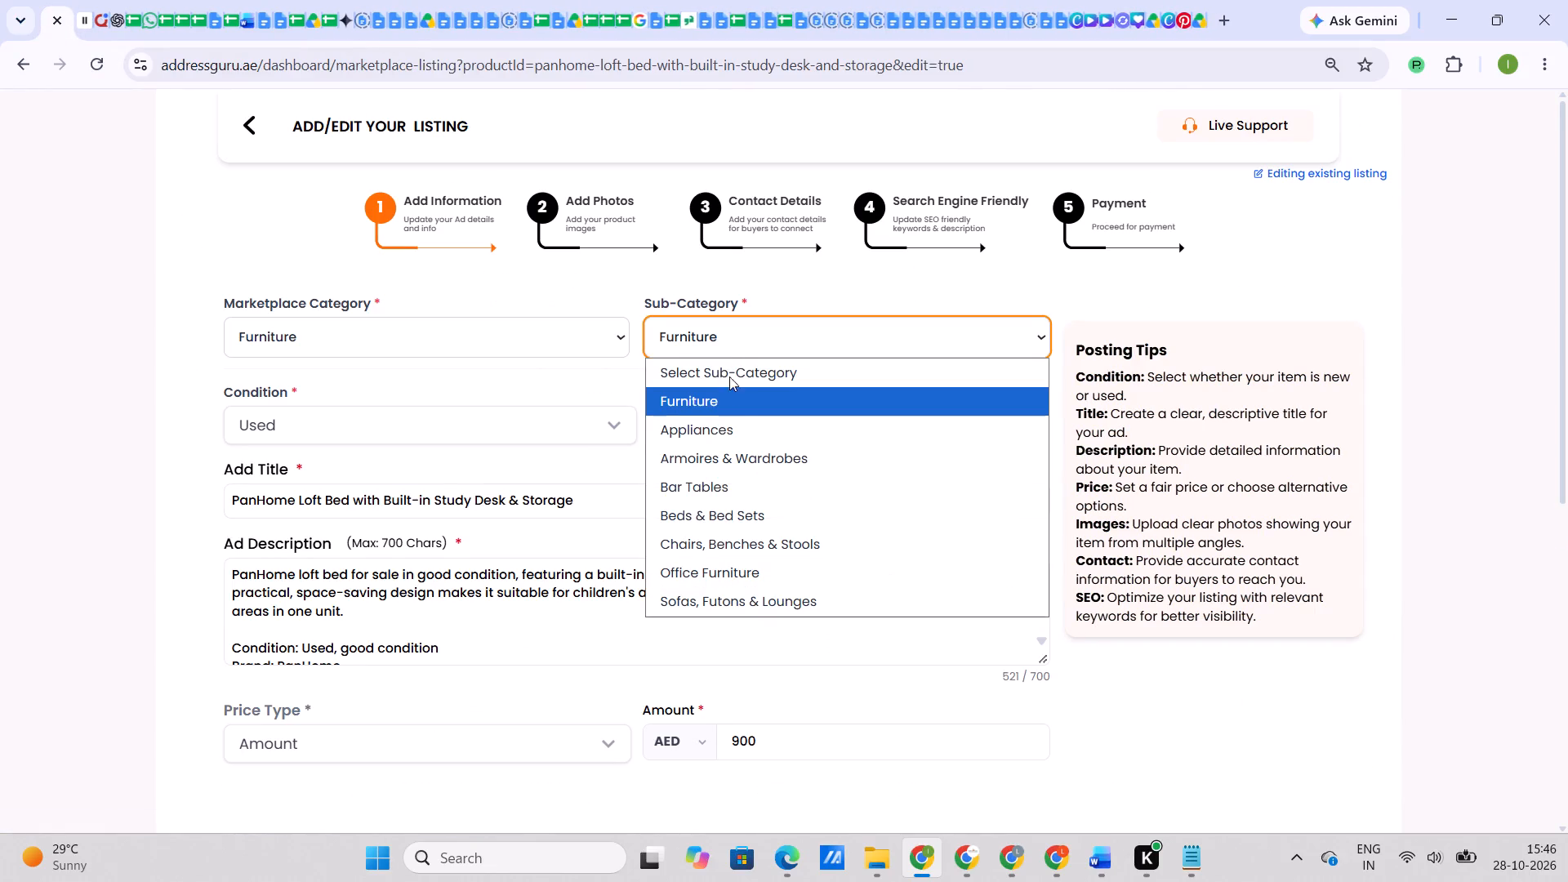
scroll(750, 506, down, 1)
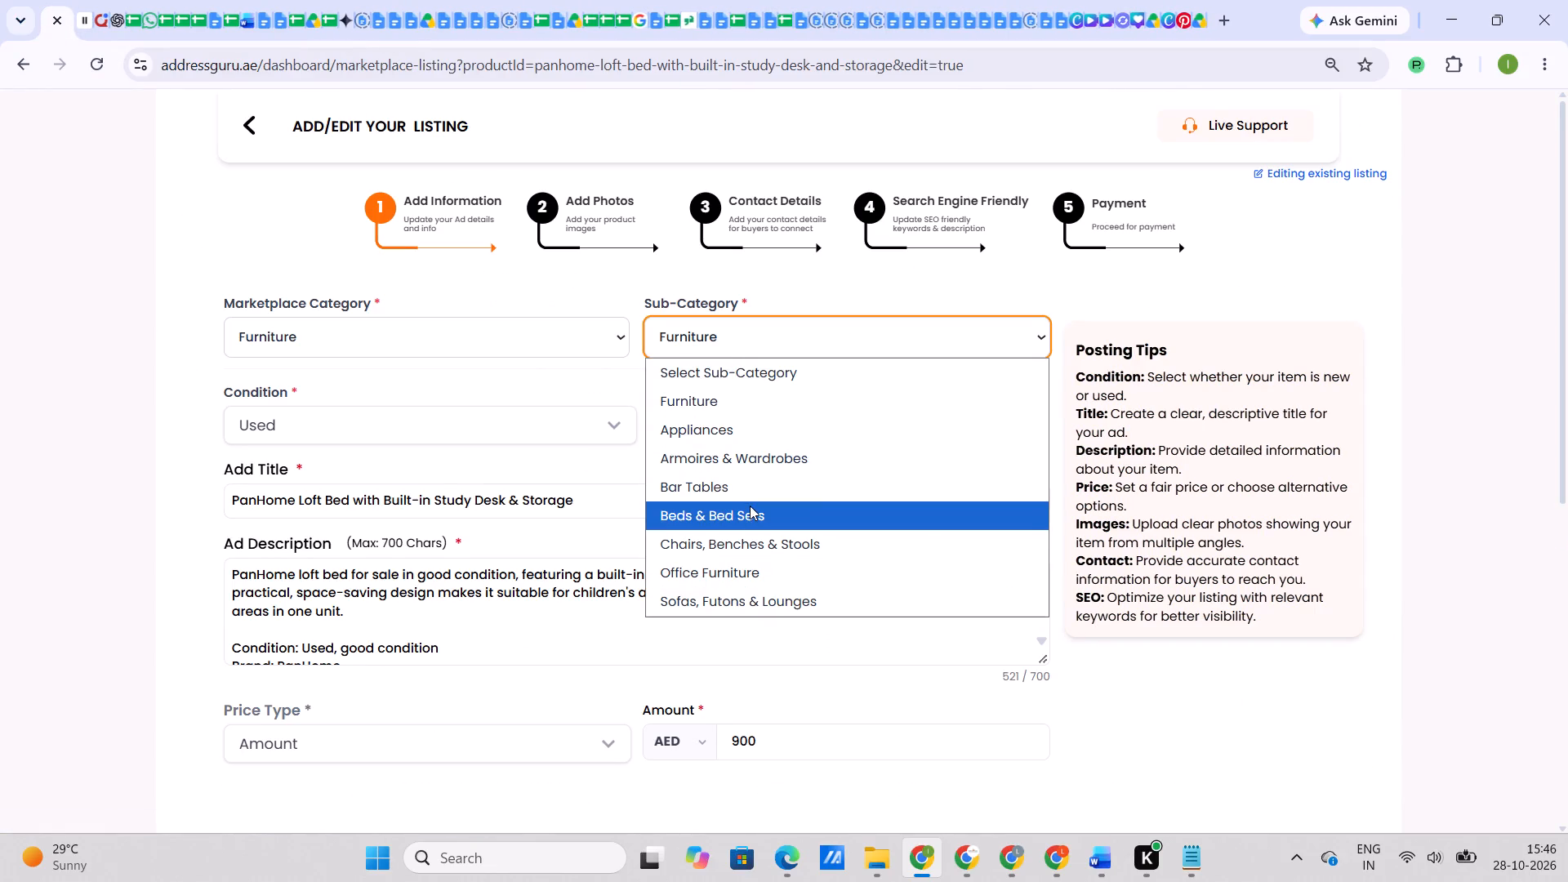
scroll(750, 506, down, 4)
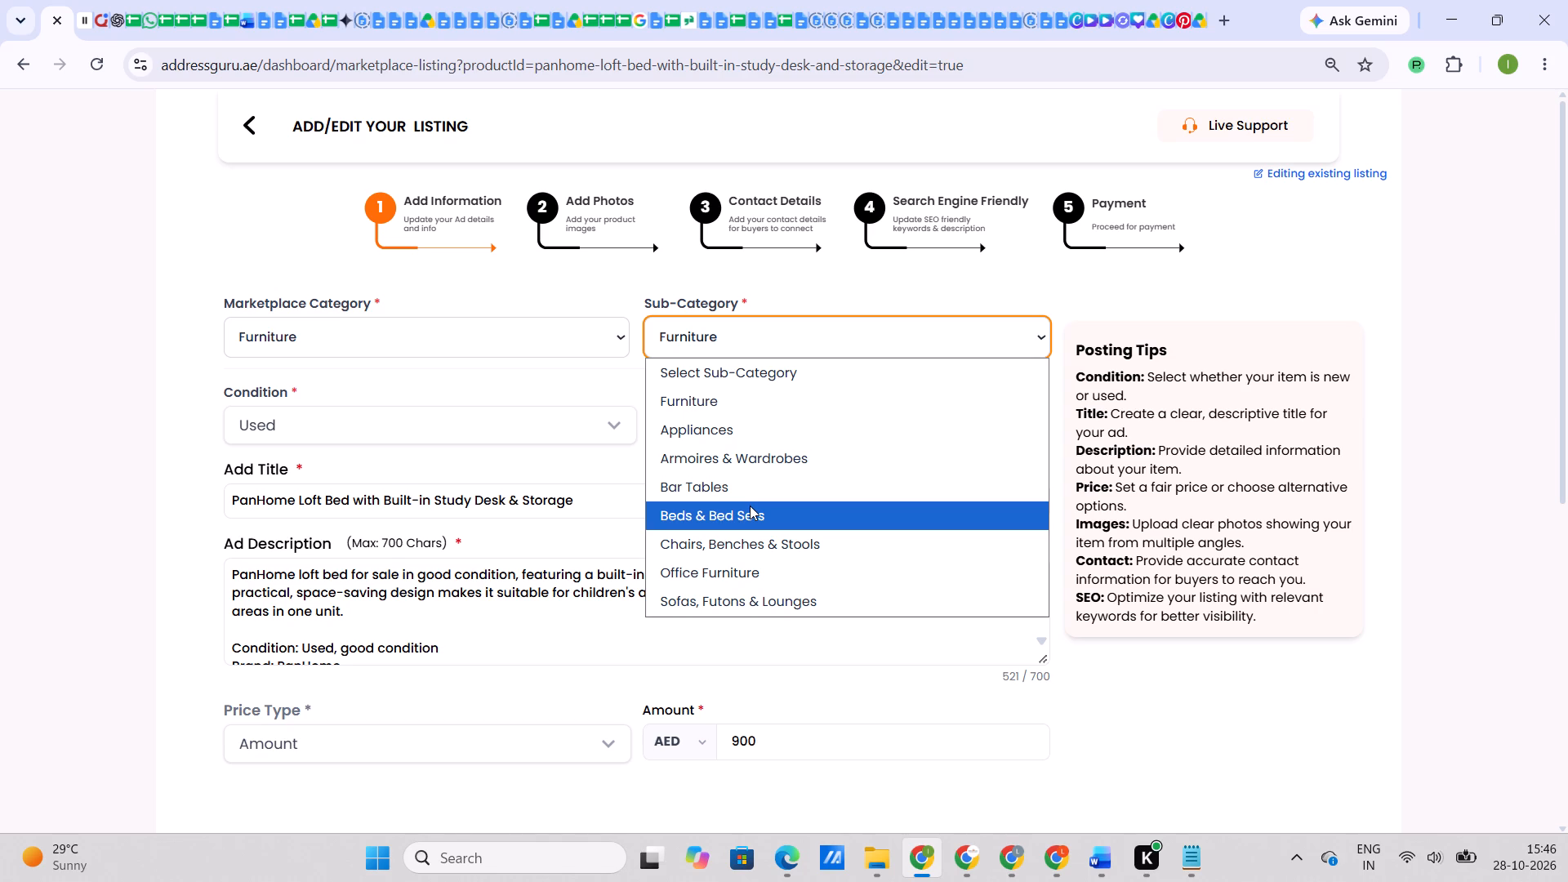
Set the loft bed listing's sub-category to Beds & Bed Sets, continue to the photos stage, and go back to the marketplace listings.
click(750, 506)
scroll(764, 506, down, 1)
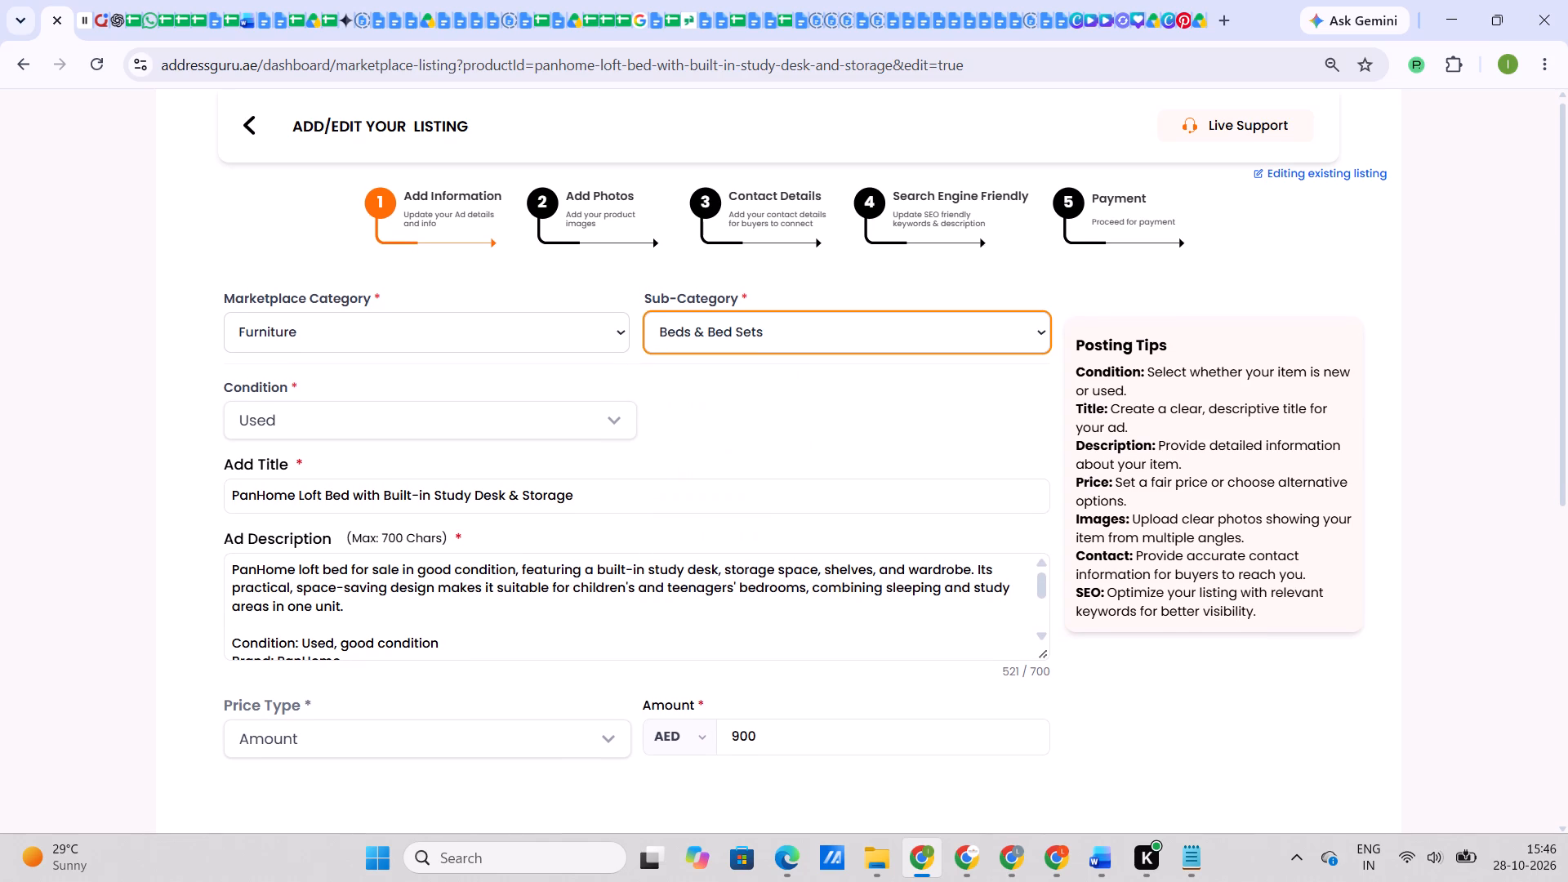
scroll(764, 506, down, 1)
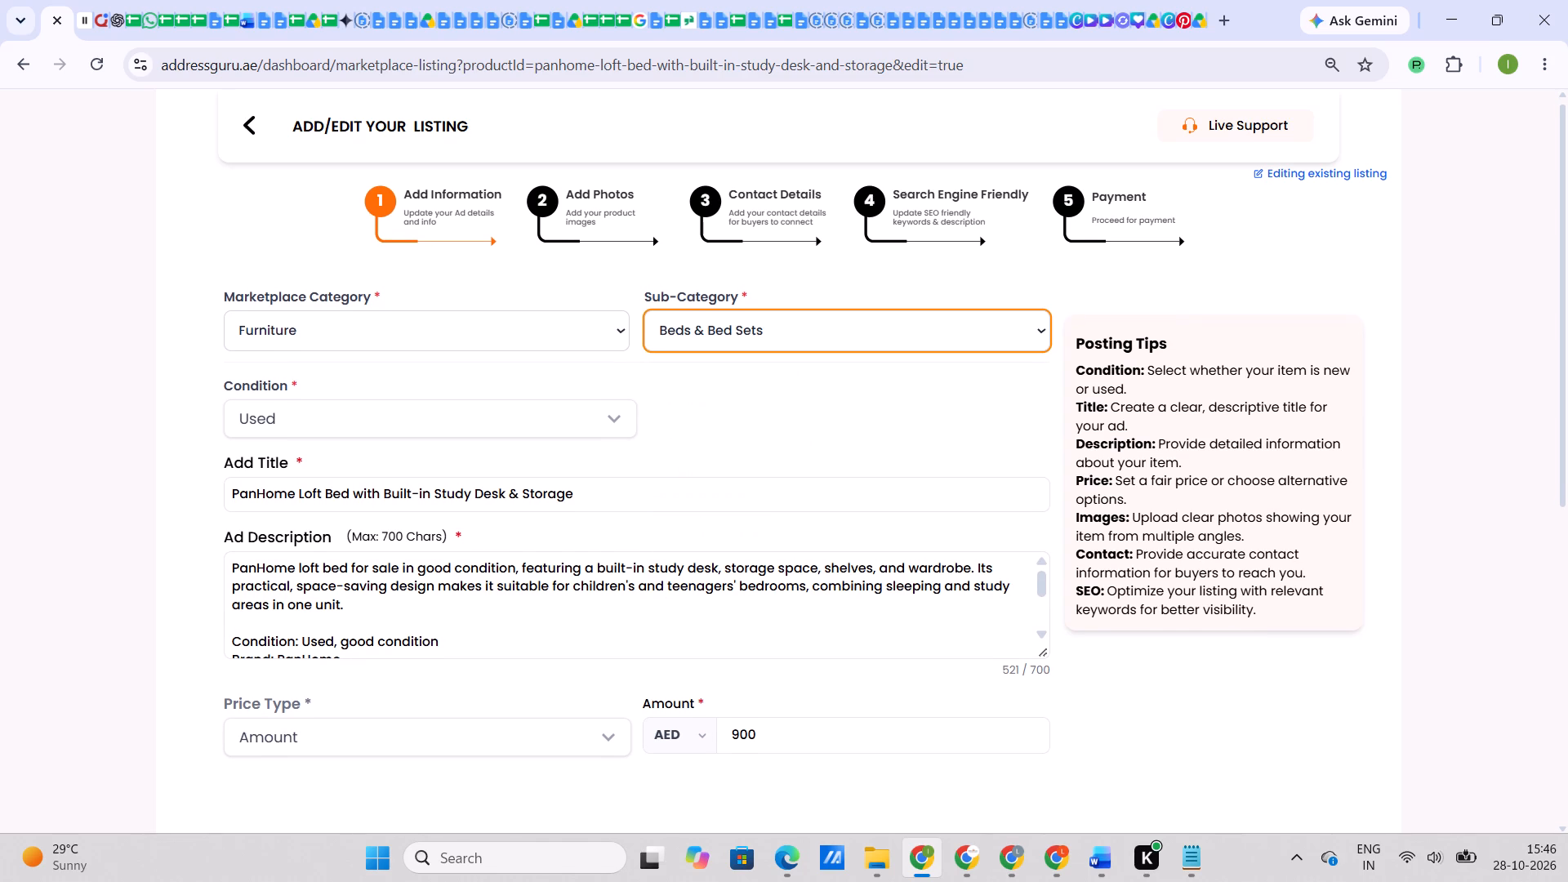
scroll(764, 506, down, 1)
click(1301, 678)
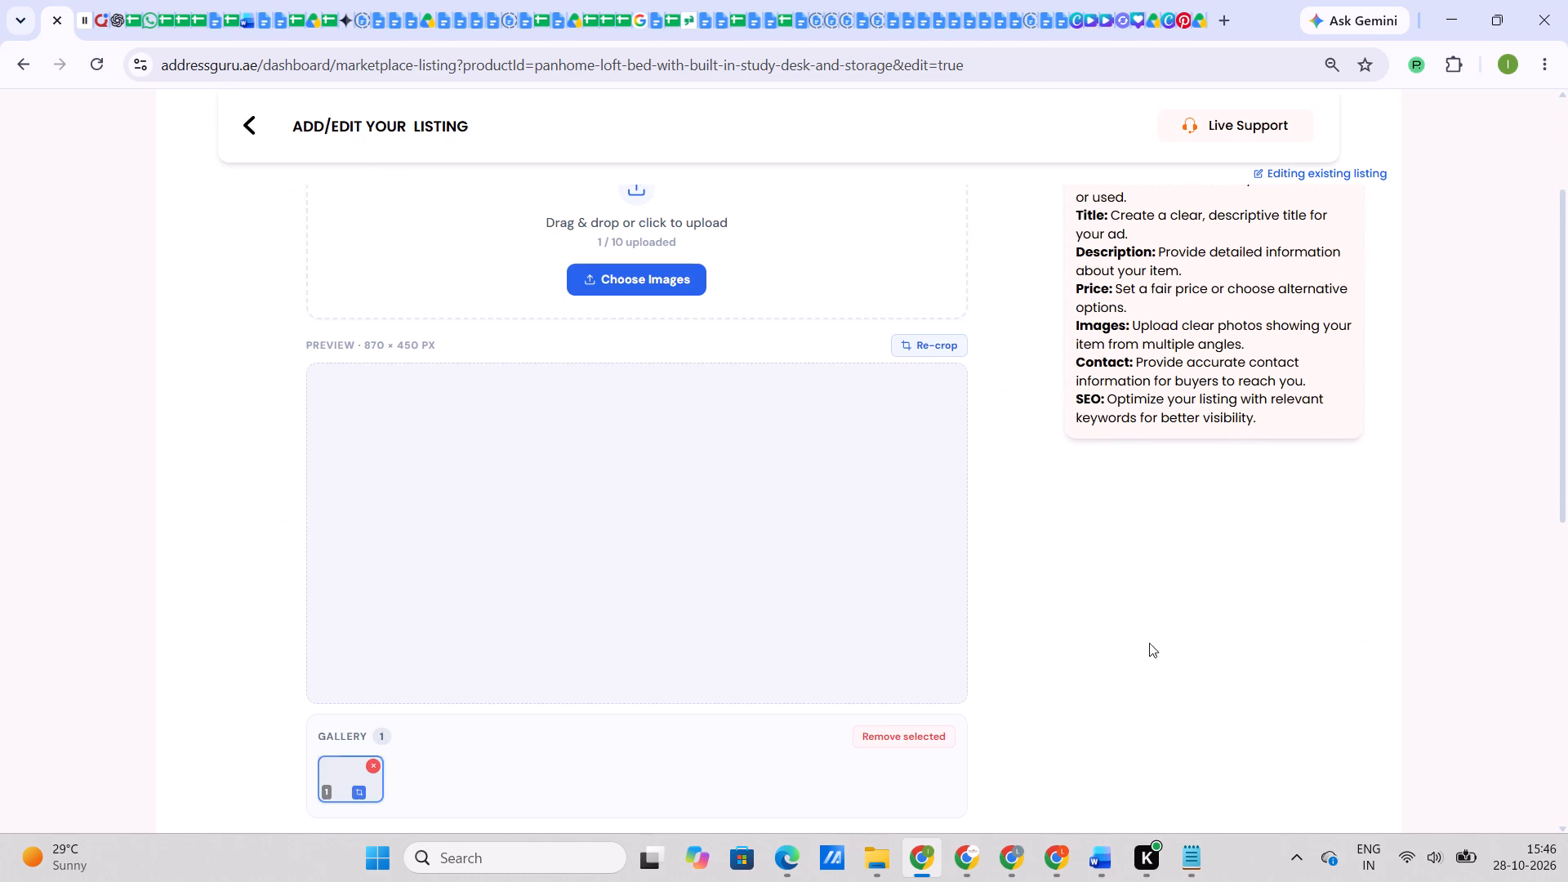
click(247, 131)
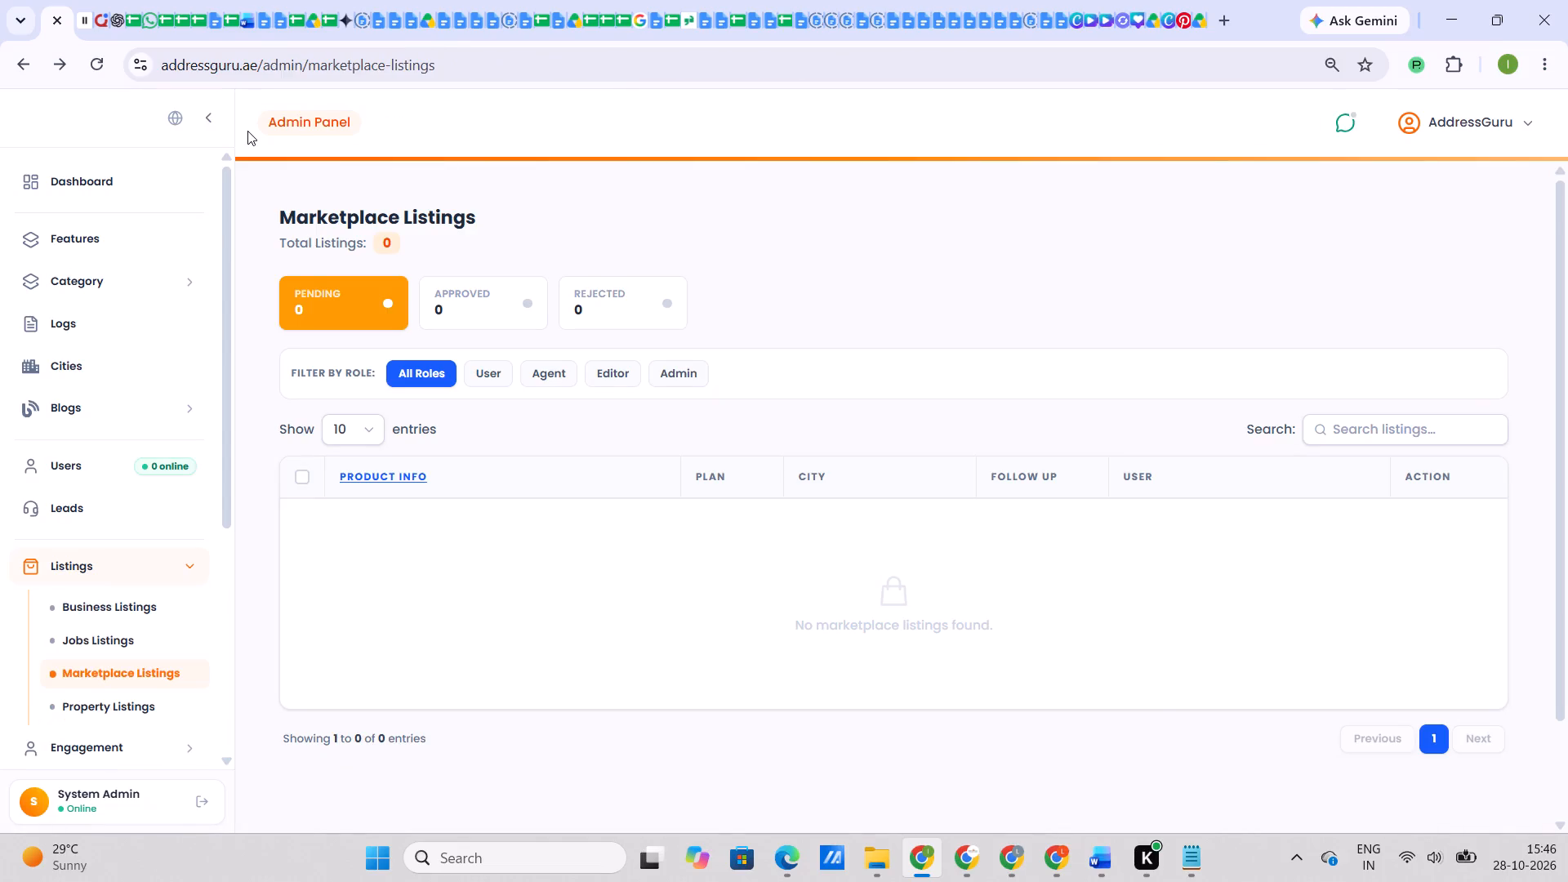
Start approving the PanHome Loft Bed listing and copy the full WhatsApp approval message from its live preview.
scroll(745, 605, down, 4)
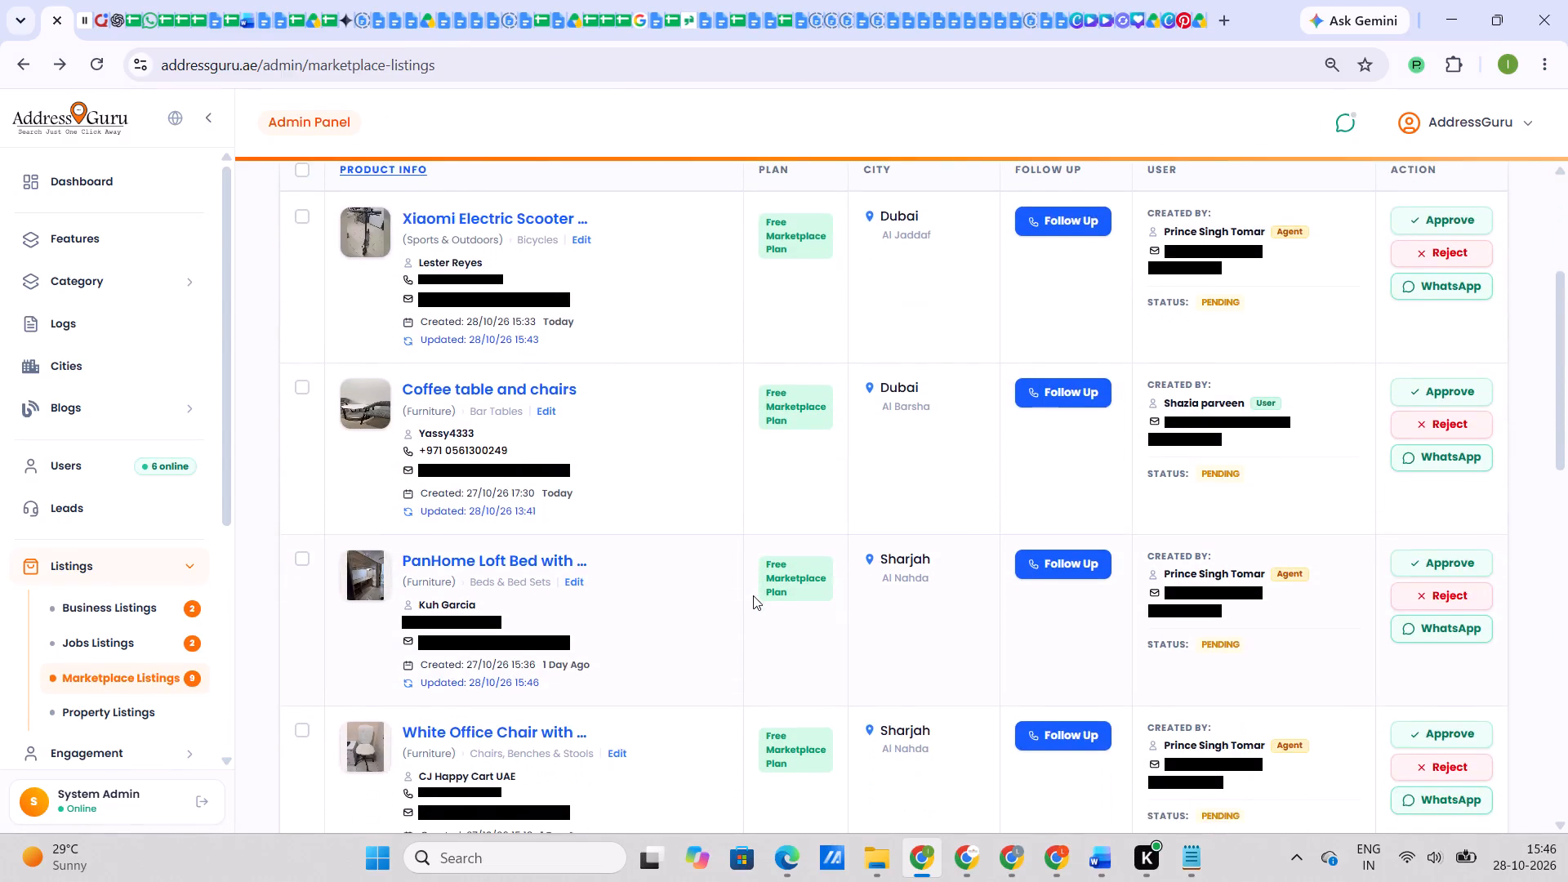
scroll(753, 595, down, 1)
click(1450, 485)
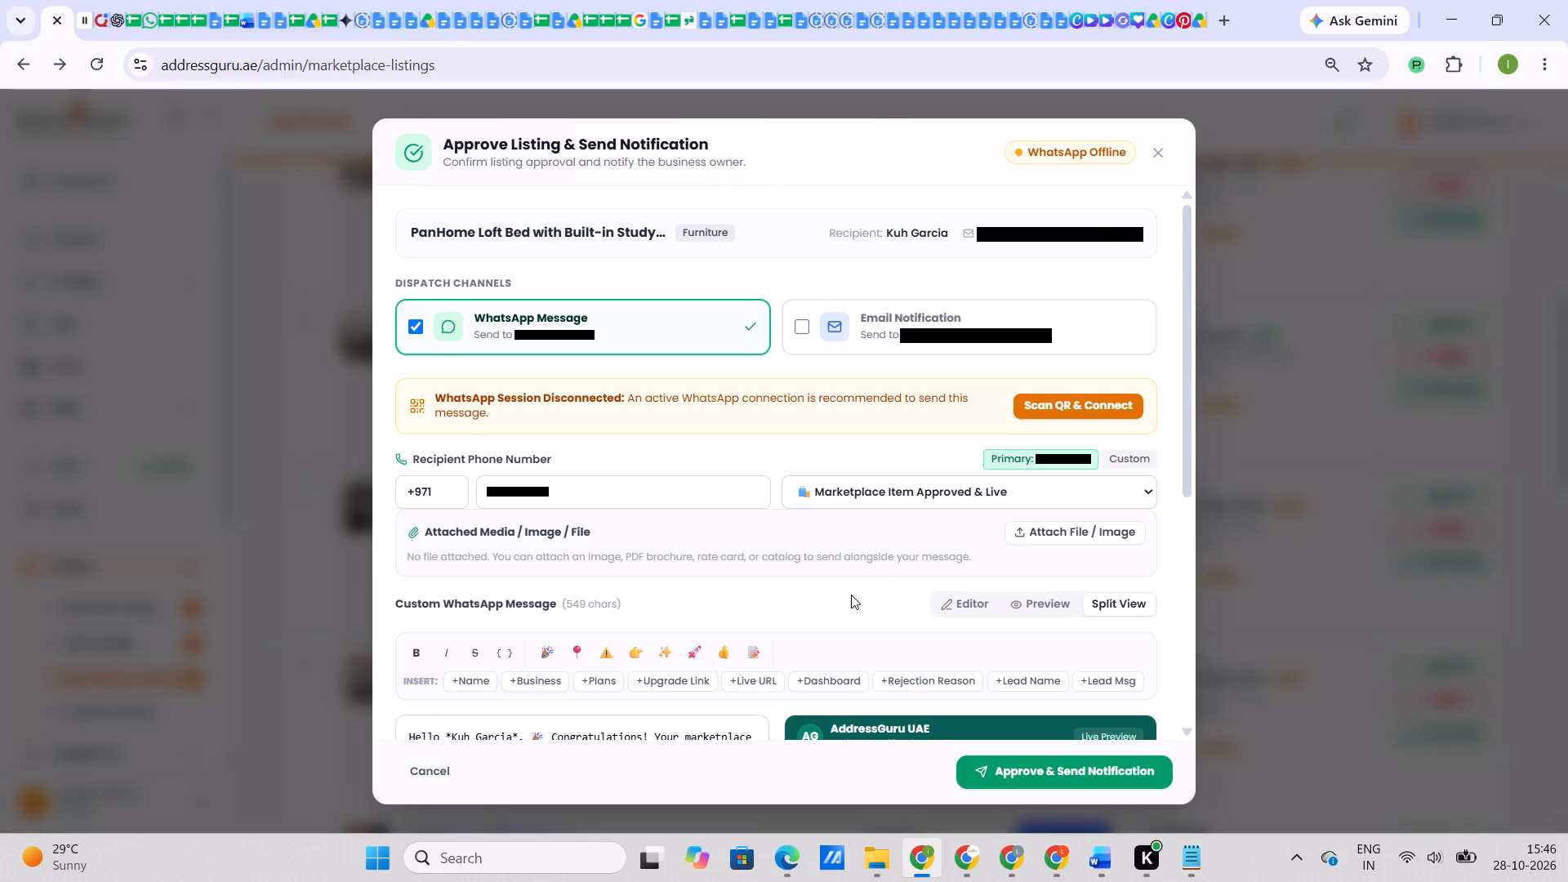
scroll(852, 585, down, 5)
drag(804, 407, 947, 555)
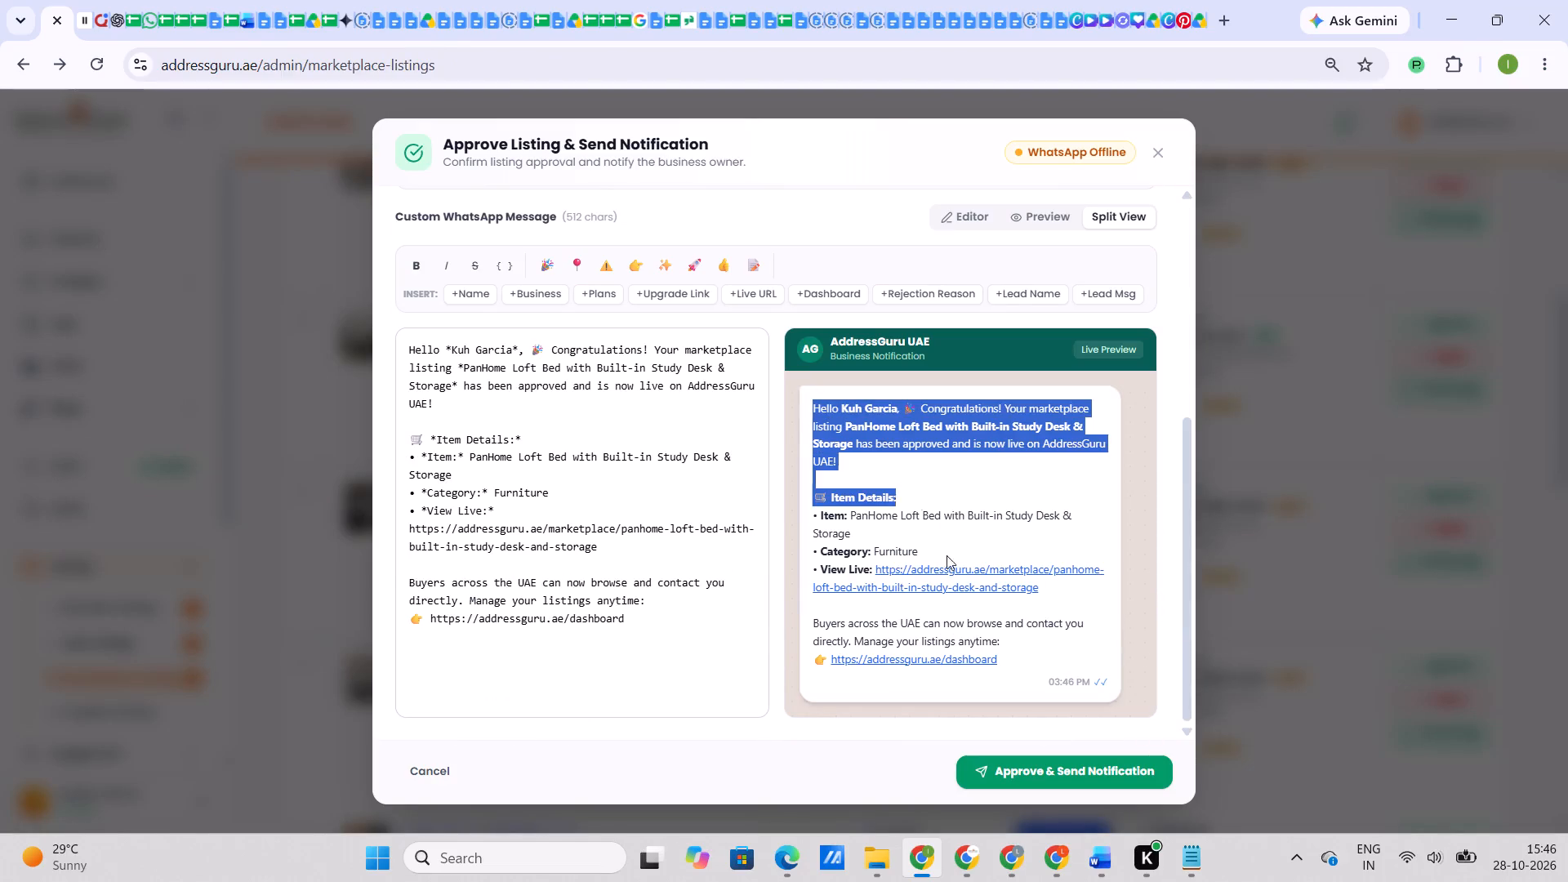
drag(947, 555, 997, 664)
key(ctrl+c)
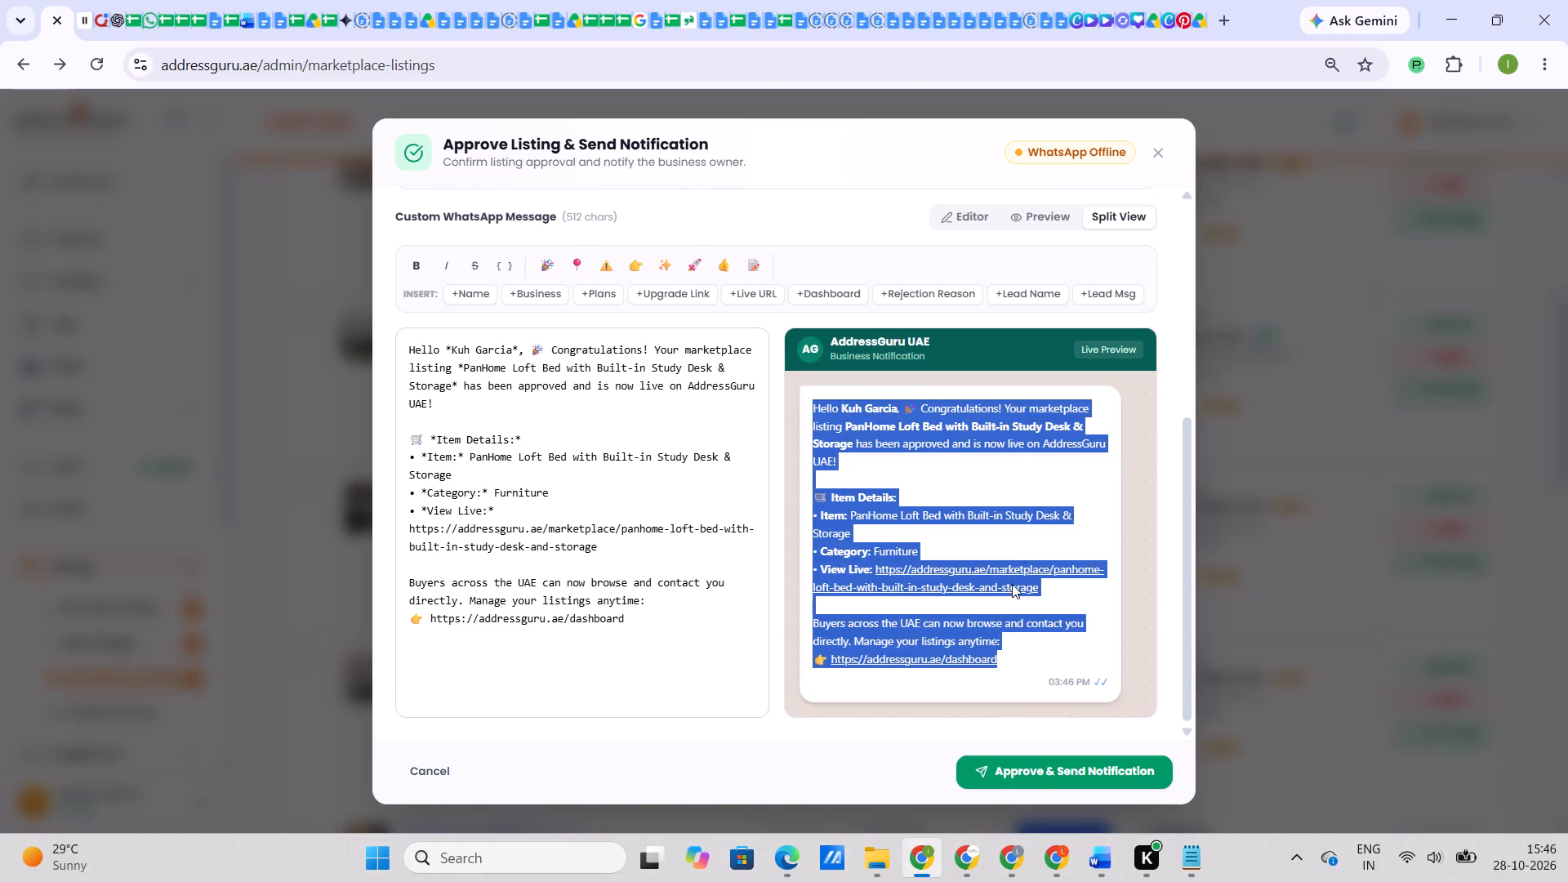
Turn off the WhatsApp notification and approve the PanHome Loft Bed listing with no dispatch channels selected.
scroll(1051, 390, up, 4)
click(627, 327)
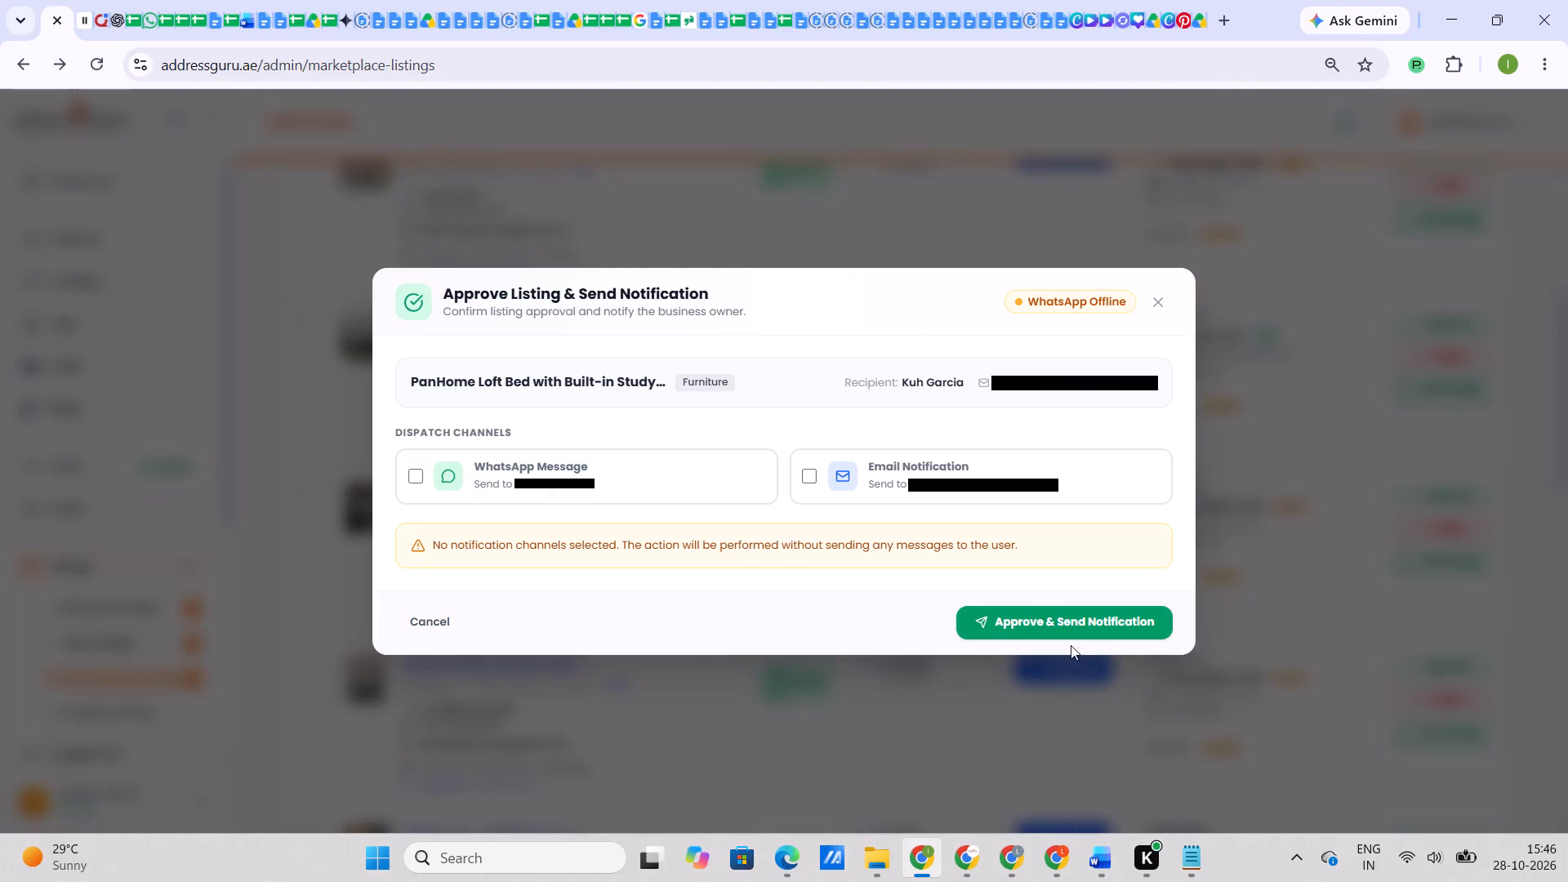
click(1068, 623)
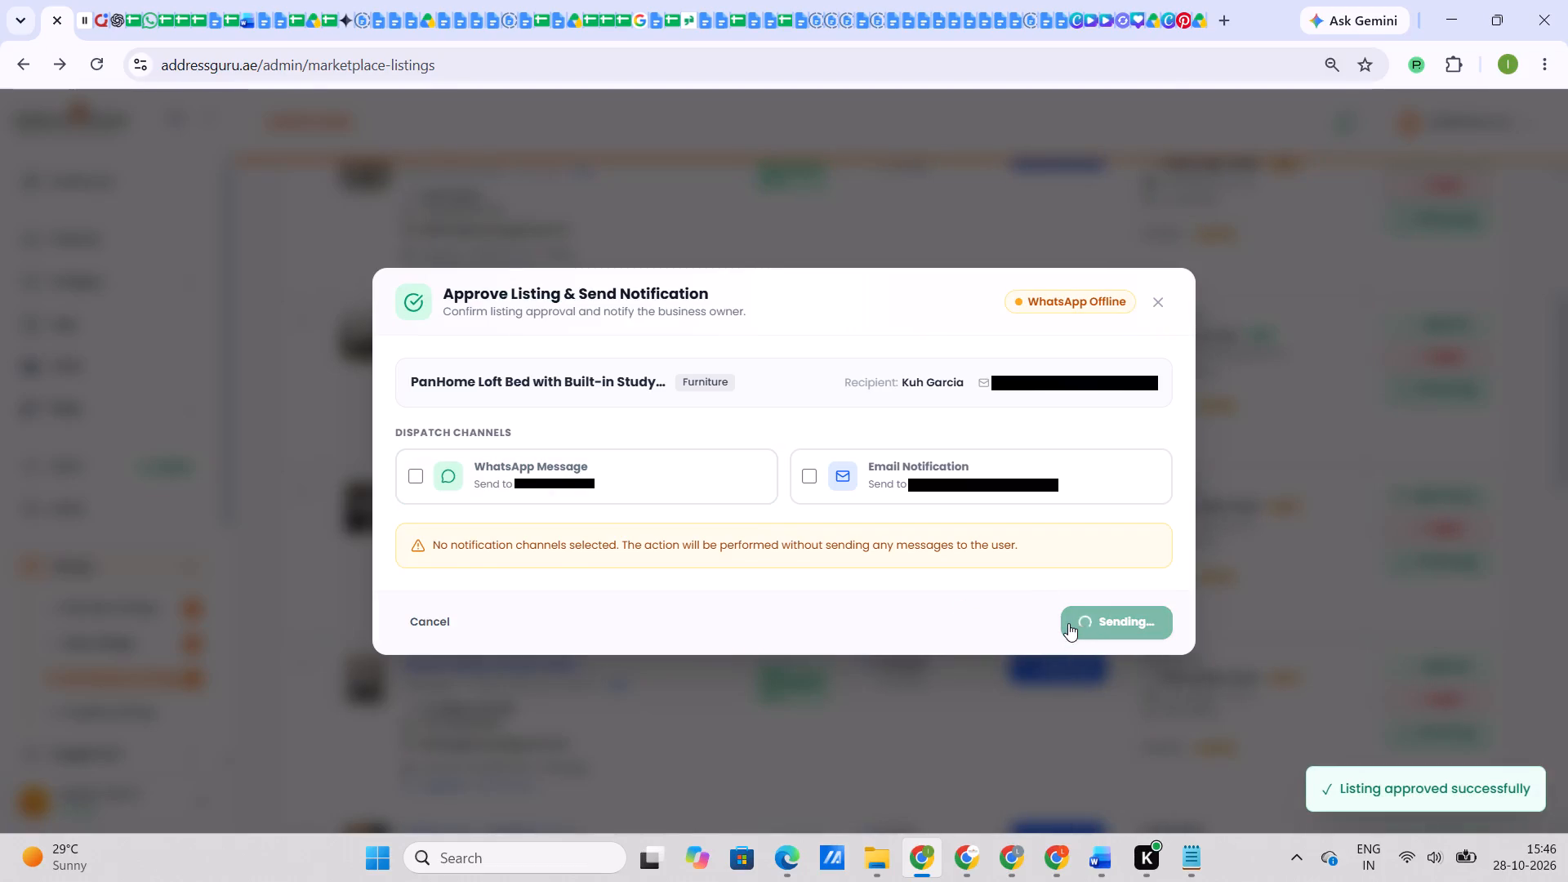
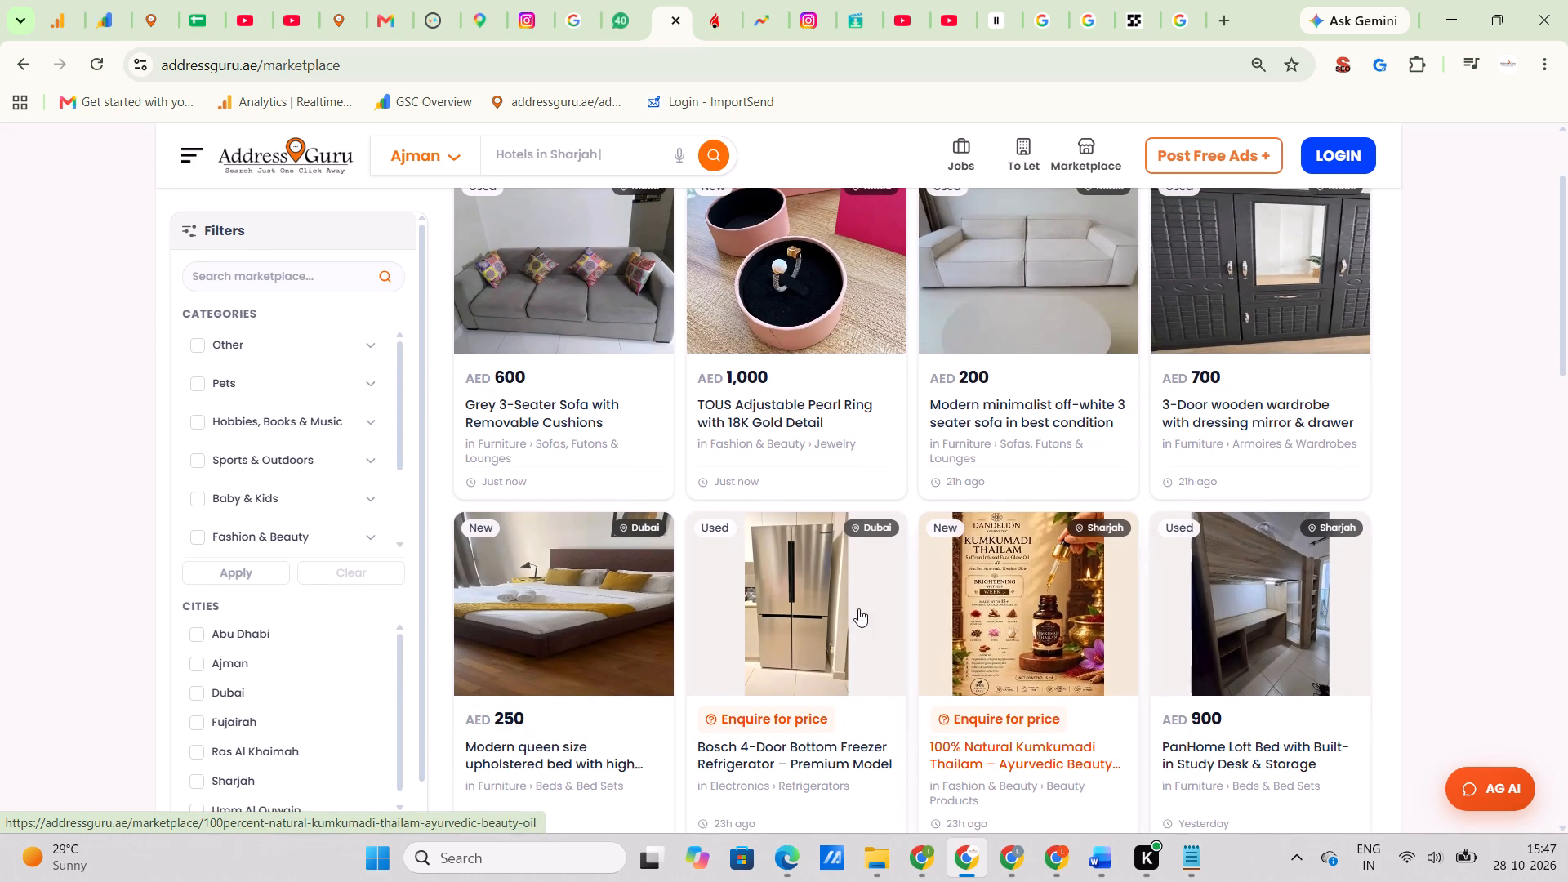
Look through the published products on the public marketplace page, checking their photos, prices, categories and posting dates.
scroll(564, 609, down, 3)
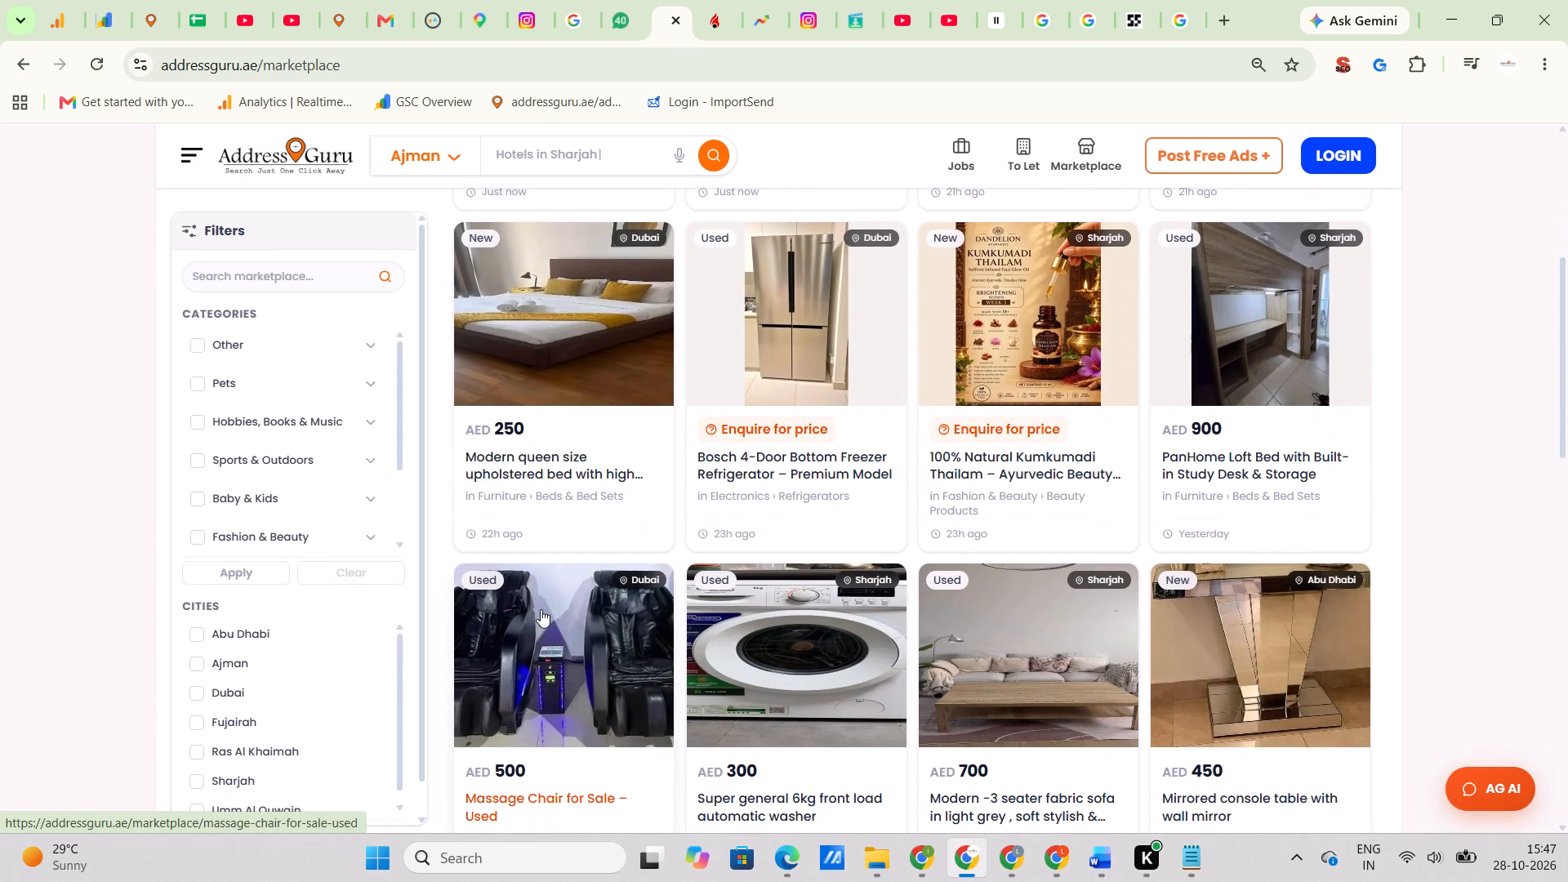
scroll(541, 609, down, 5)
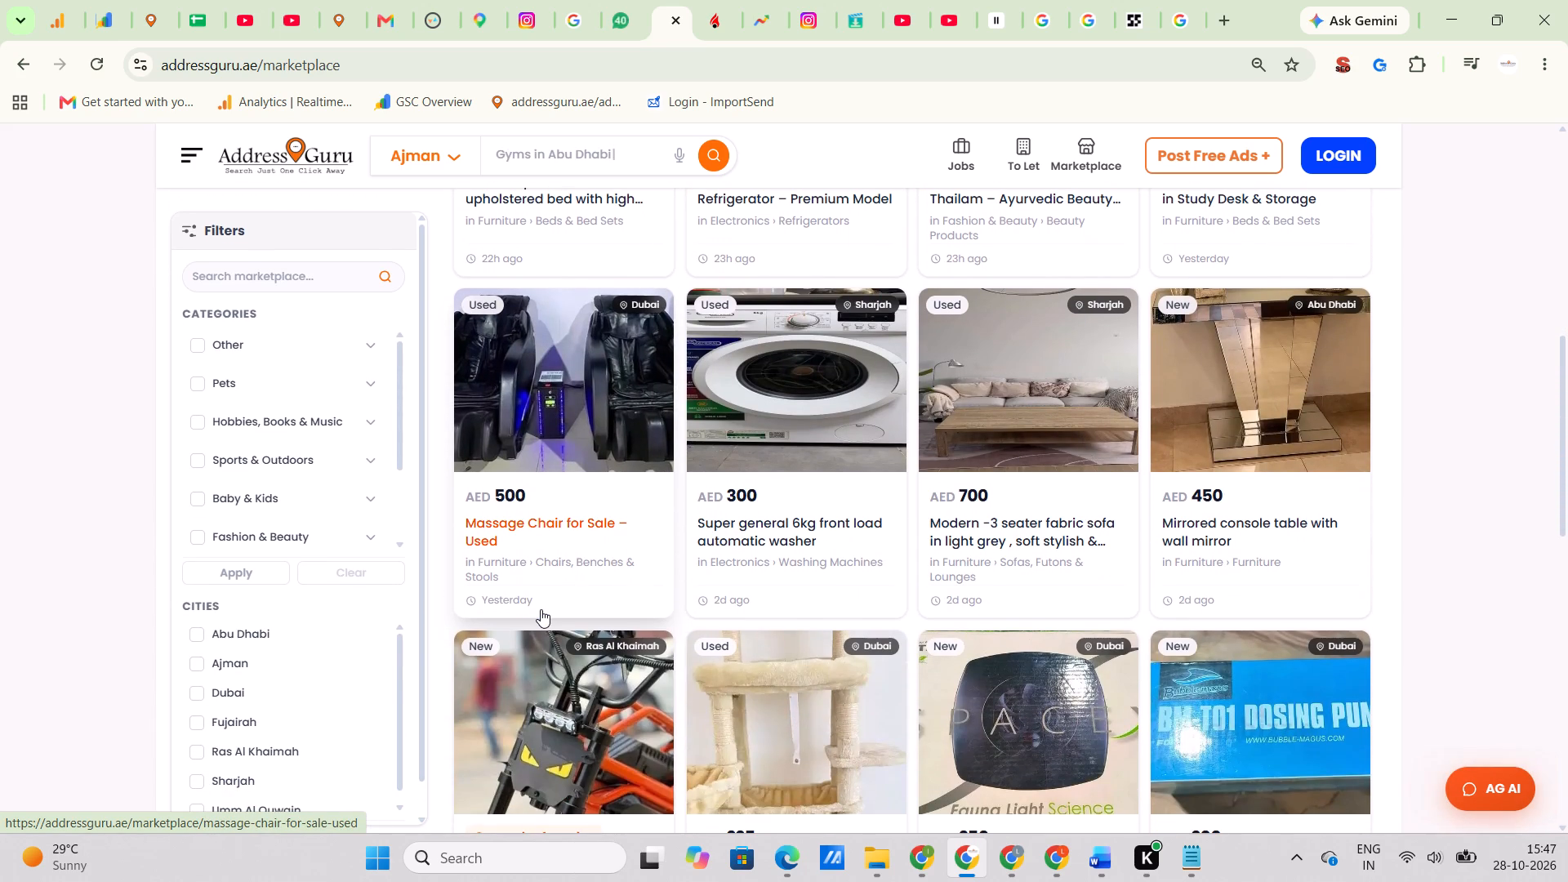
scroll(550, 630, down, 4)
scroll(931, 682, down, 2)
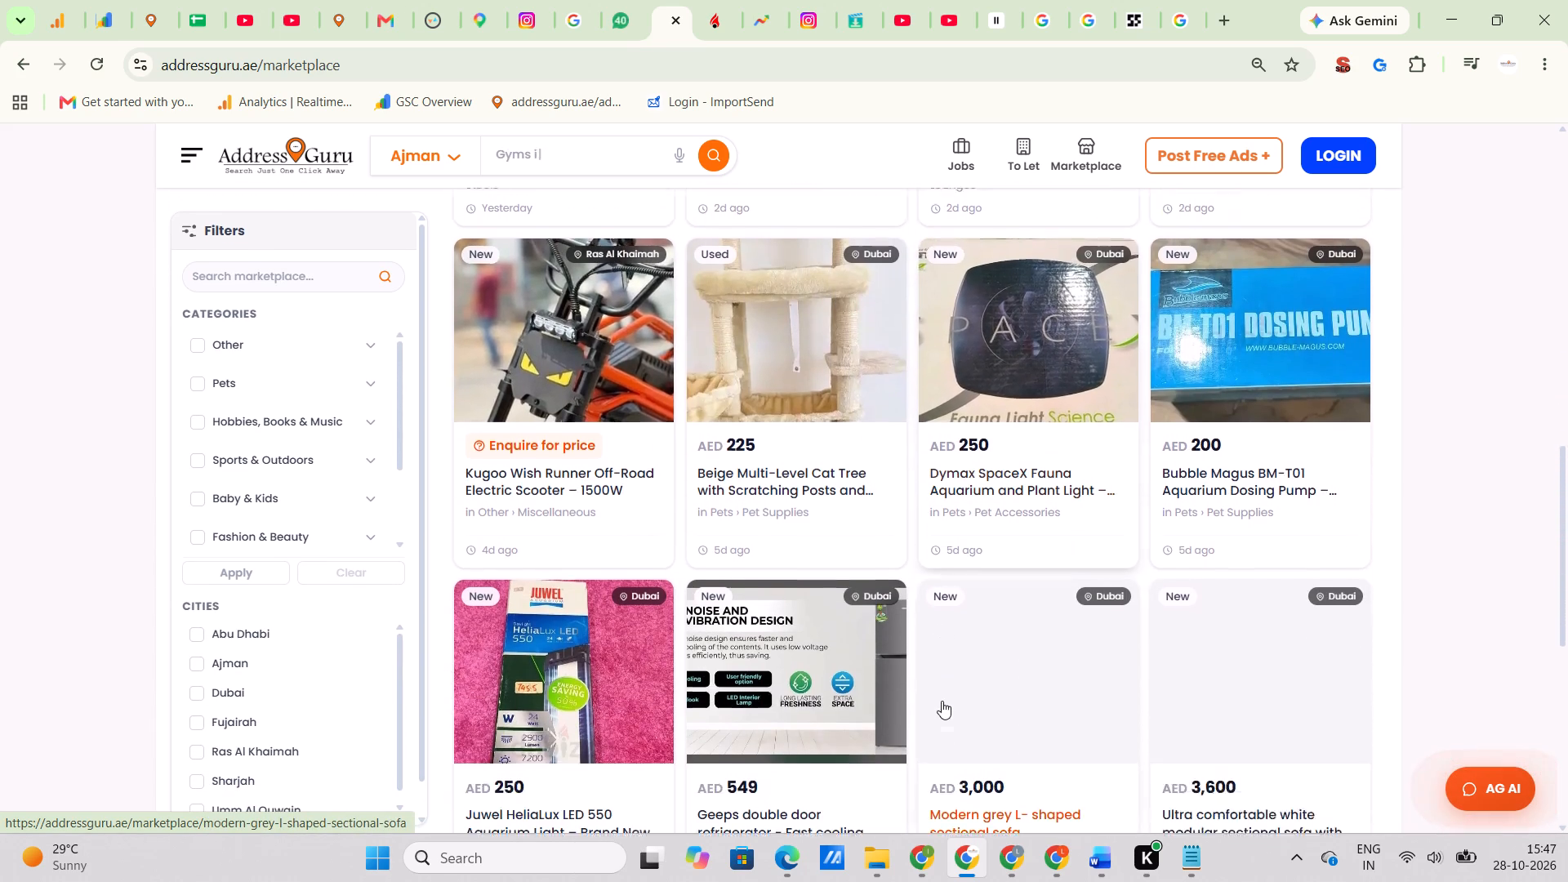
scroll(942, 701, down, 3)
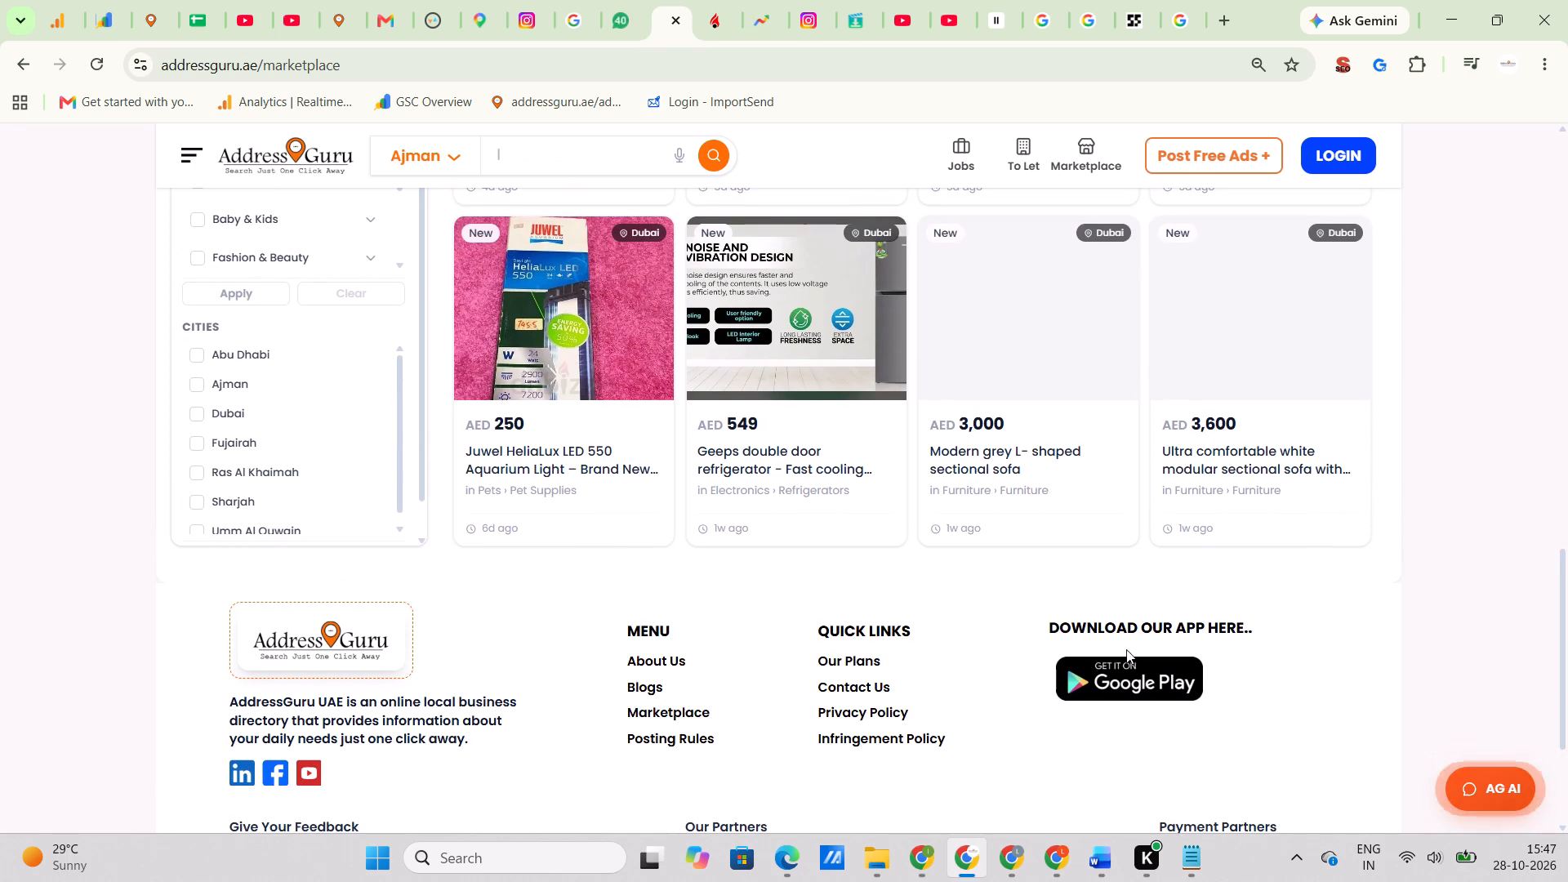
scroll(1392, 551, up, 9)
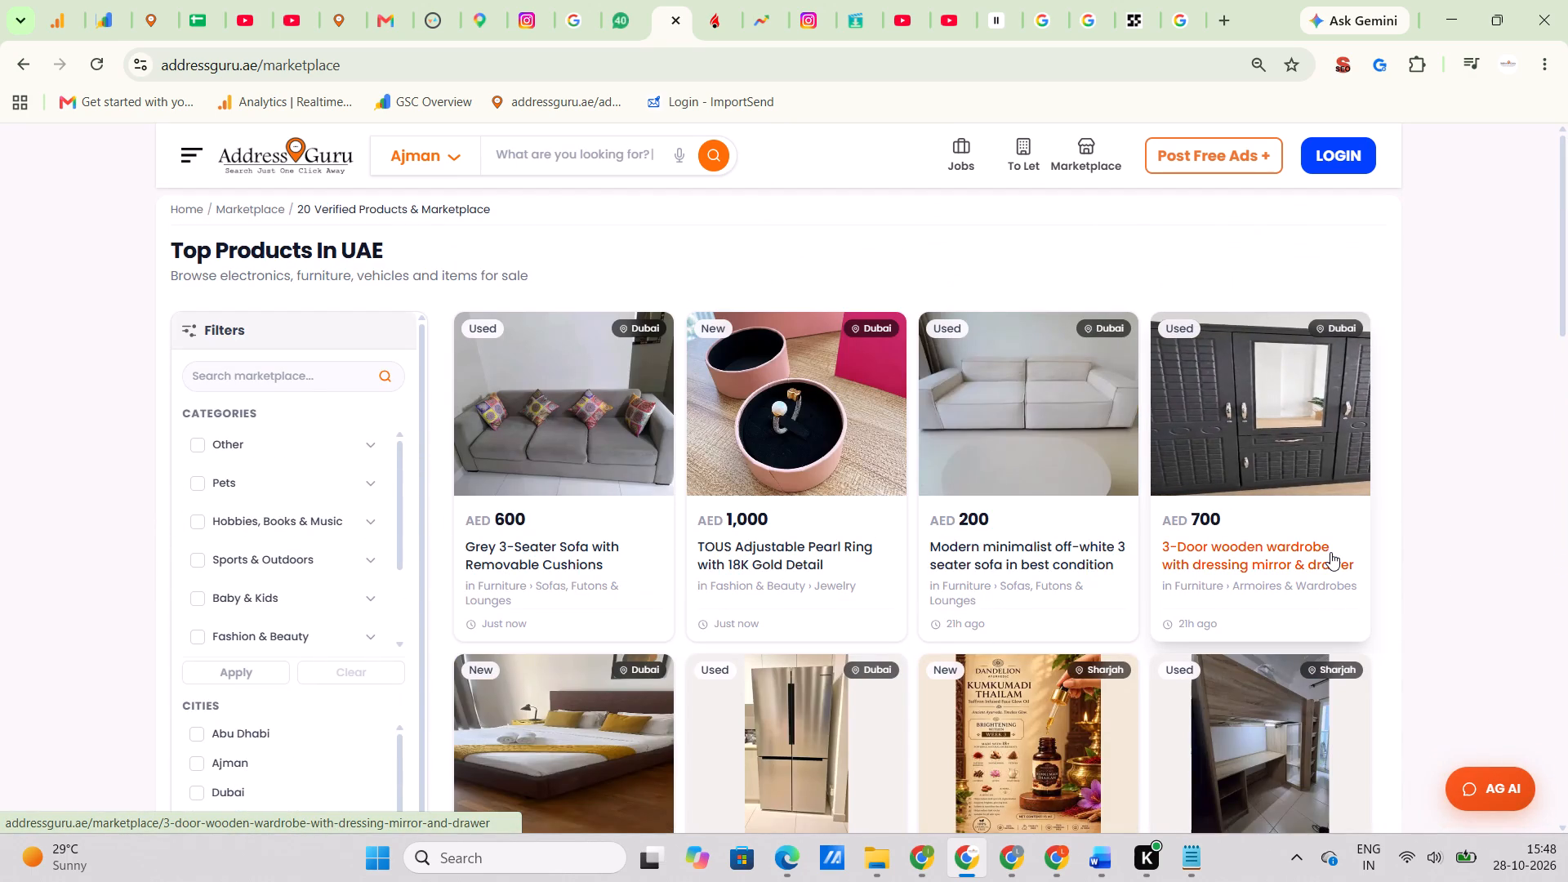
scroll(1330, 552, down, 8)
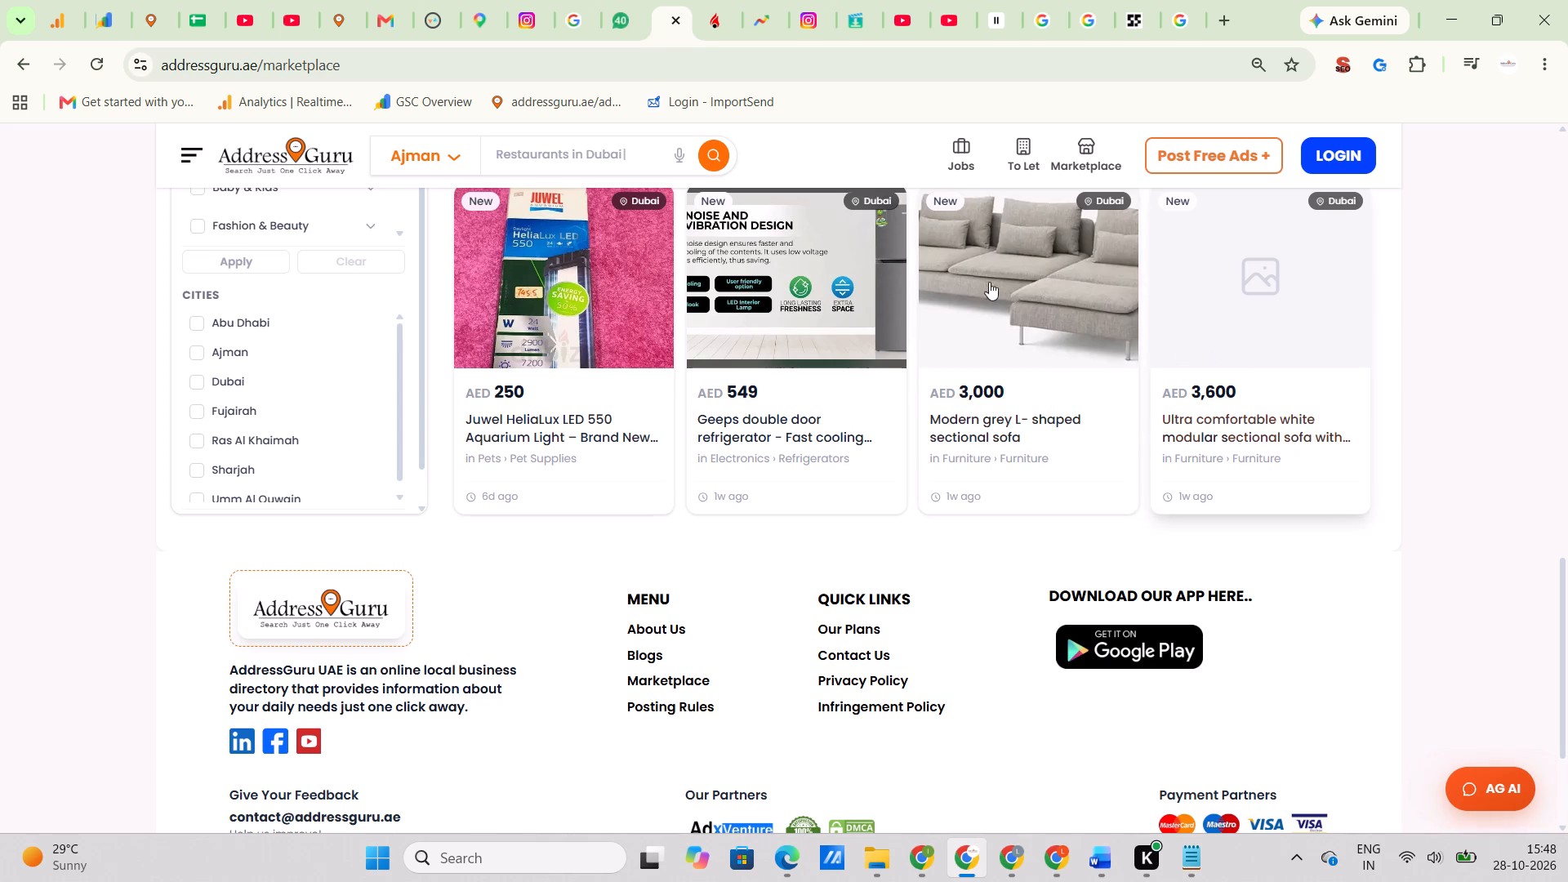
scroll(1252, 343, up, 12)
scroll(1252, 343, down, 3)
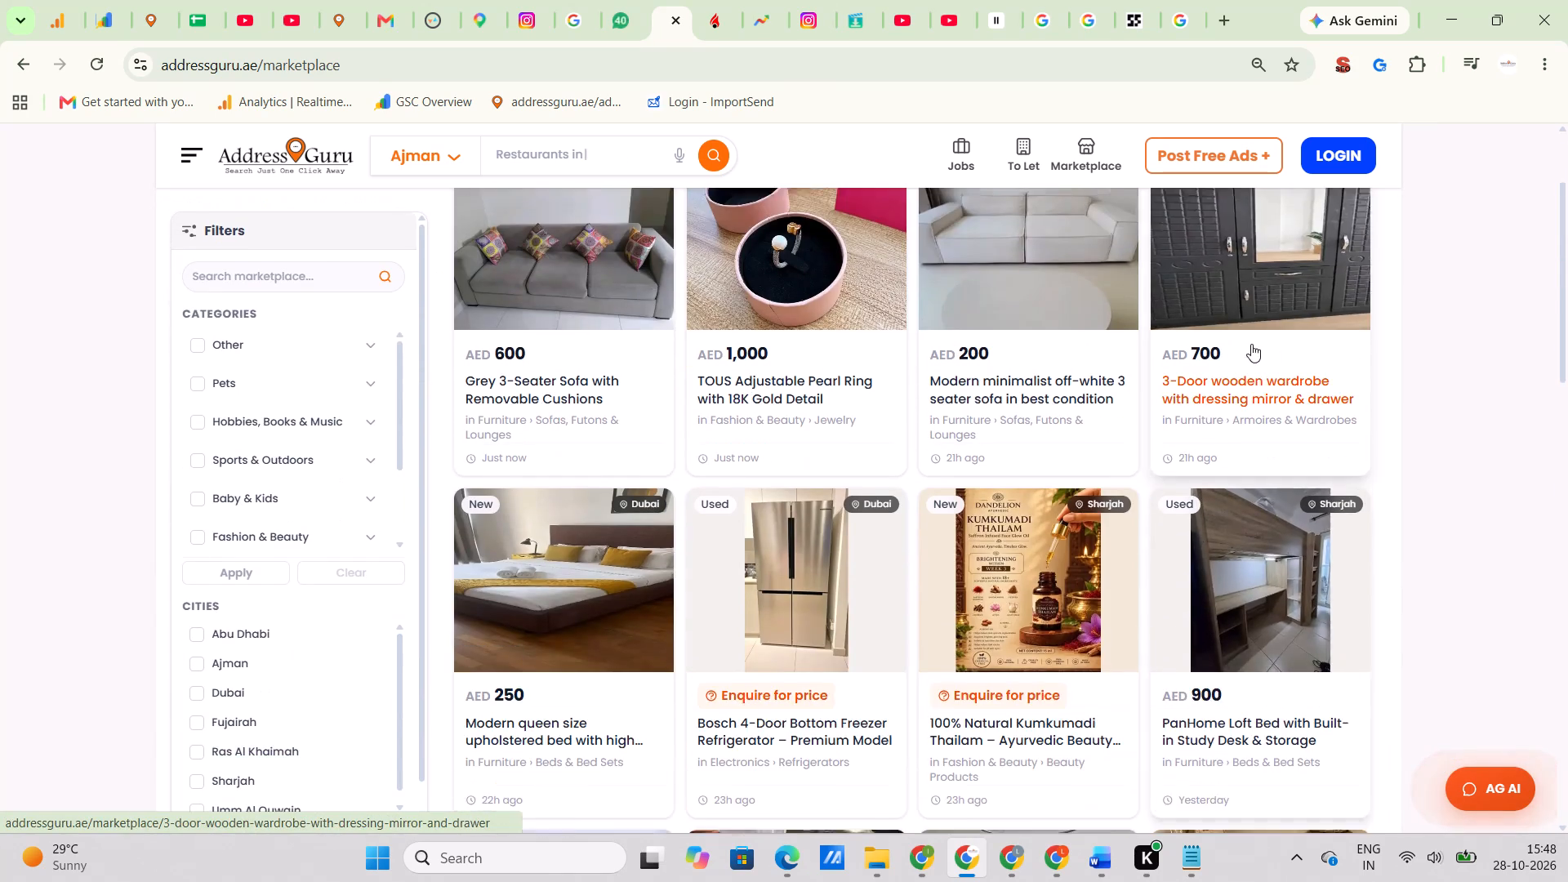
scroll(1251, 344, down, 11)
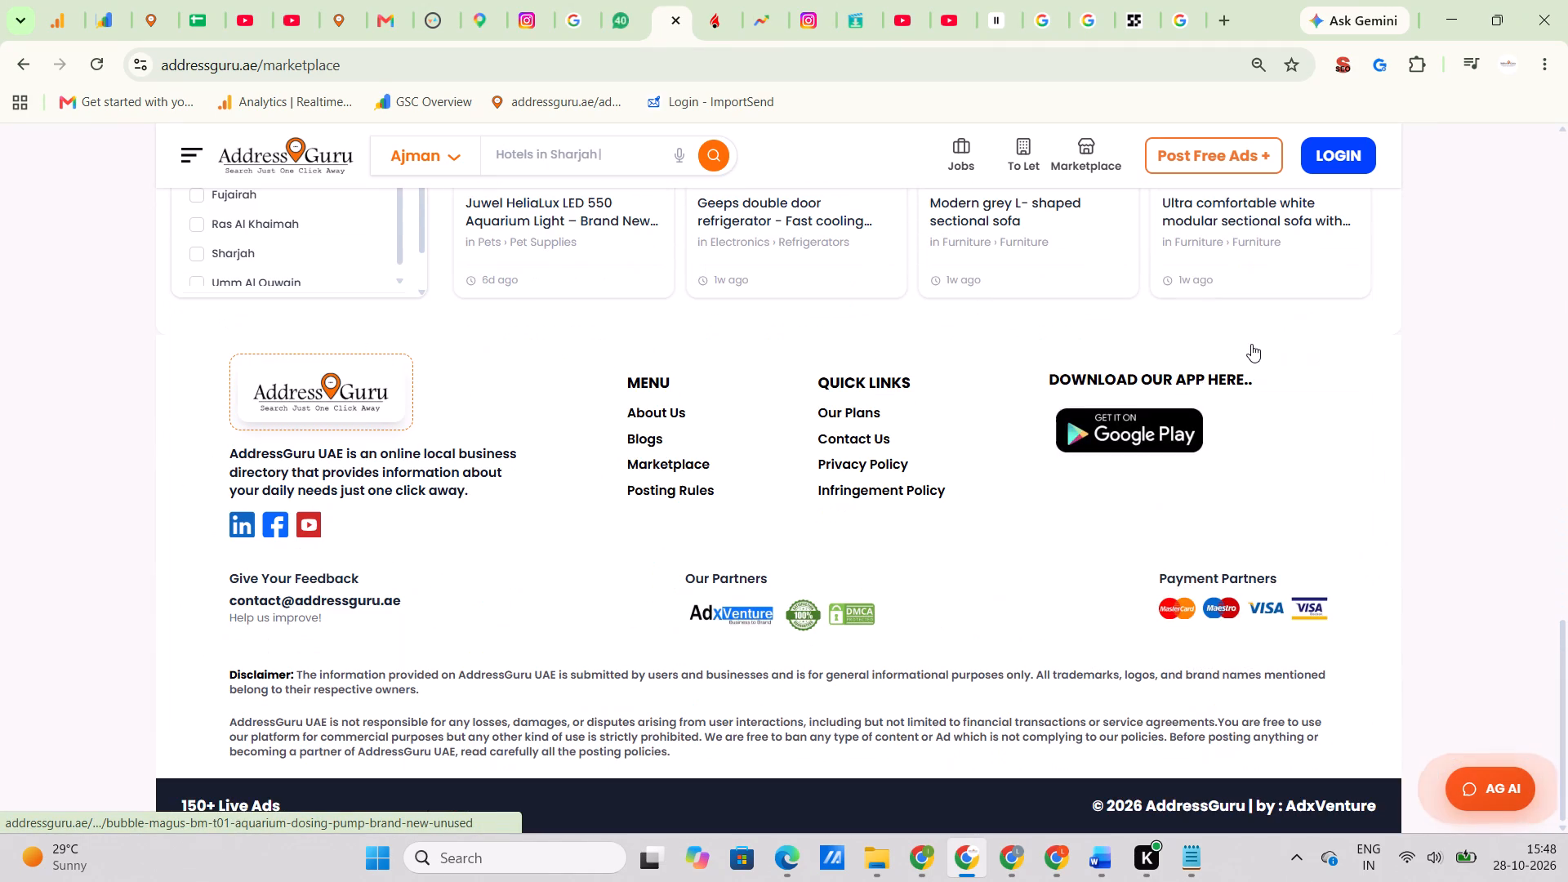
scroll(1251, 344, up, 14)
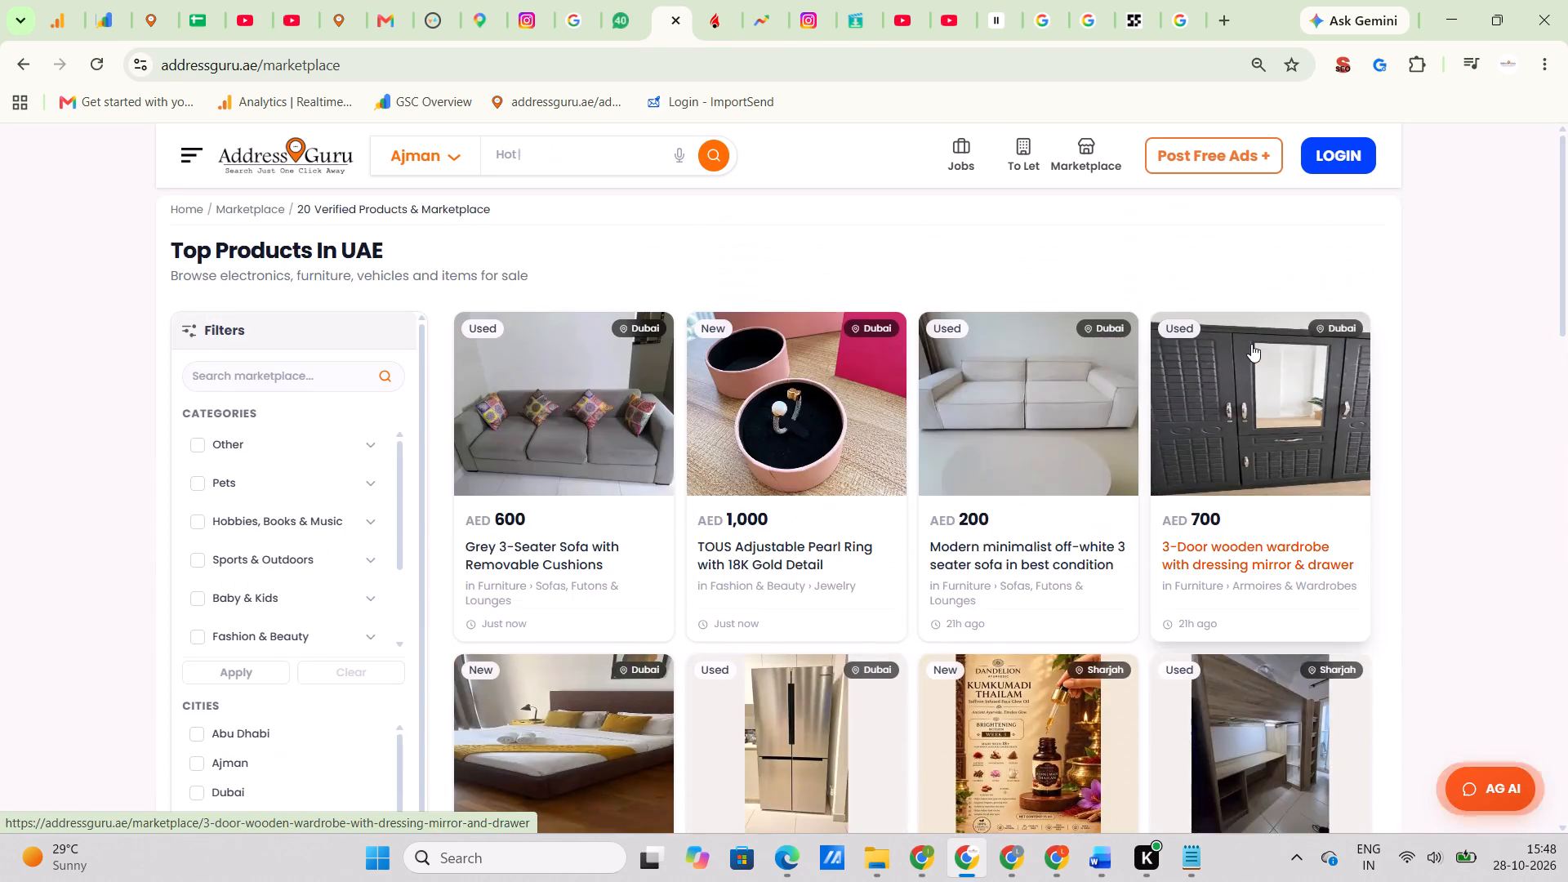
scroll(1251, 344, down, 9)
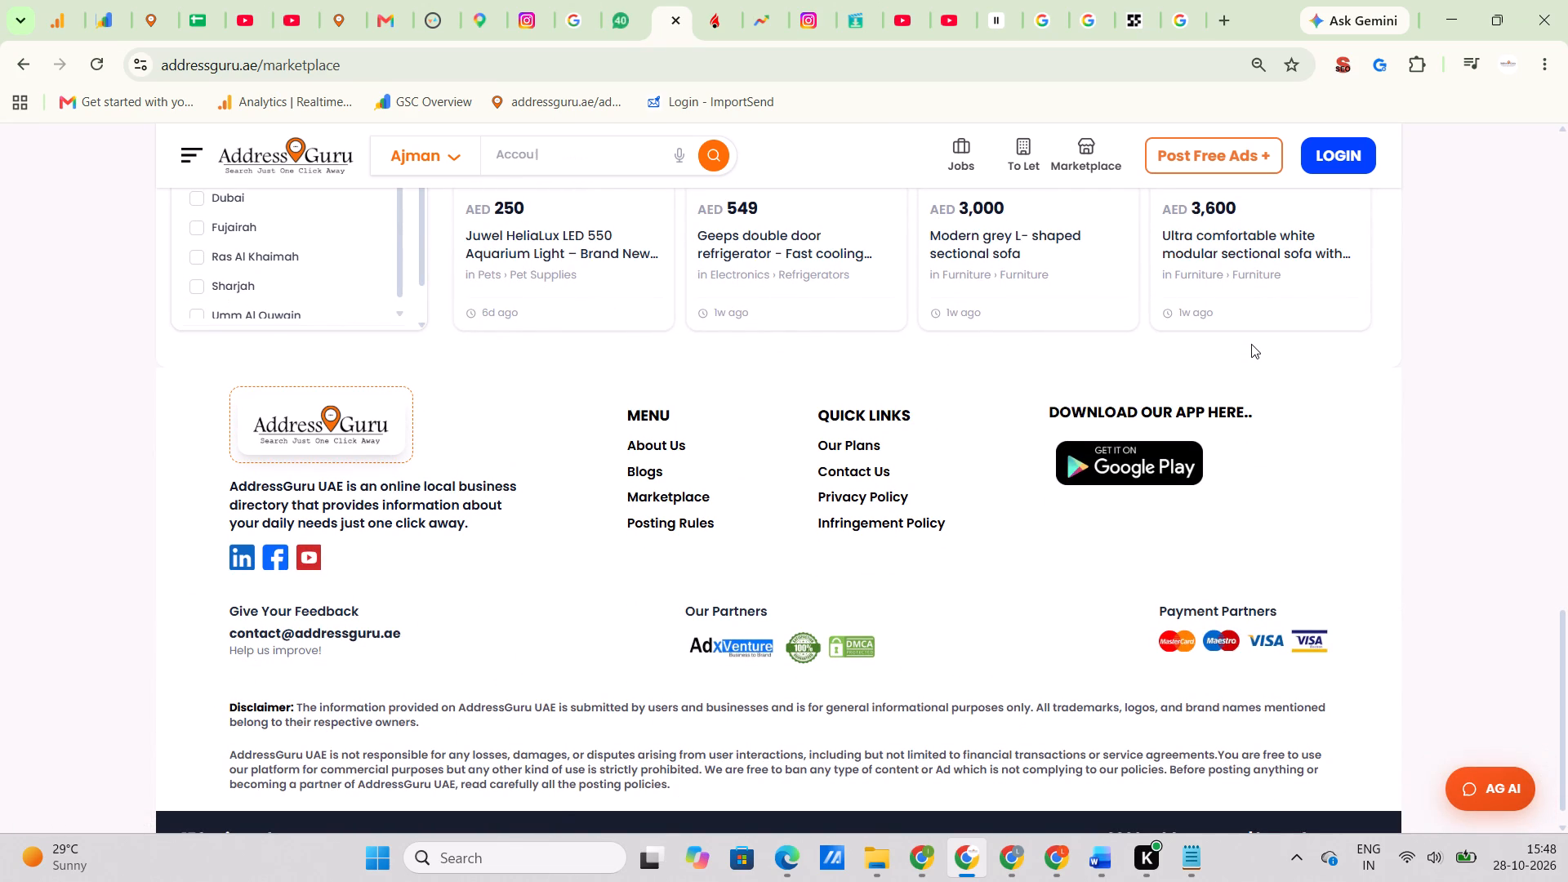
scroll(1251, 344, up, 8)
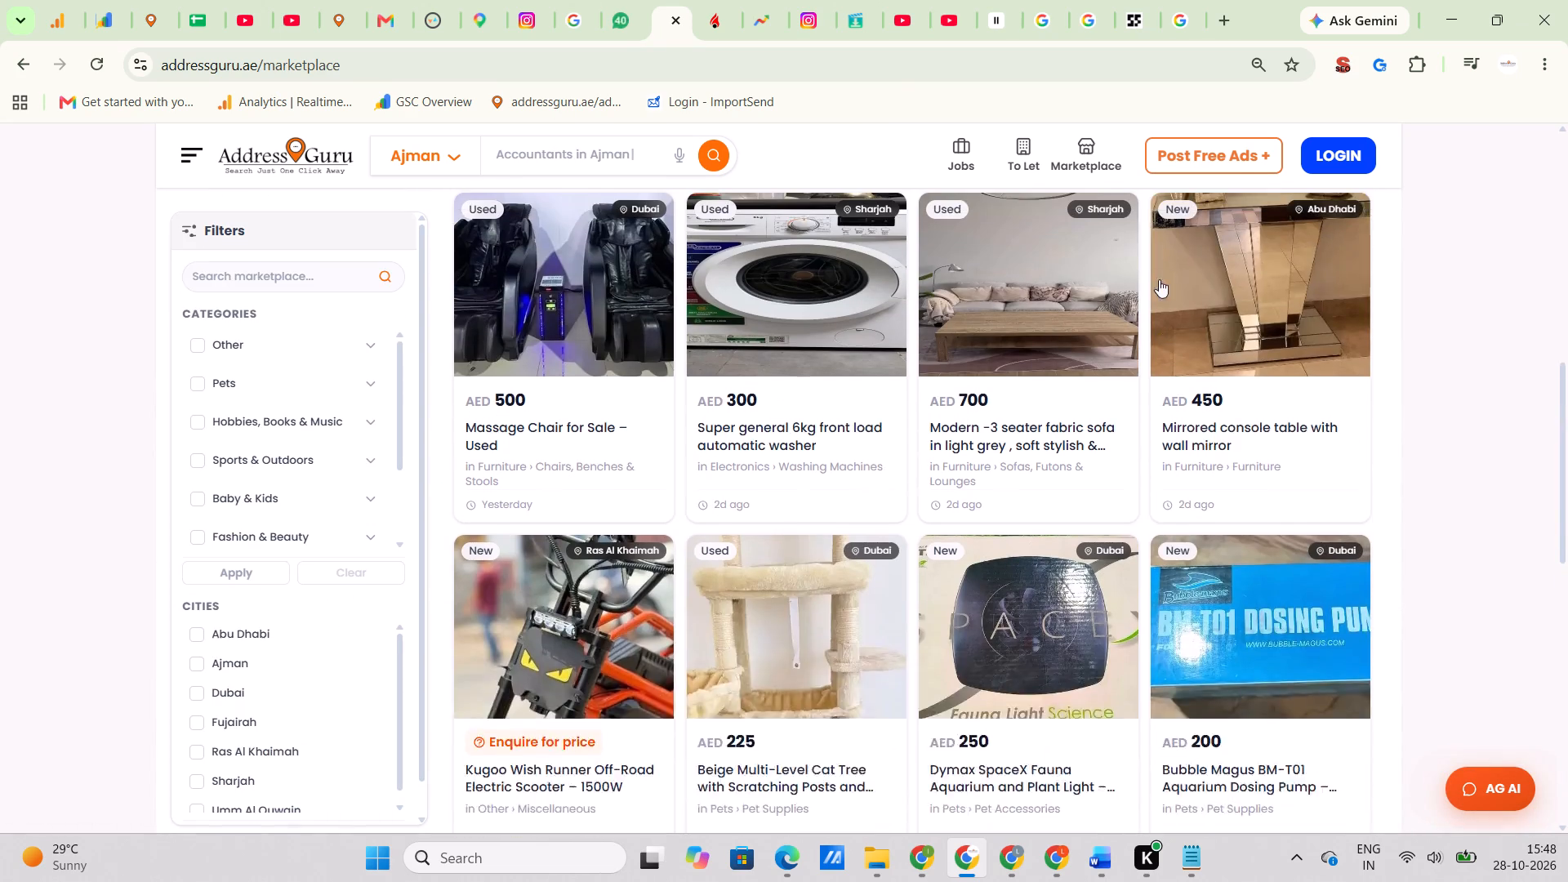
Open the To Let section and look through the property listings for sale and rent.
click(1026, 150)
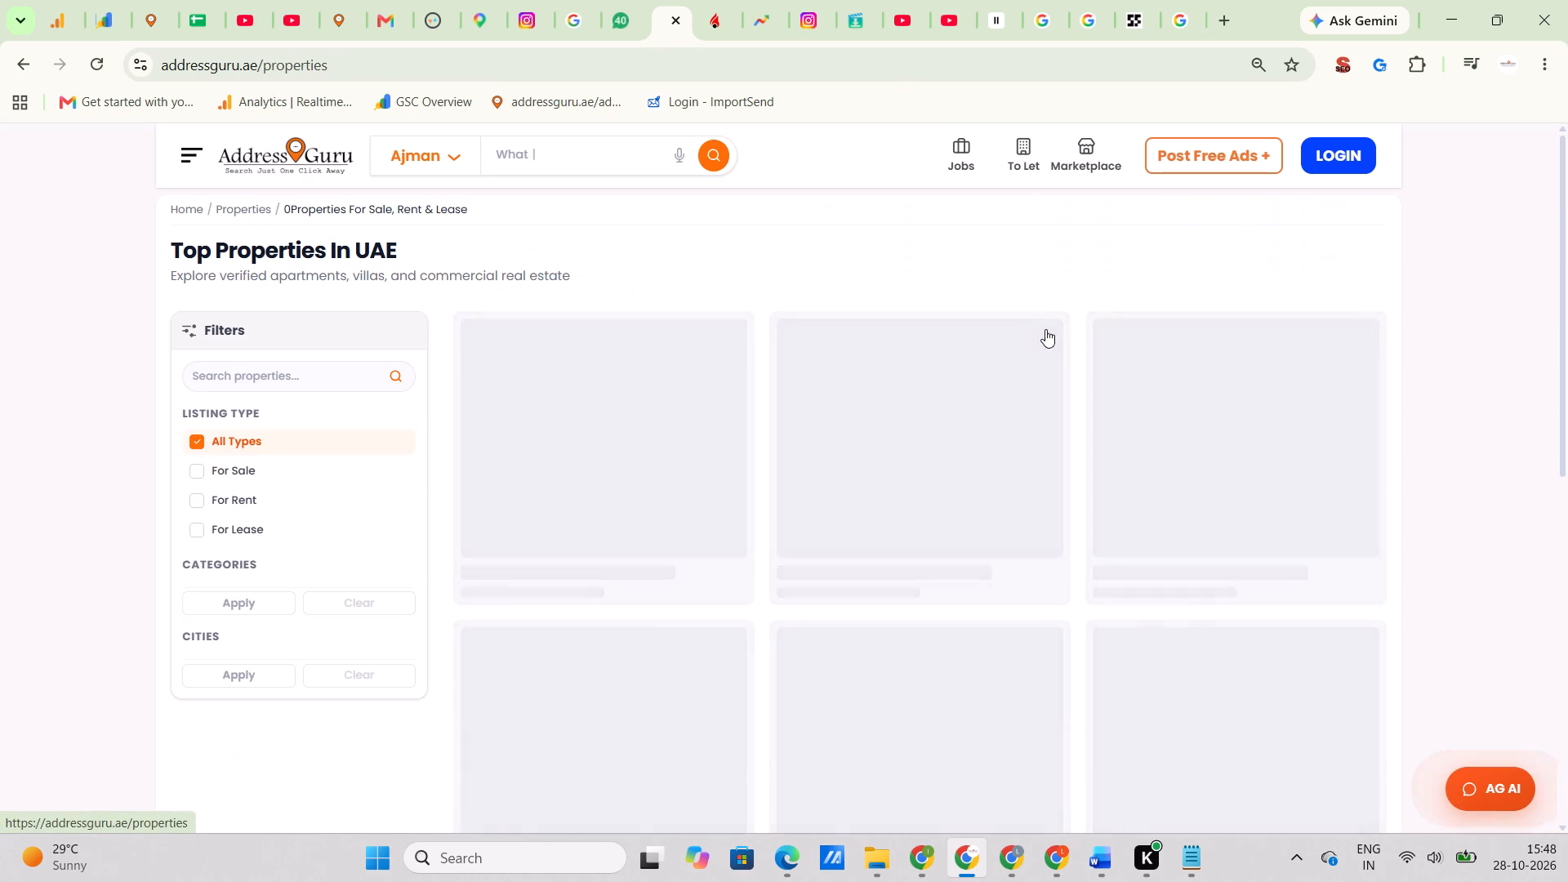
scroll(1010, 372, down, 6)
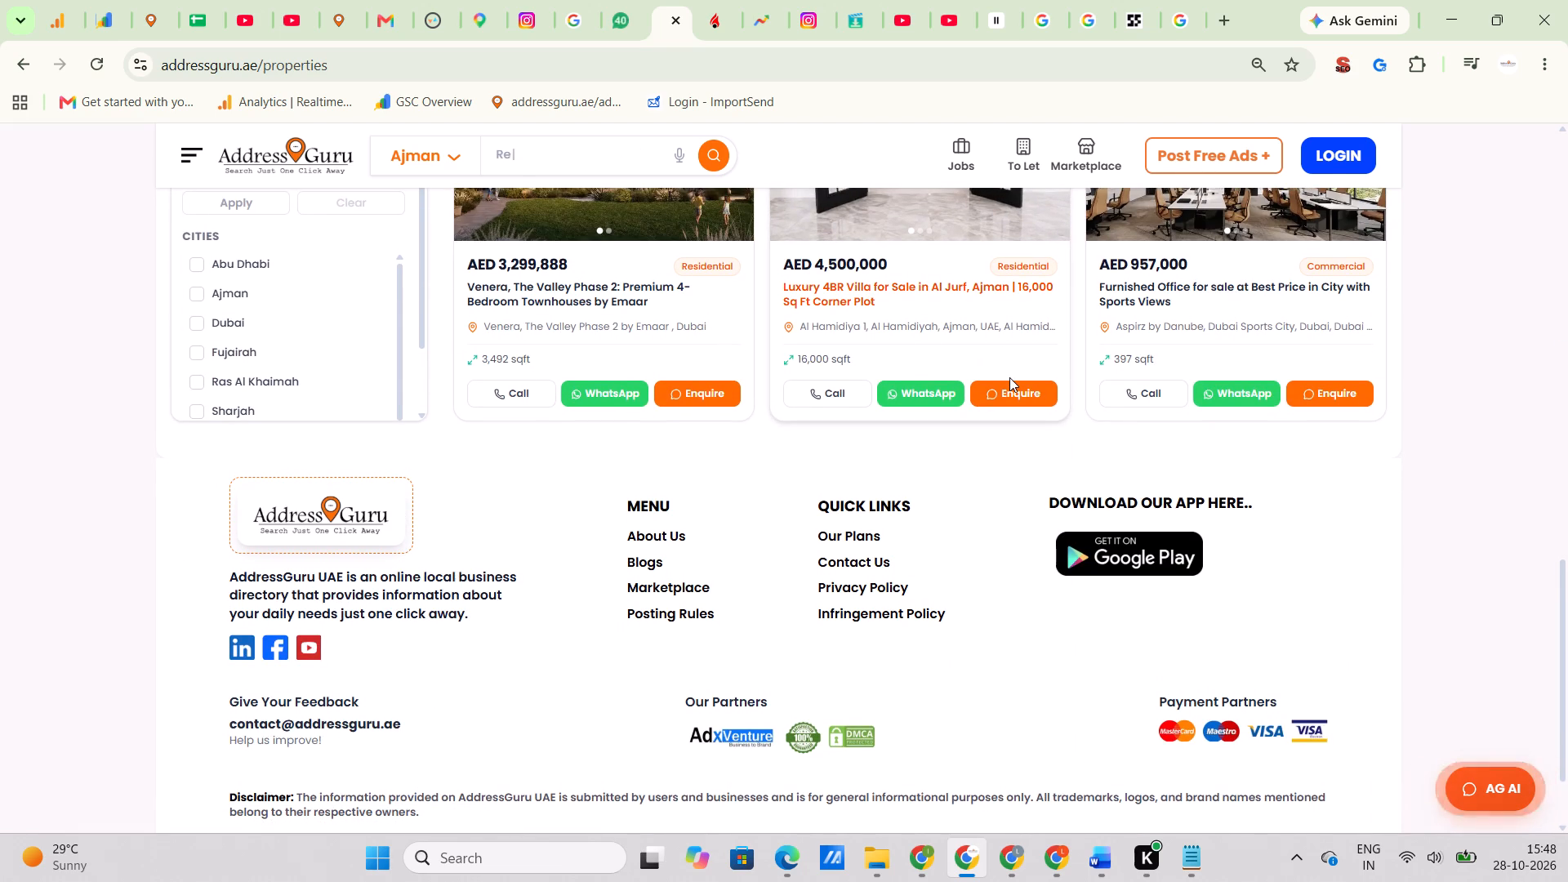
scroll(1009, 377, up, 10)
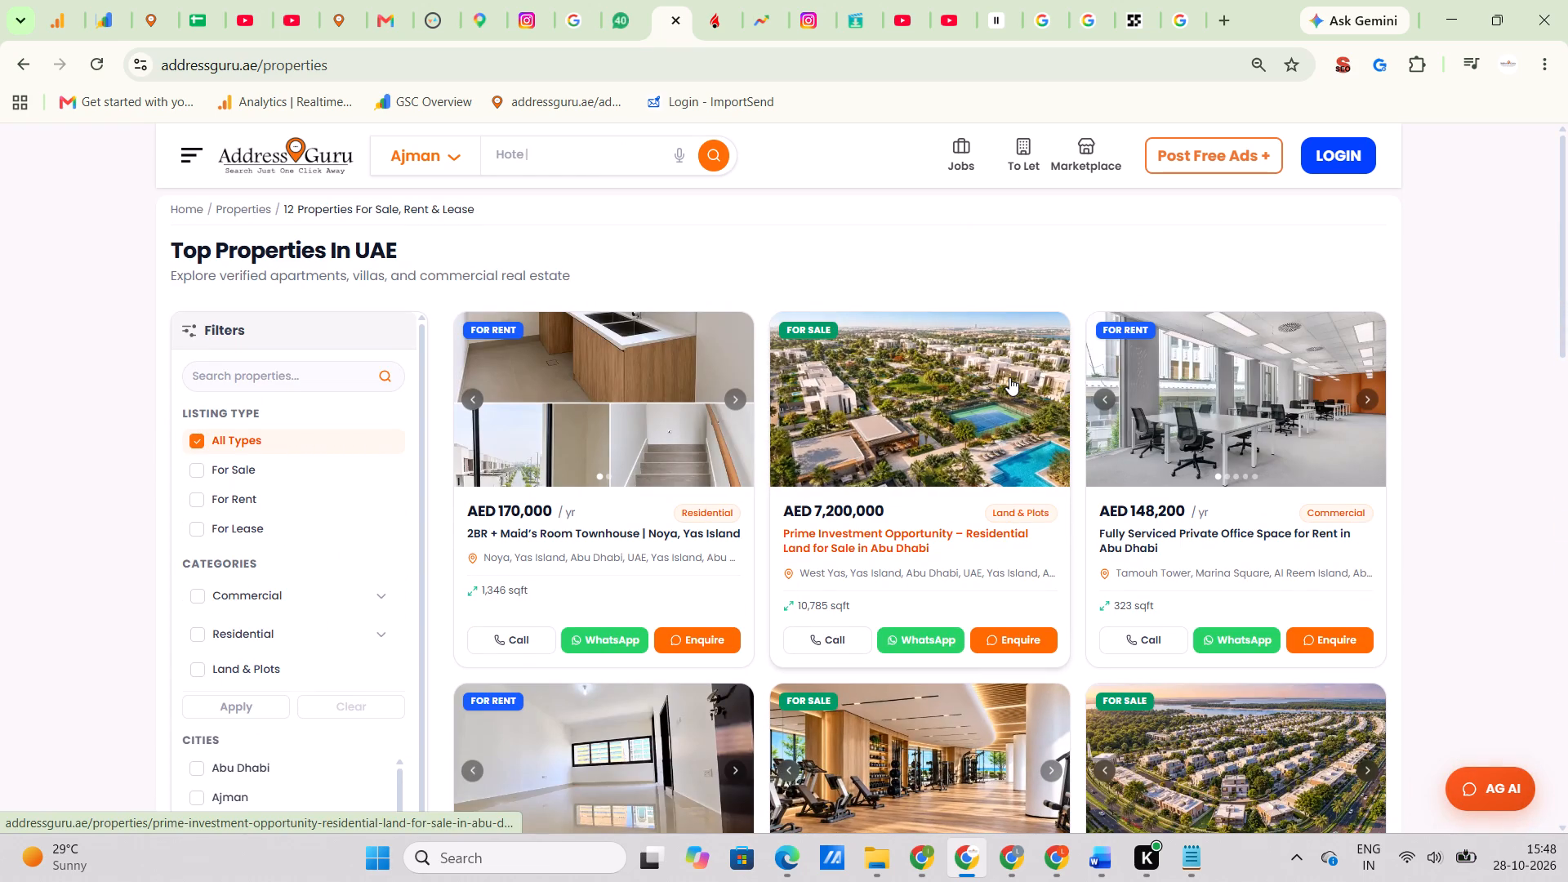
scroll(1009, 377, down, 13)
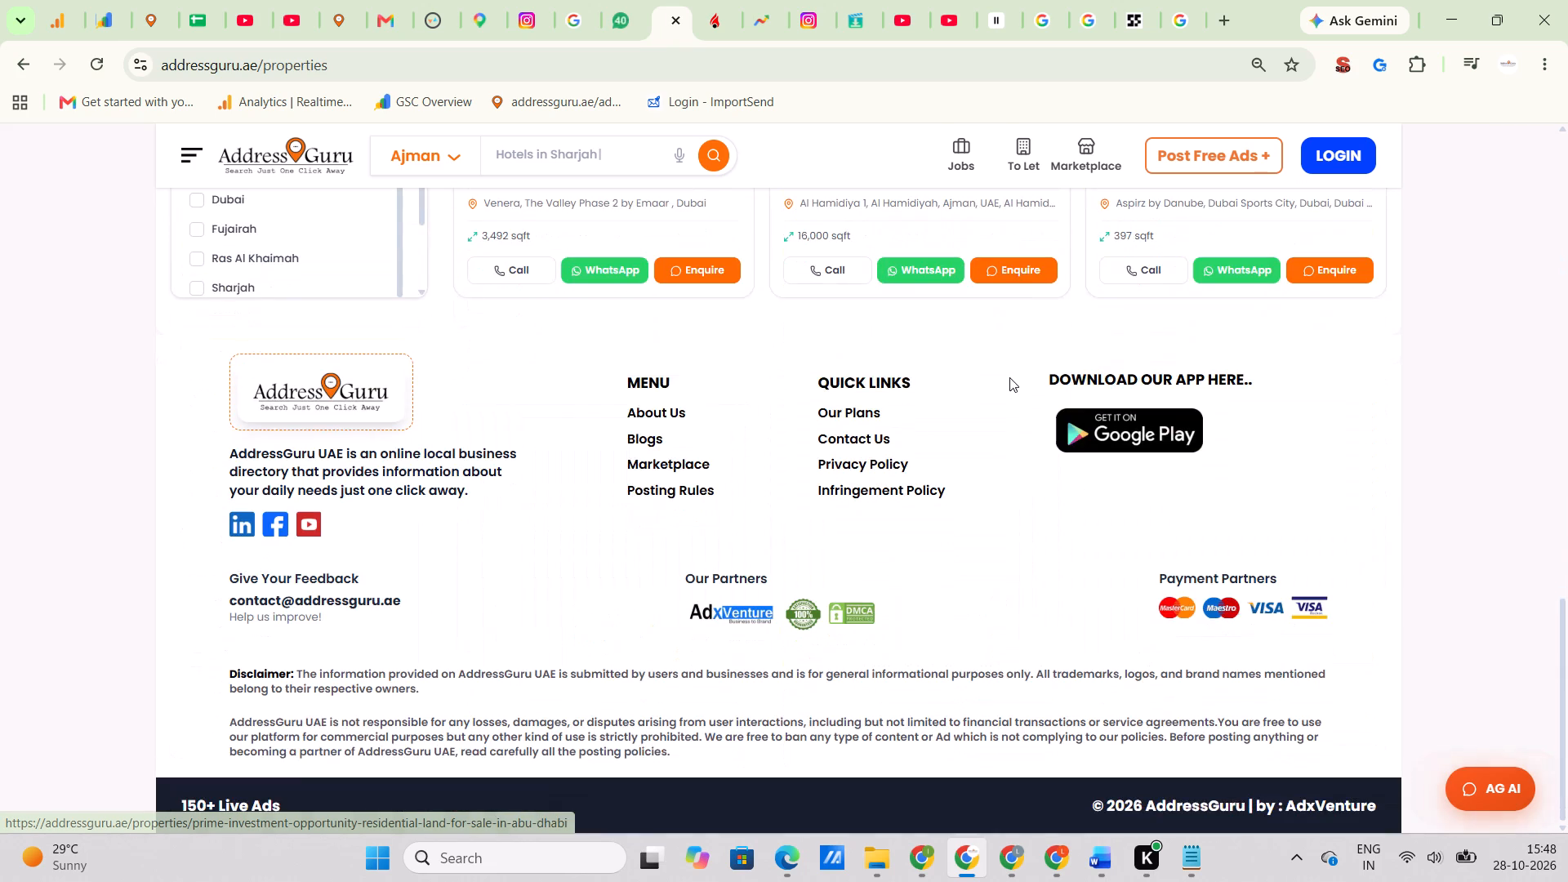
scroll(1009, 377, up, 13)
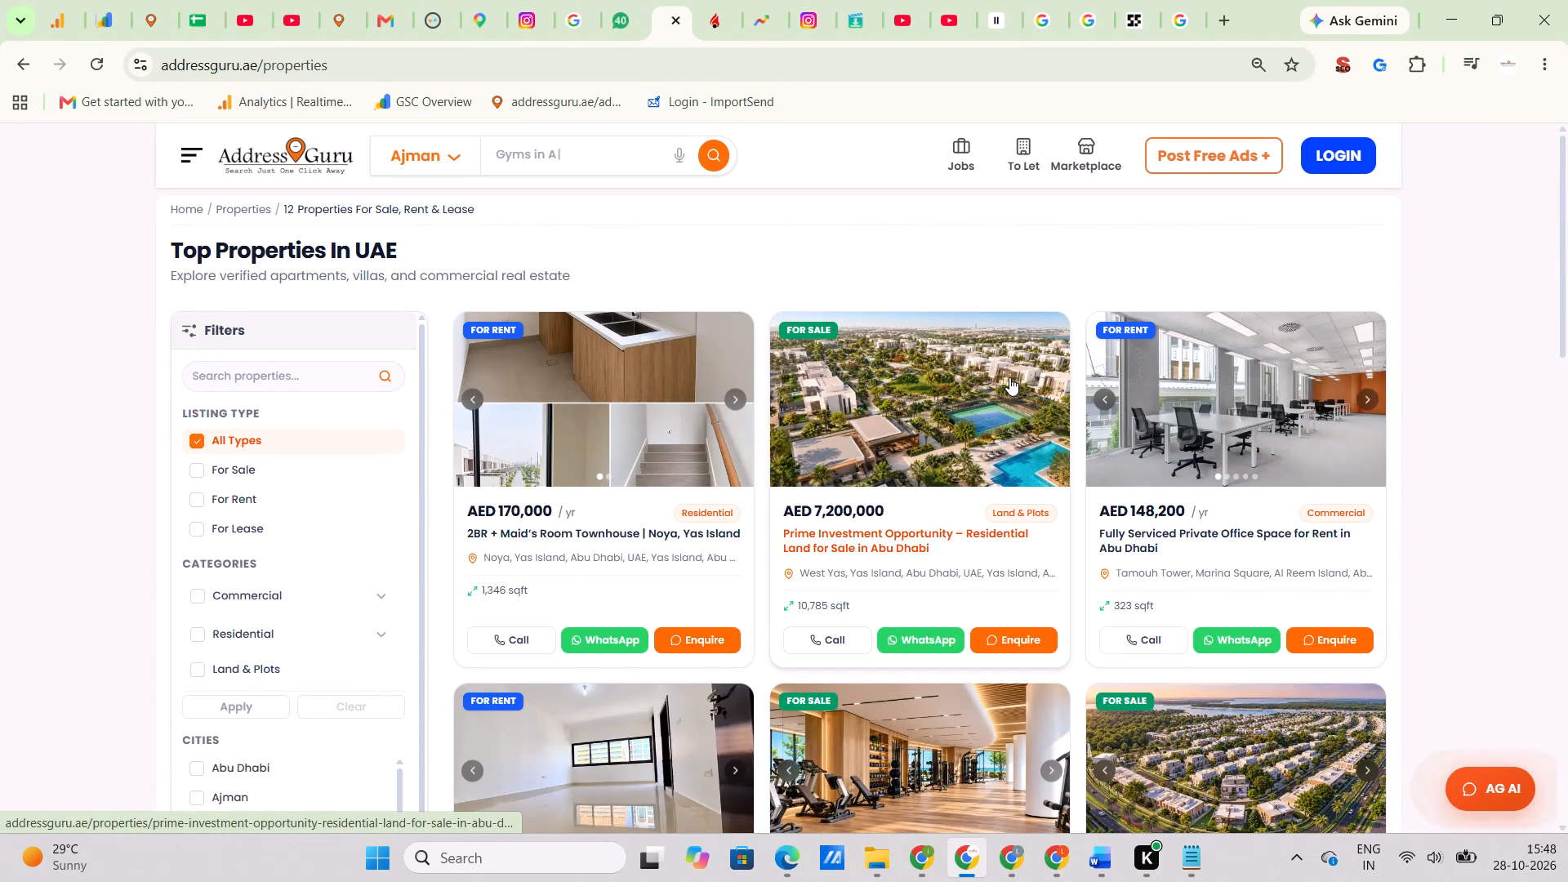
Open the Jobs section, look through the posted vacancies, and return to the marketplace page.
click(968, 136)
click(965, 145)
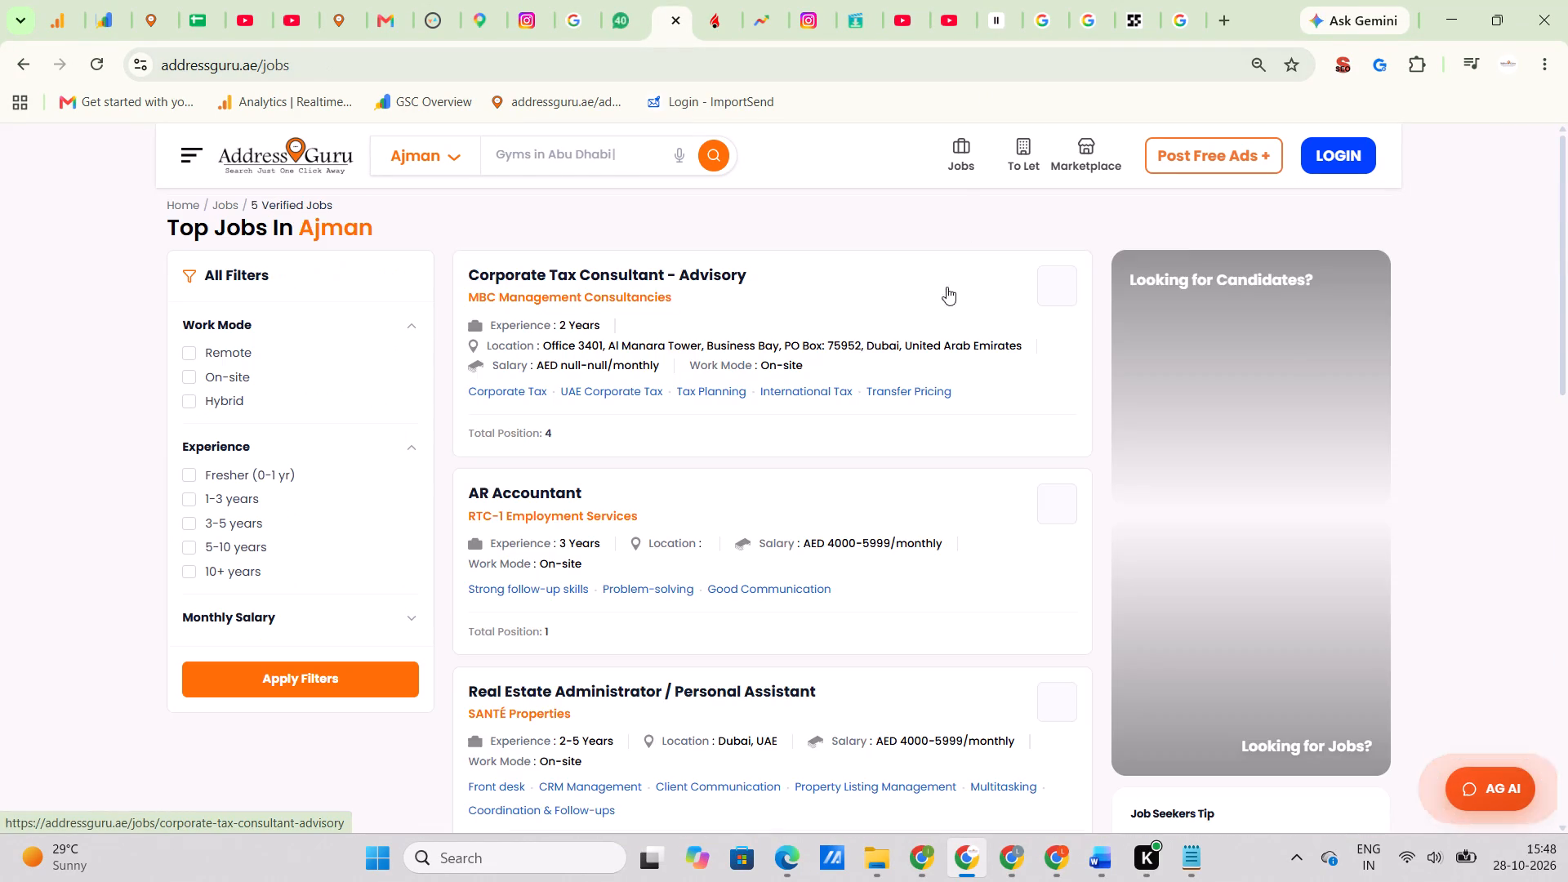
scroll(916, 391, down, 8)
scroll(916, 391, up, 1)
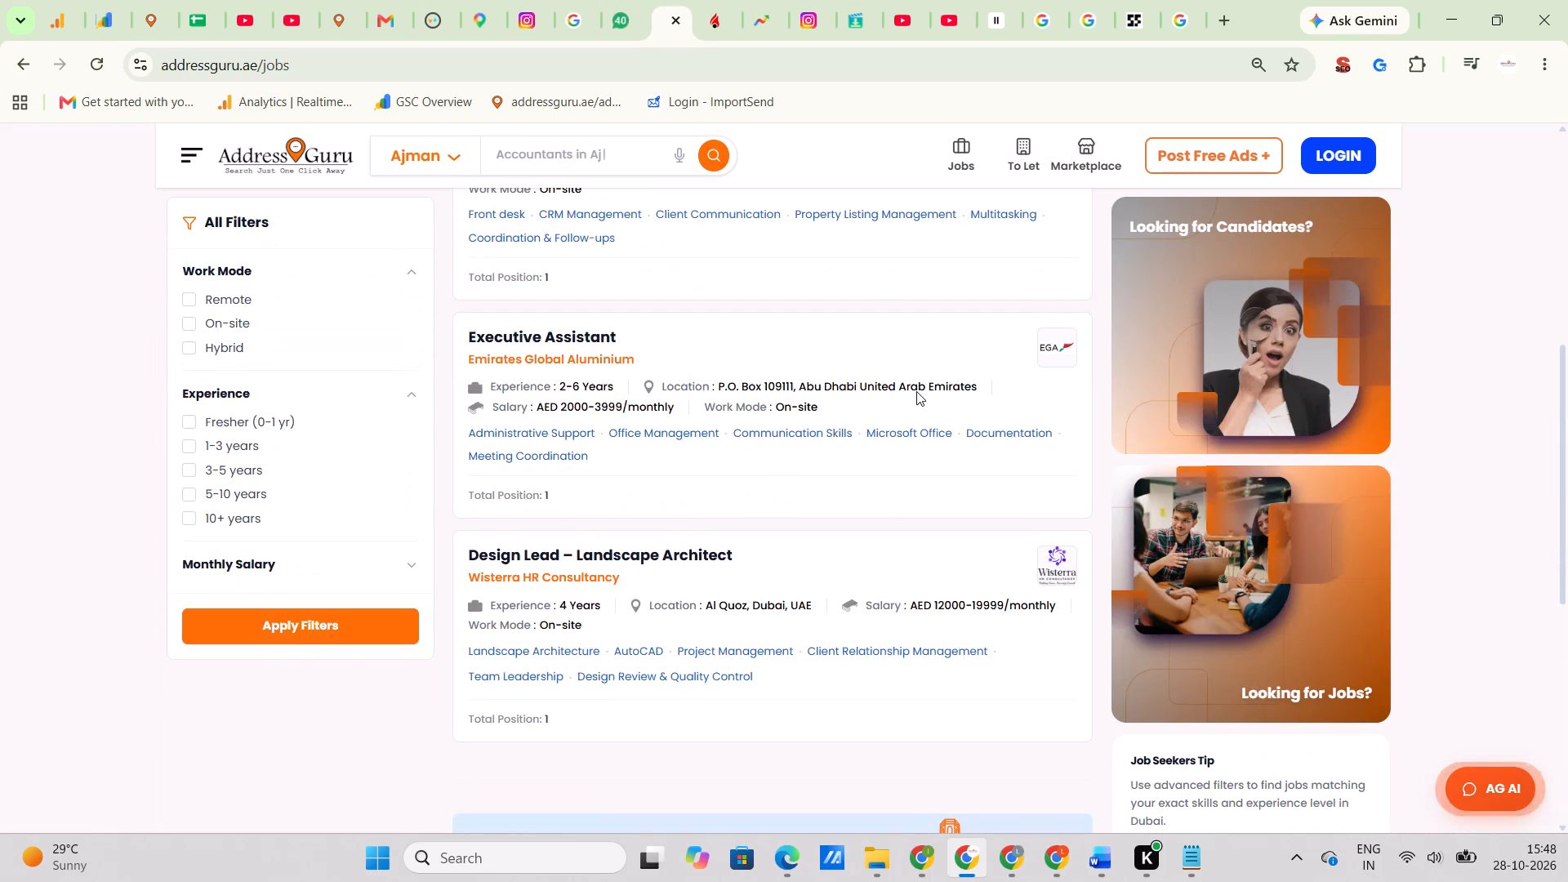
scroll(916, 391, up, 9)
click(1097, 146)
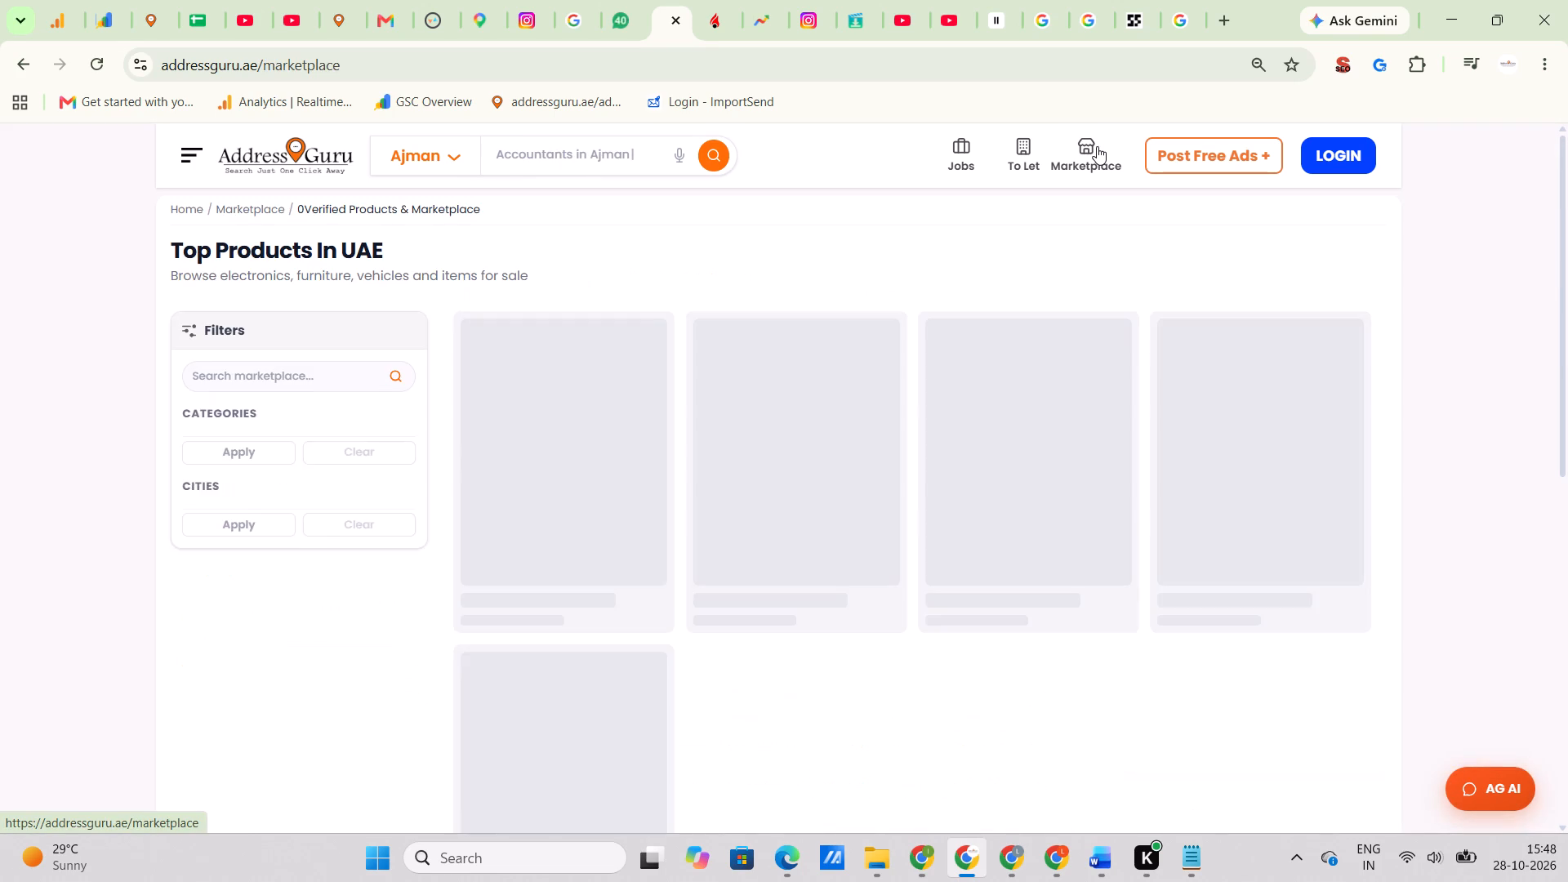
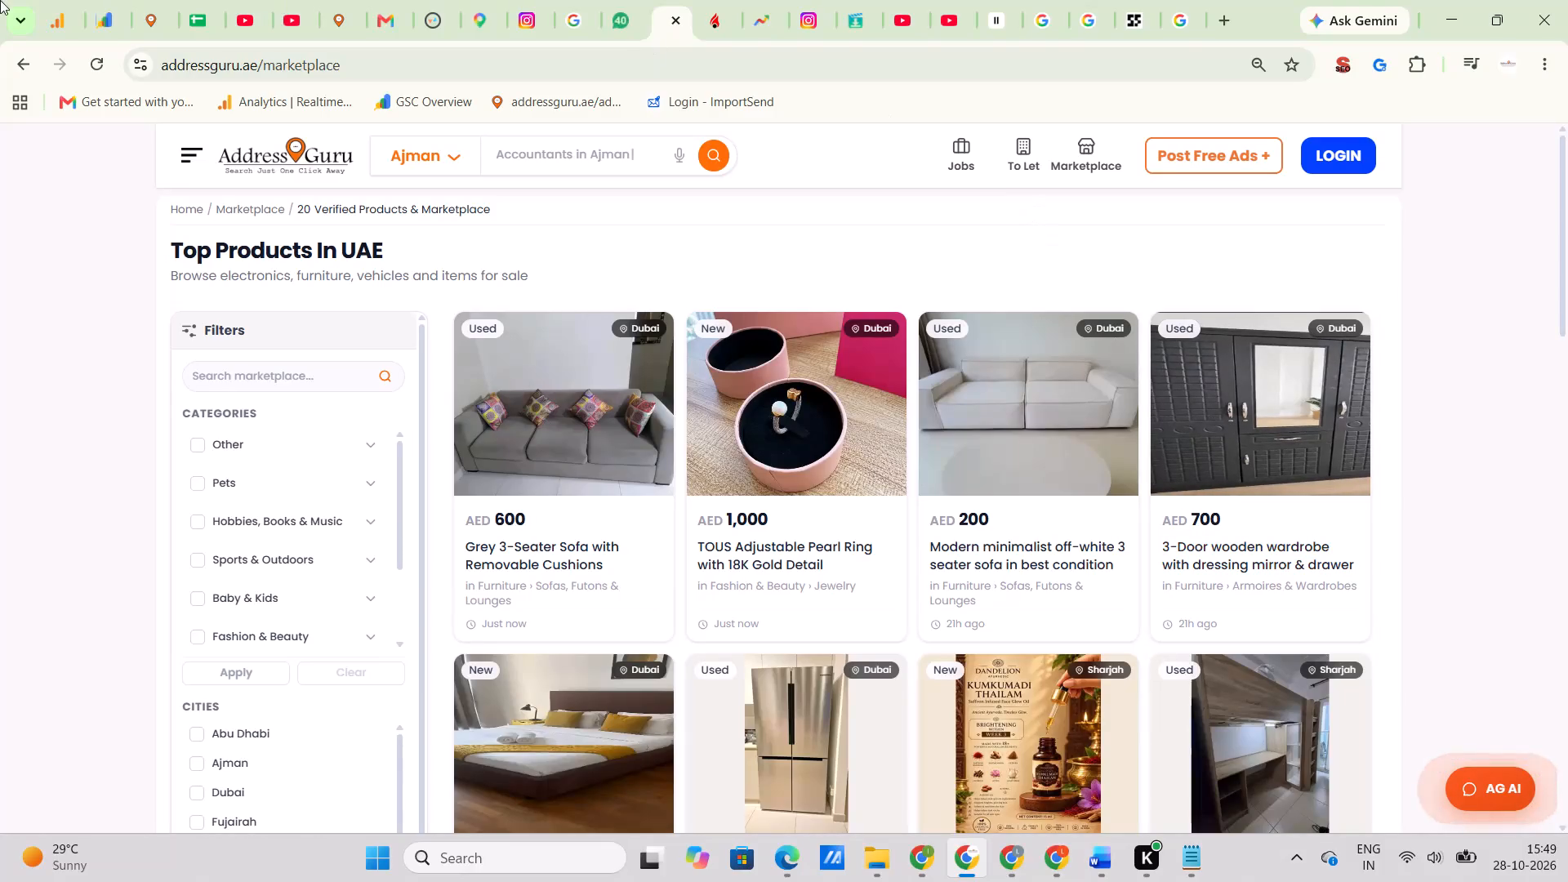
Switch to Google Search Console, refresh the 24-hour search performance report for addressguru.ae, and return to the public marketplace page.
click(95, 0)
click(103, 73)
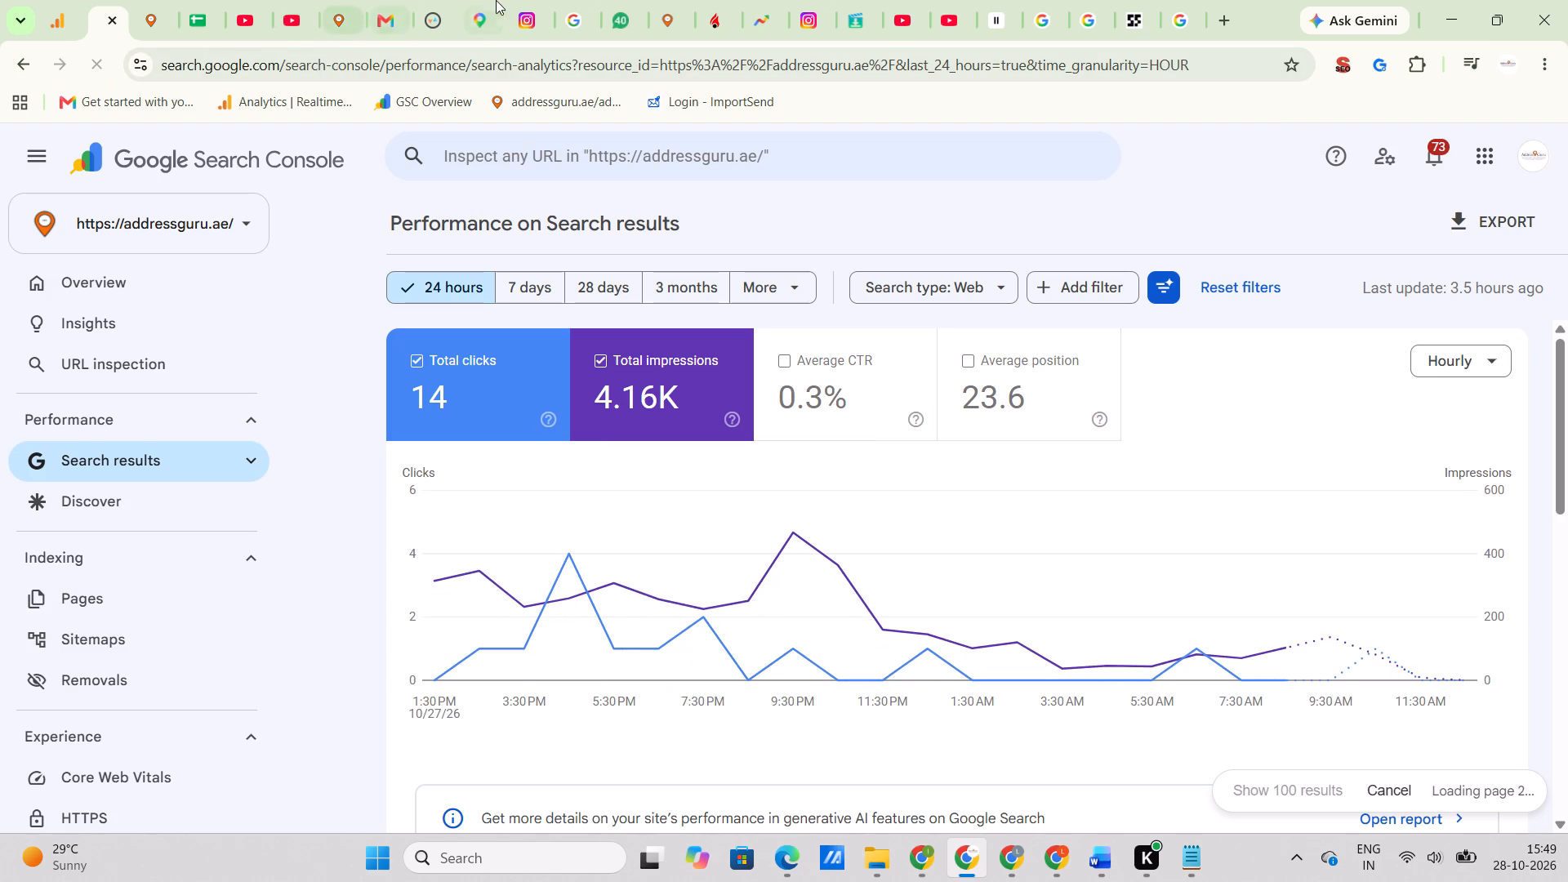
click(648, 0)
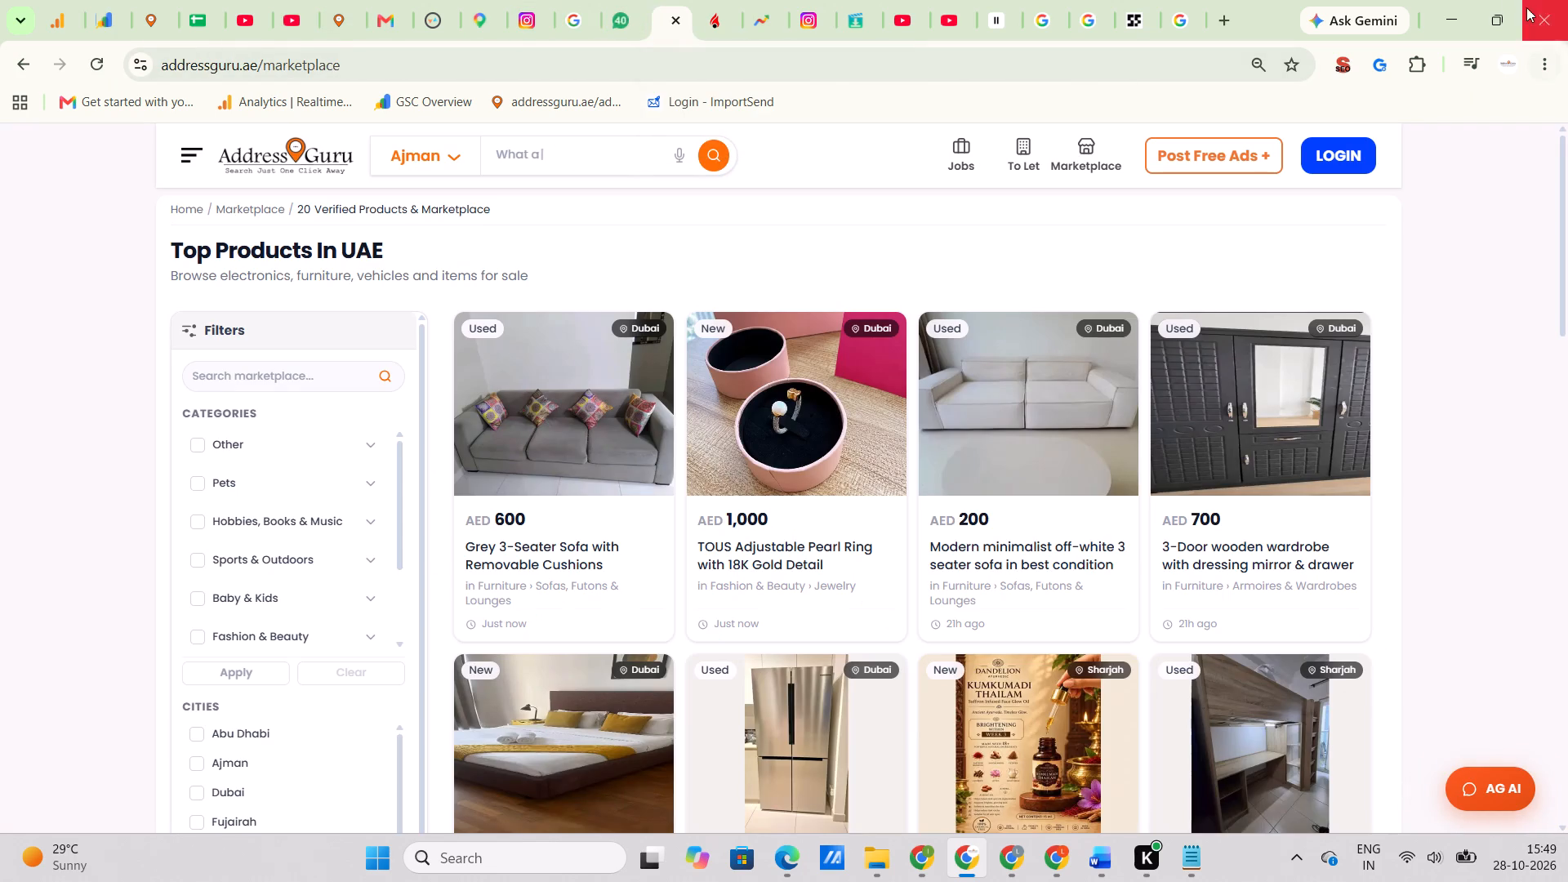
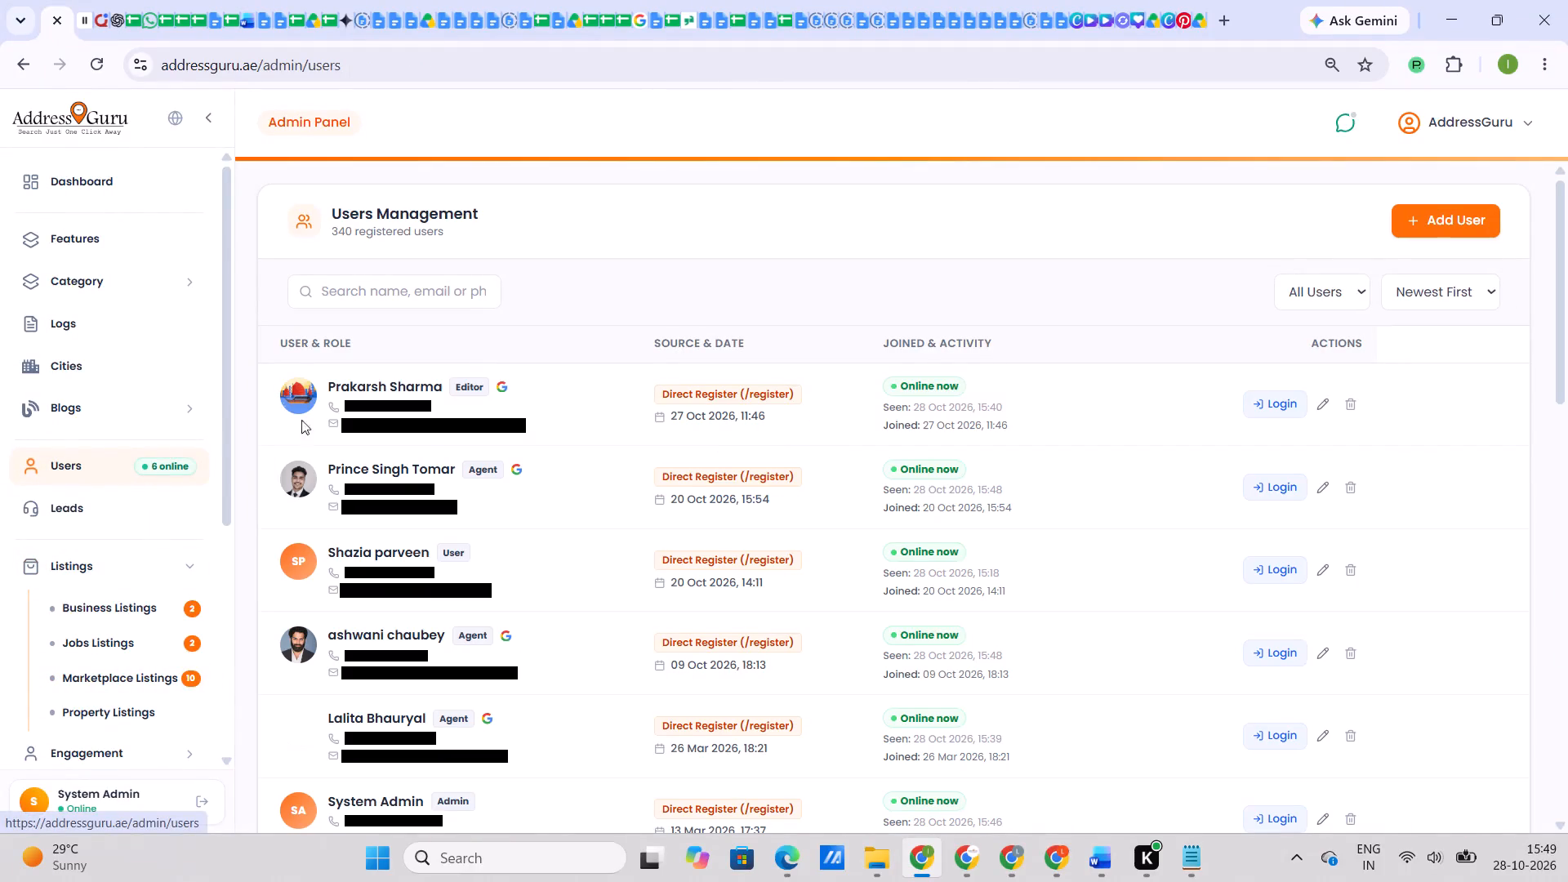
Open the jobs listings and check the pending jobs filtered by the User role and by all roles.
scroll(363, 550, up, 1)
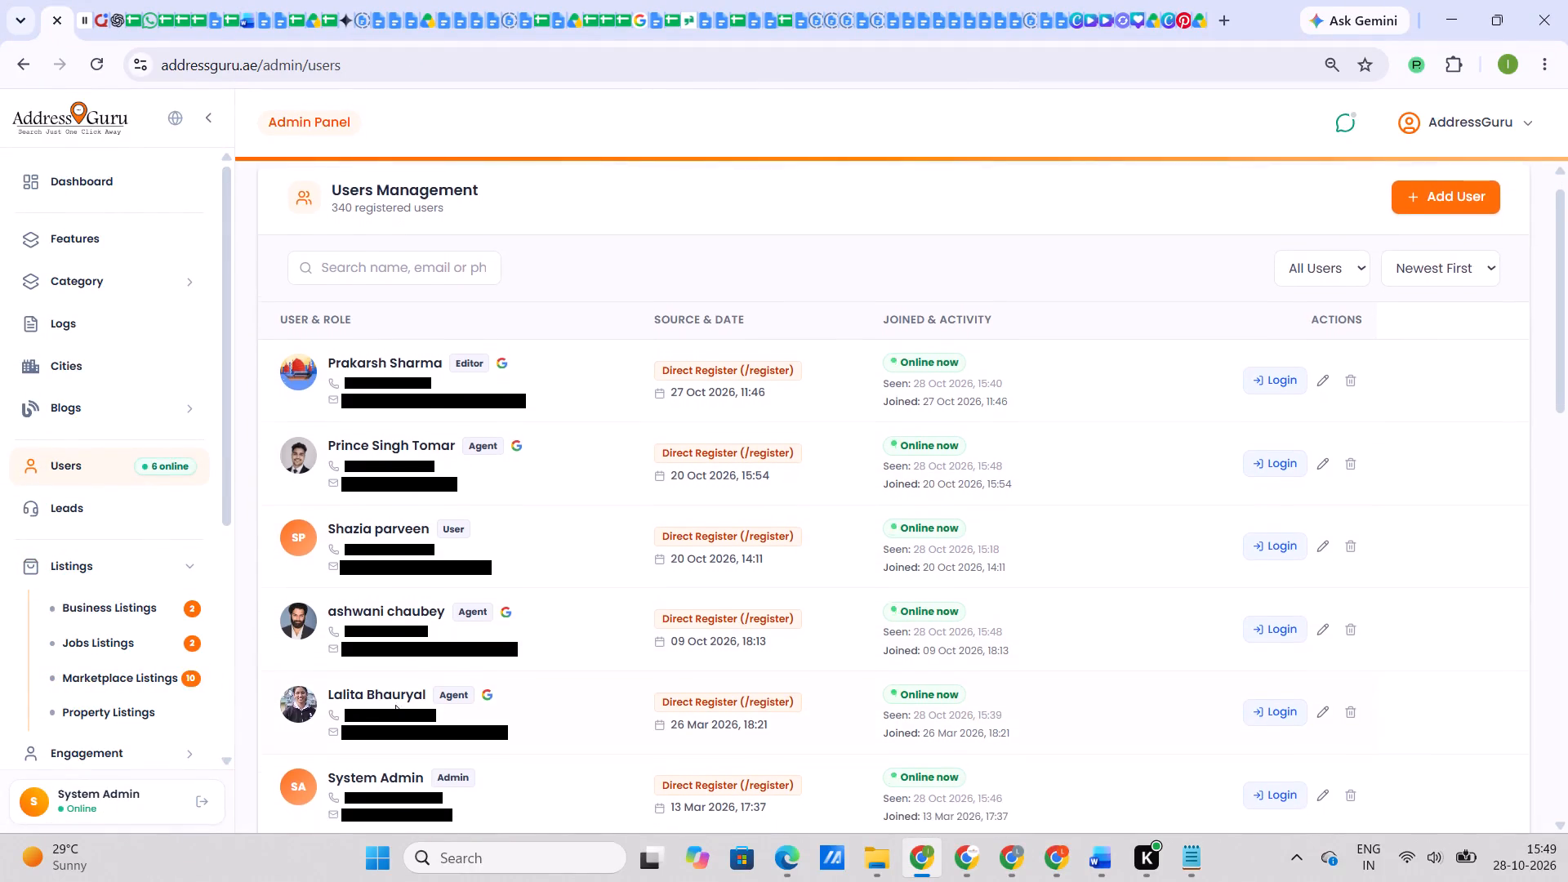
scroll(395, 705, up, 1)
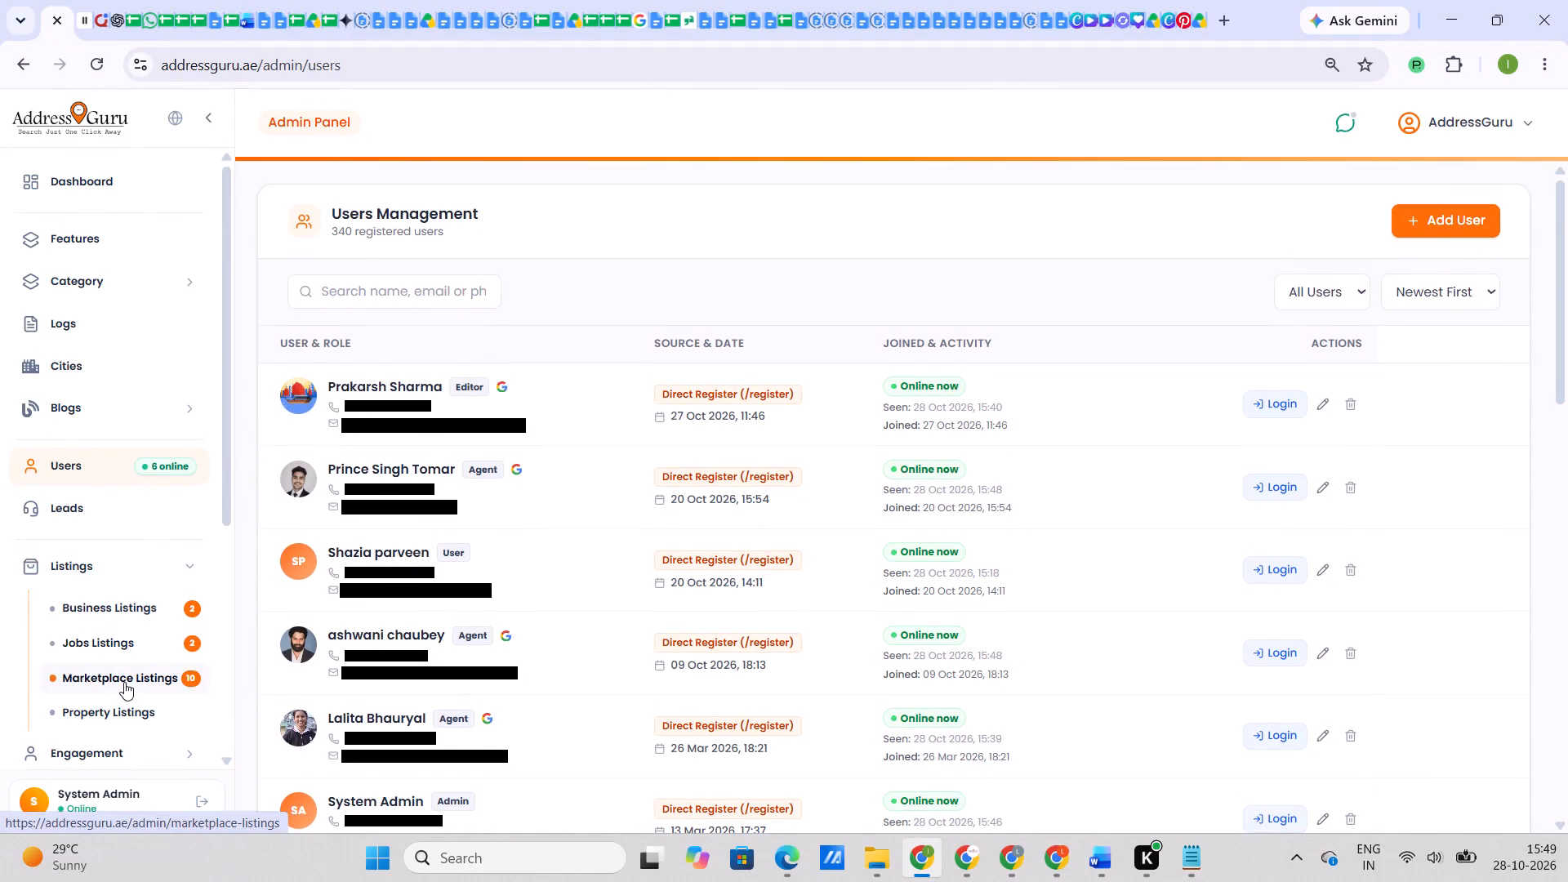
click(136, 647)
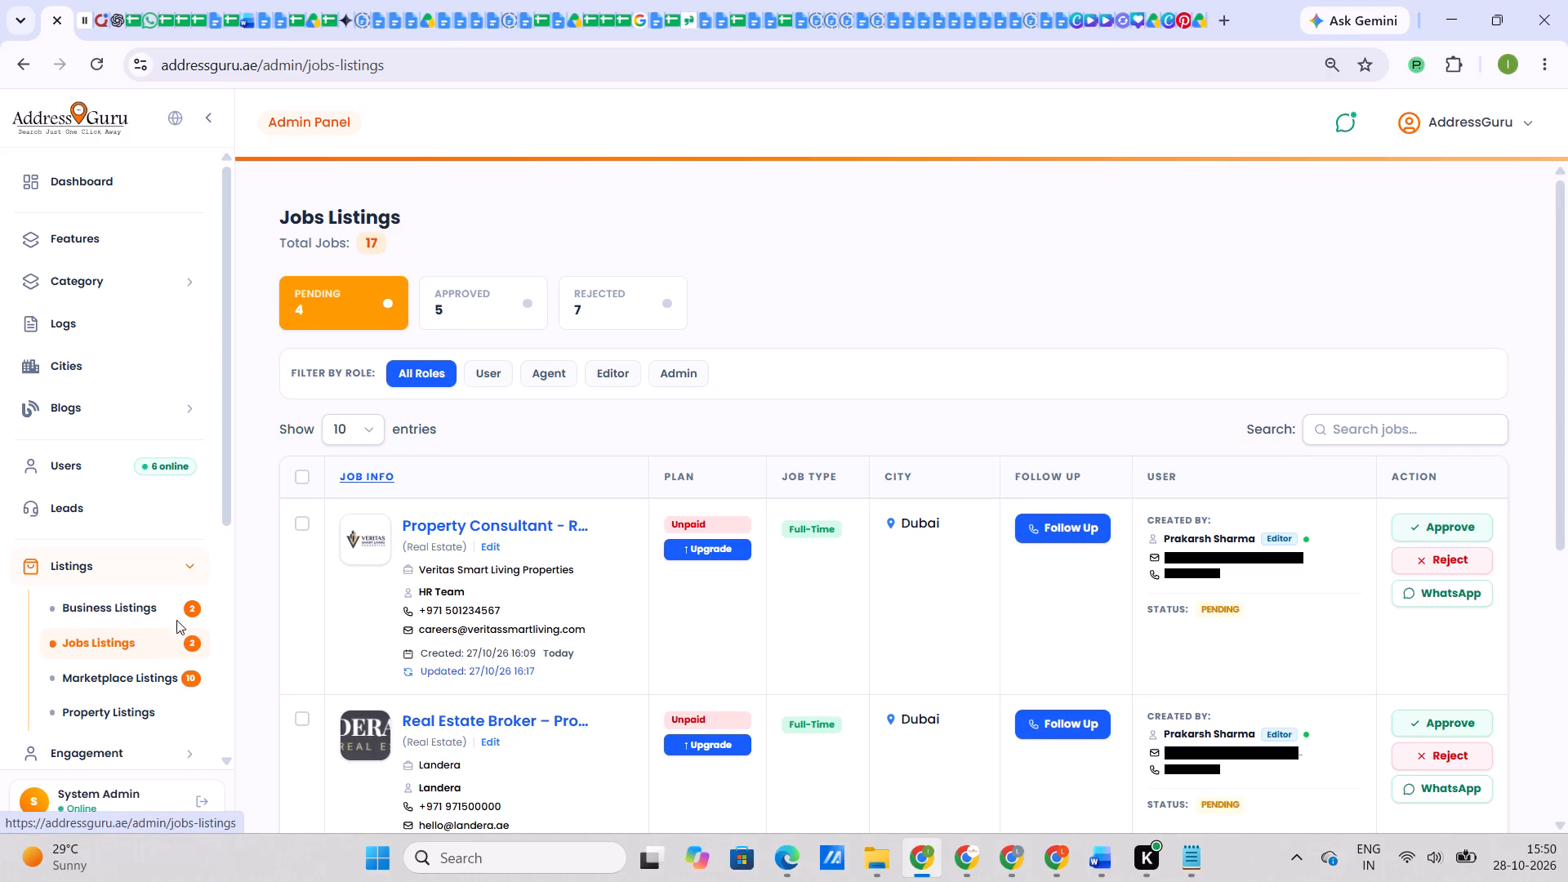
click(498, 376)
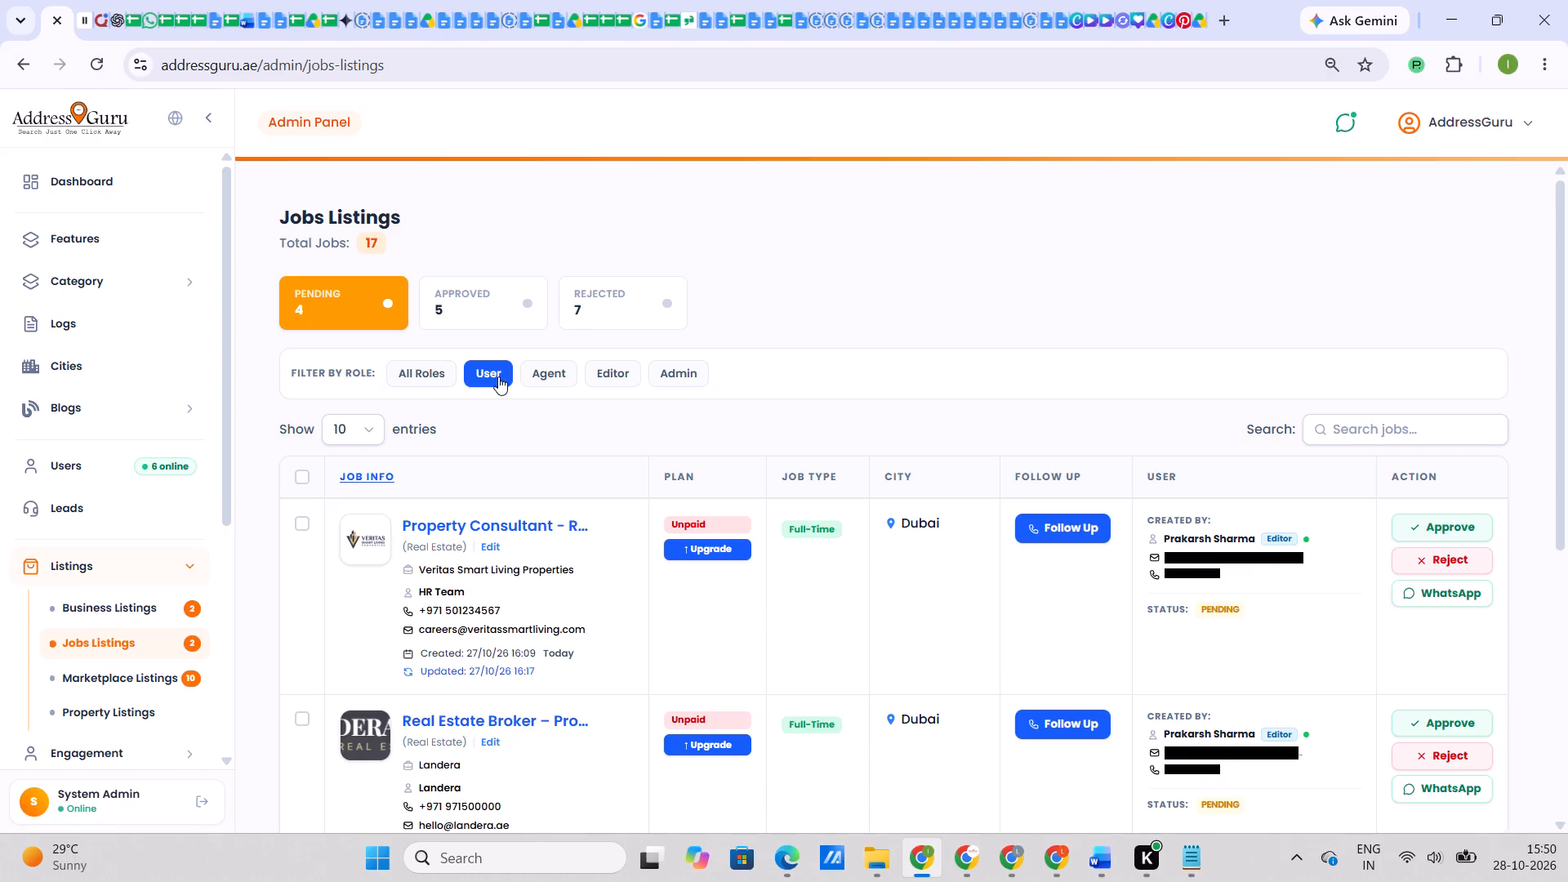
click(411, 378)
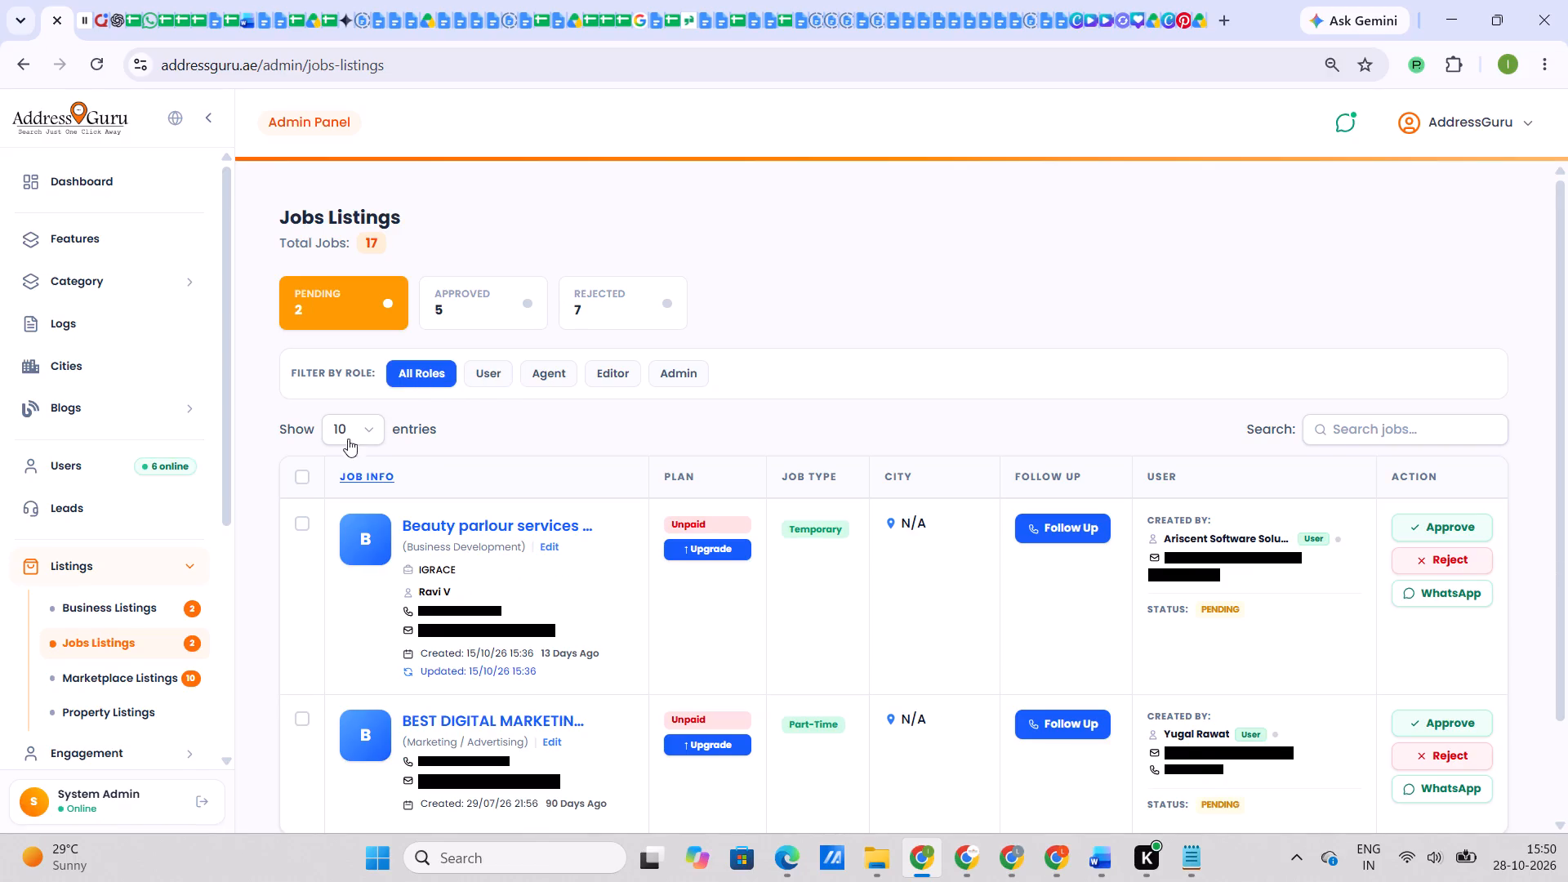
Open the marketplace listings and review the pending entries for all roles, checking their sub-categories, plans, cities and creators.
scroll(216, 534, down, 1)
click(134, 595)
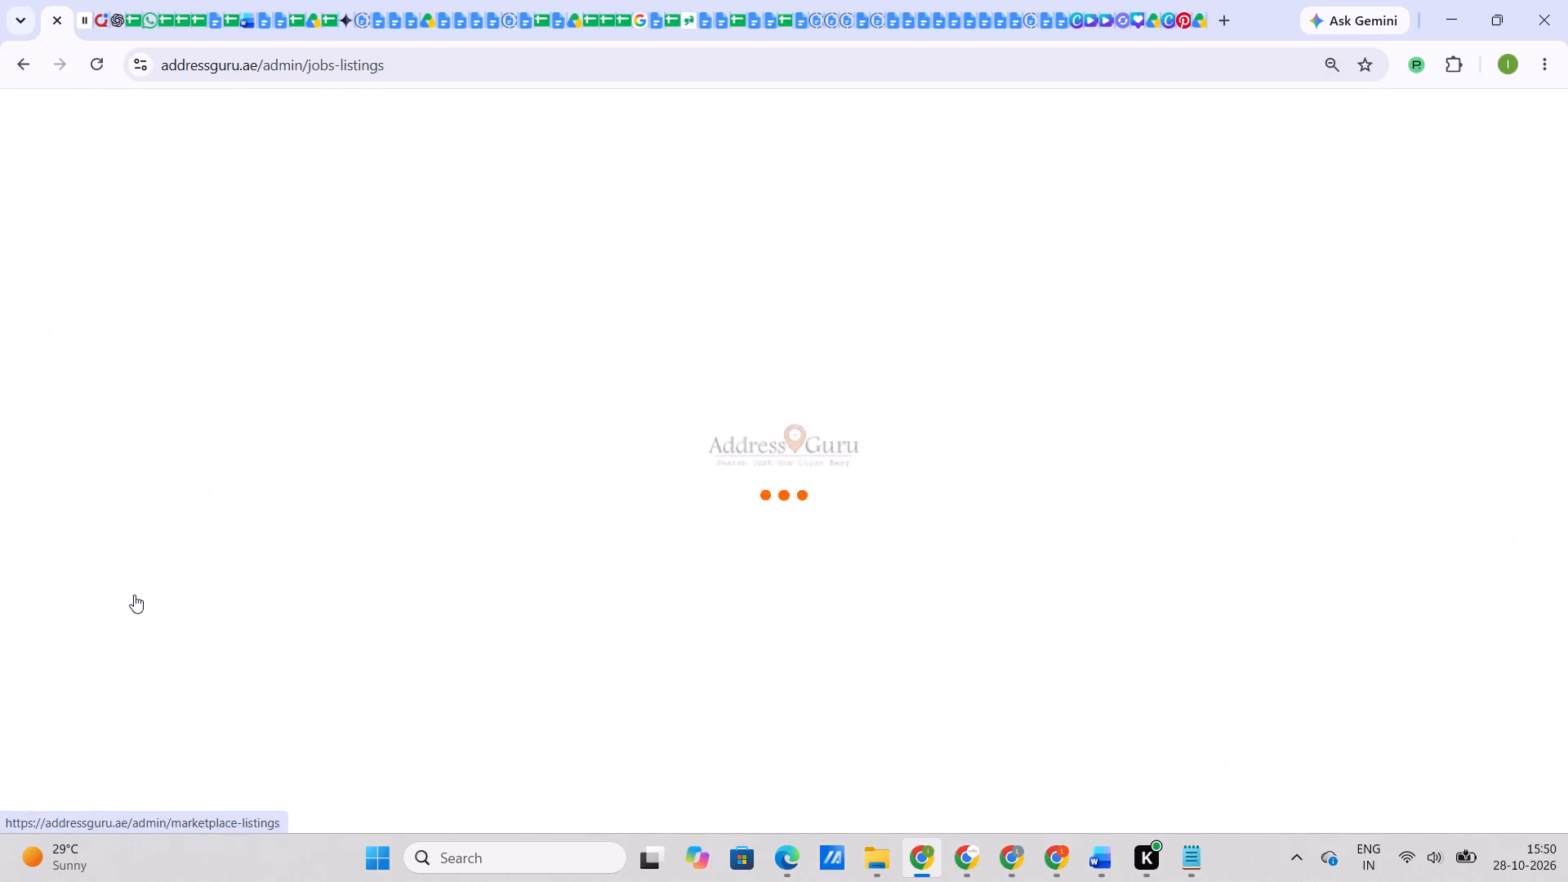
scroll(984, 574, down, 1)
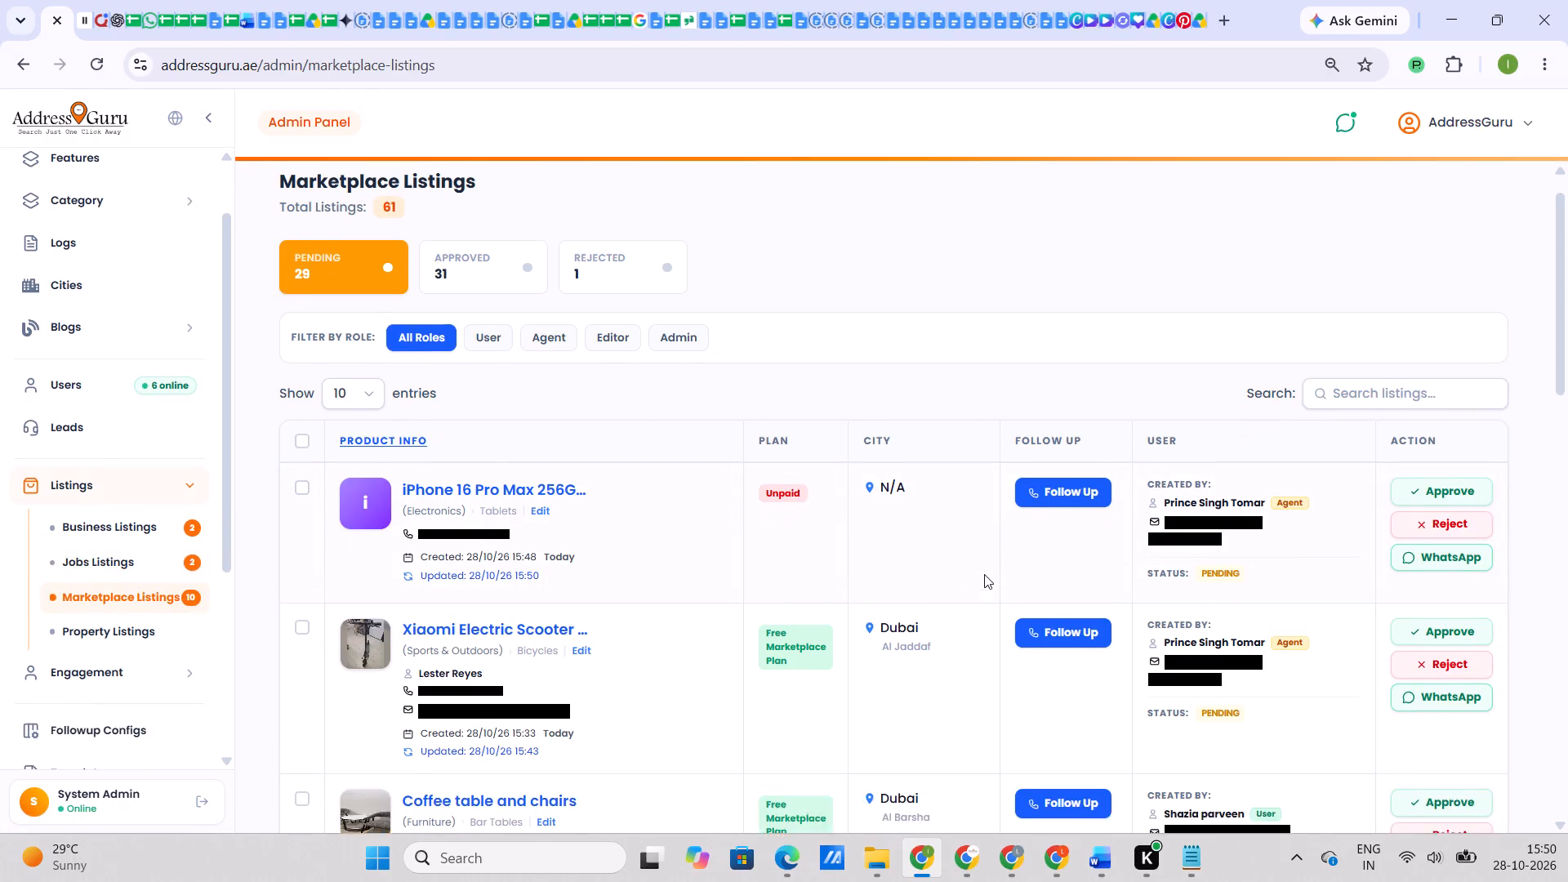
scroll(984, 574, down, 3)
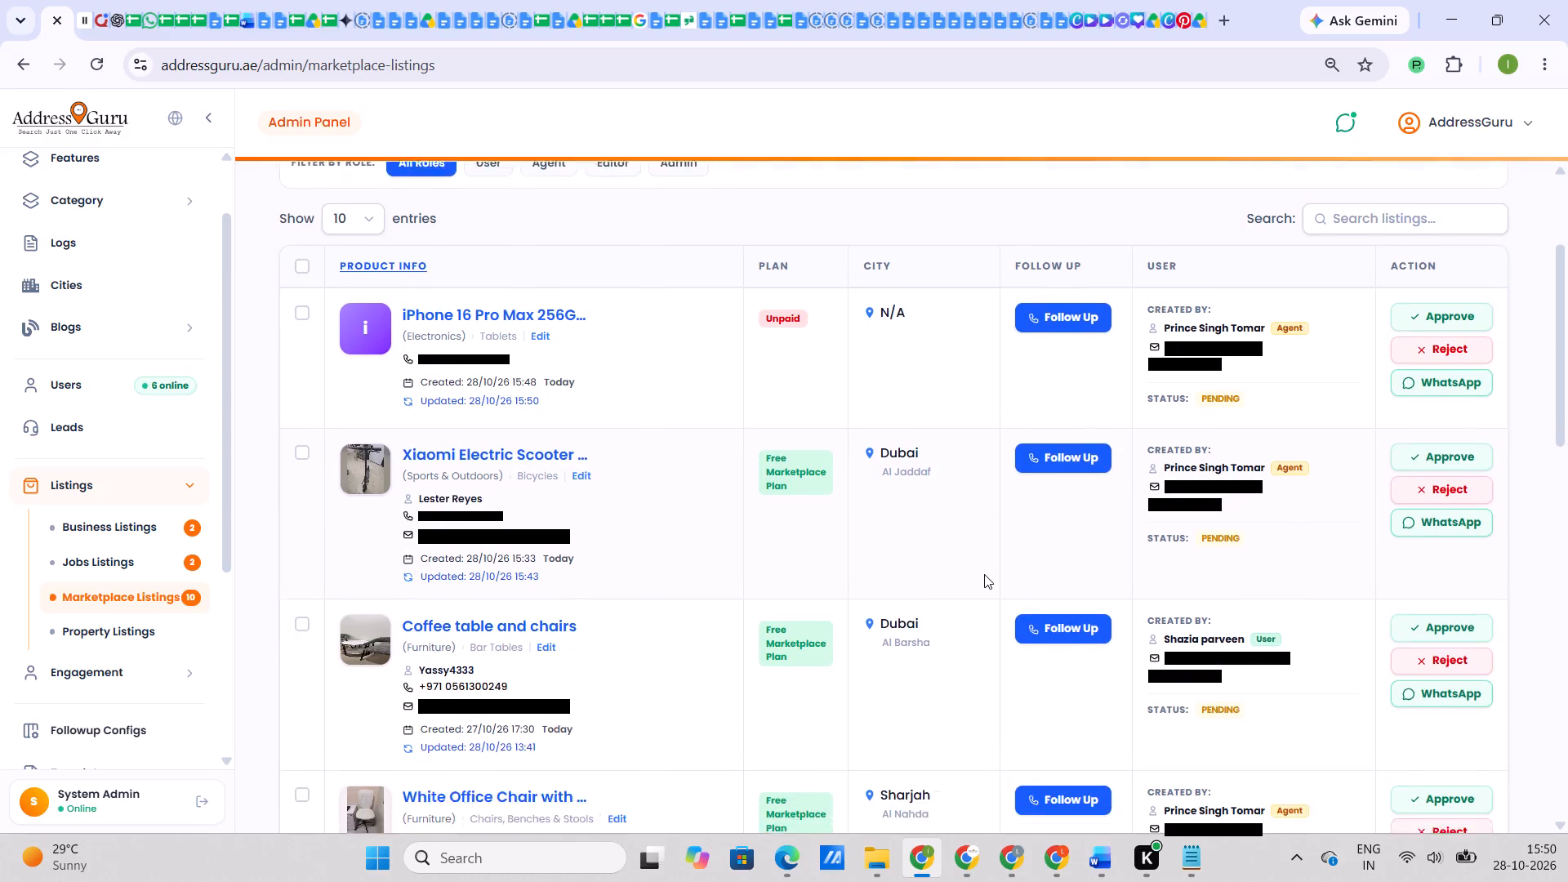
scroll(984, 574, down, 3)
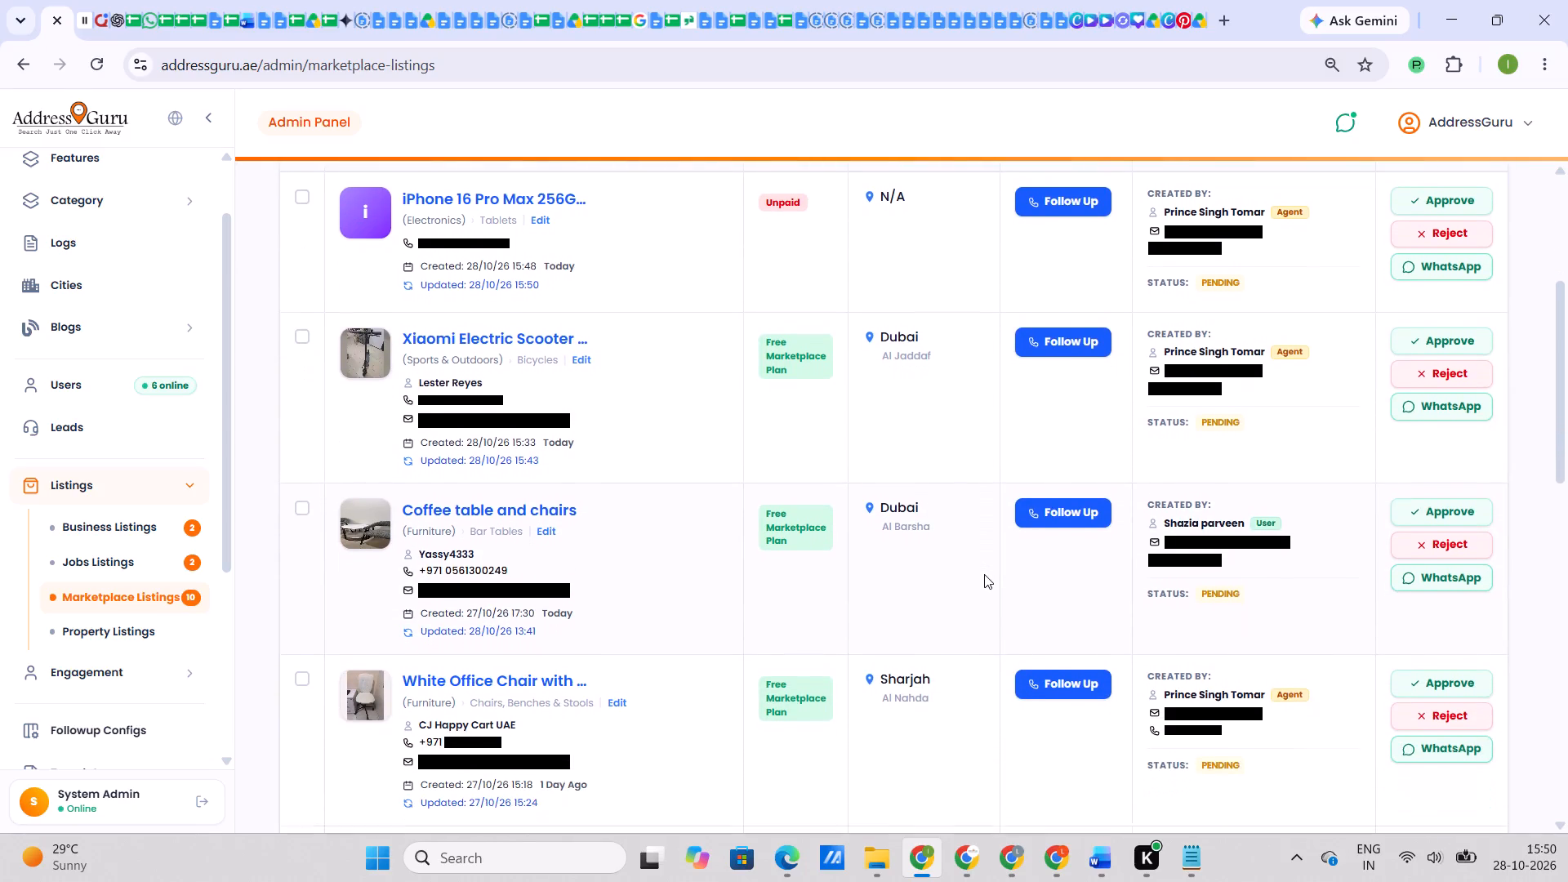
scroll(984, 574, down, 1)
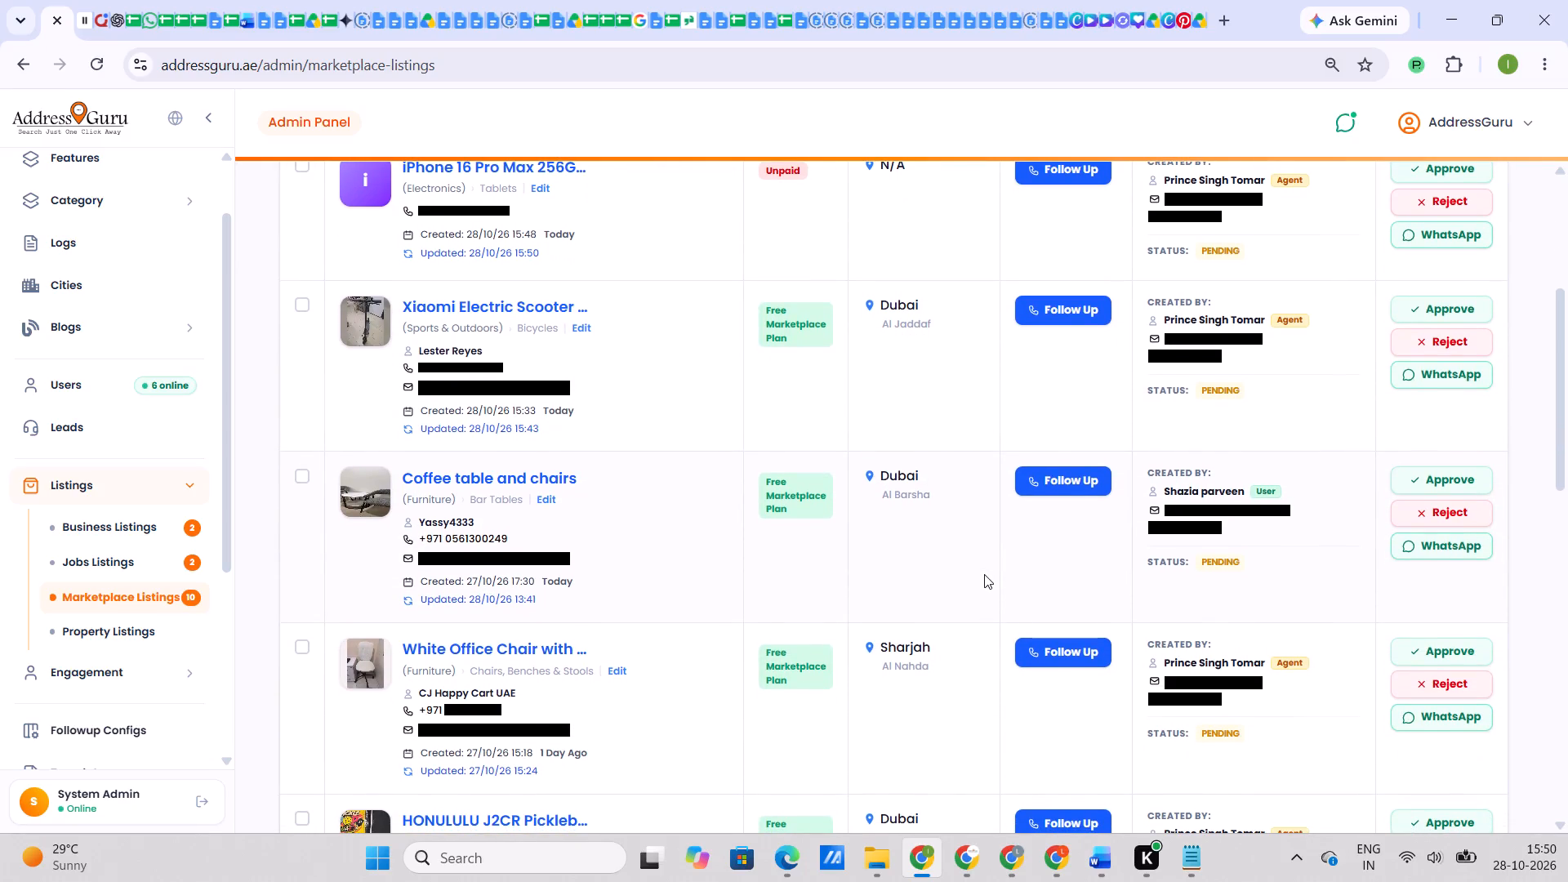
scroll(984, 574, down, 1)
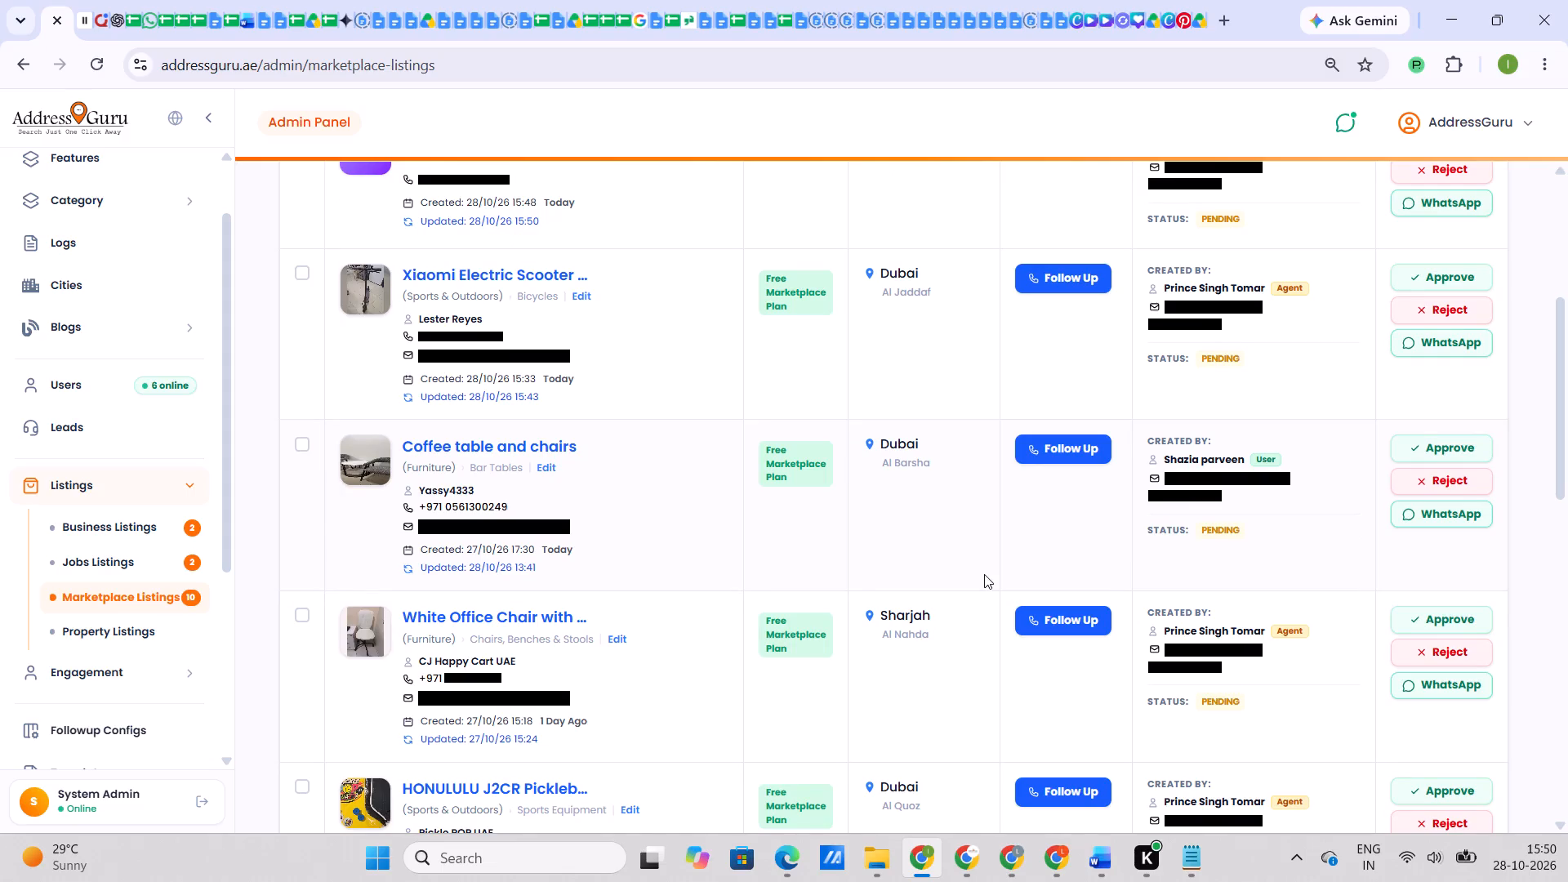
Preview the pending Xiaomi Electric Scooter listing, check its photos, price and key details, and close the preview.
click(498, 268)
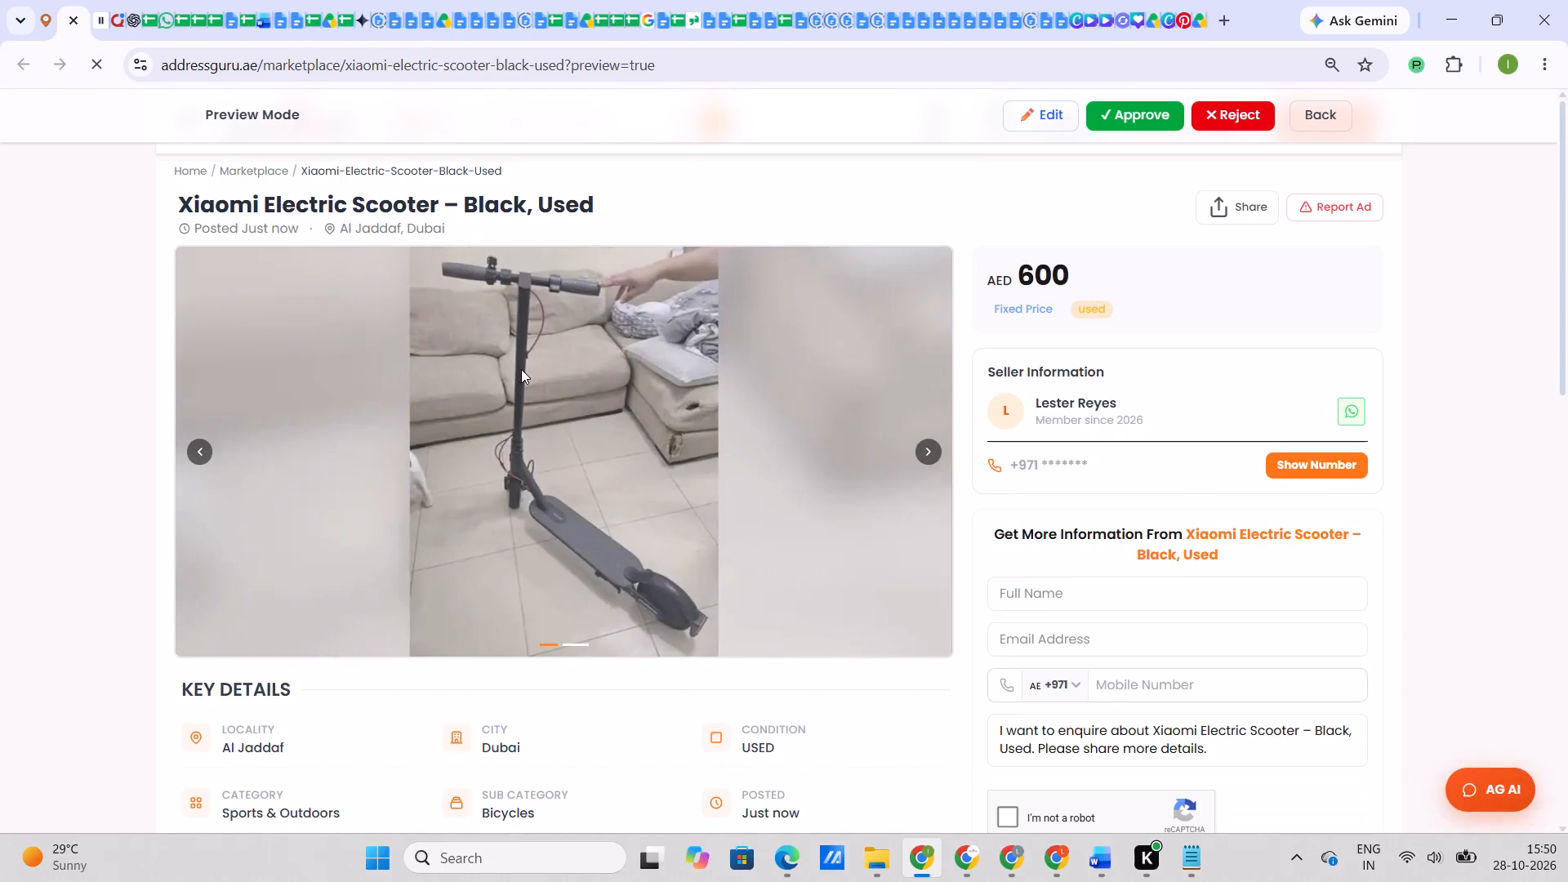
scroll(521, 369, down, 2)
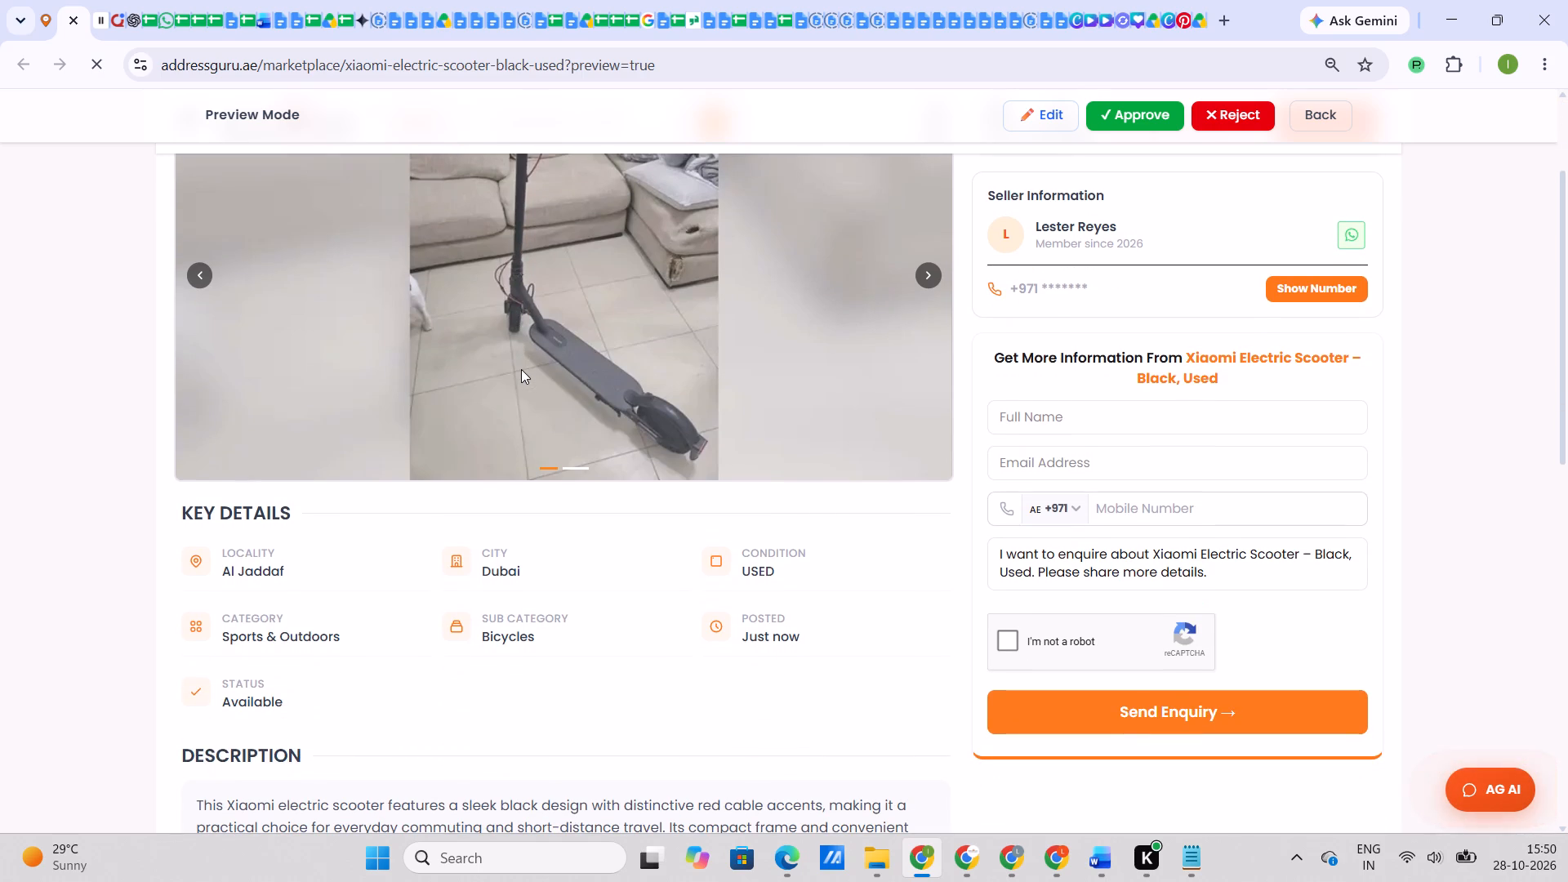
scroll(521, 369, up, 5)
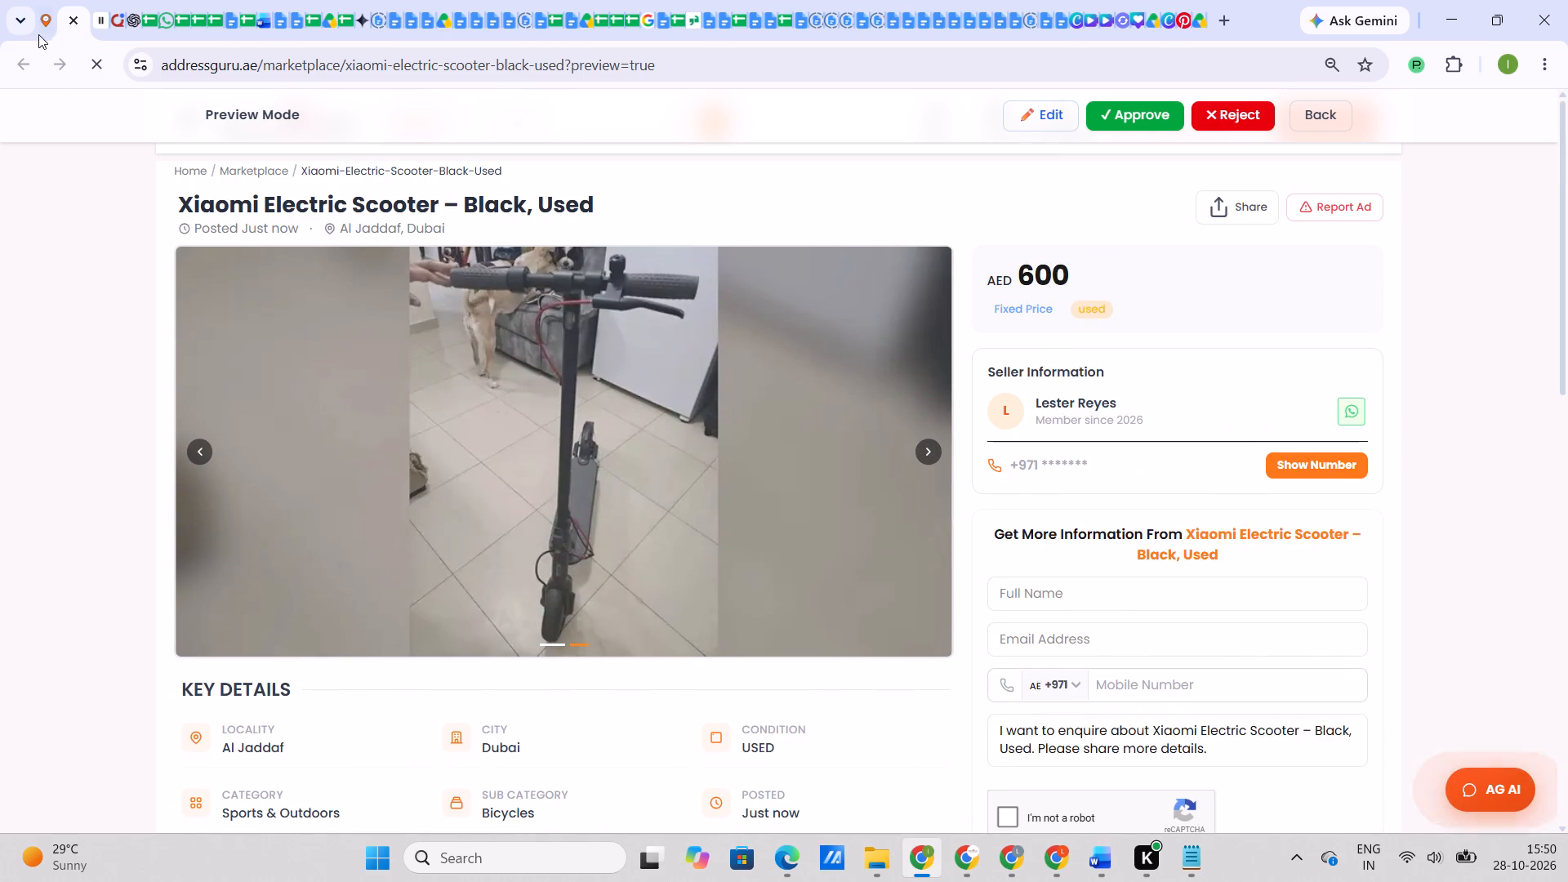
click(71, 26)
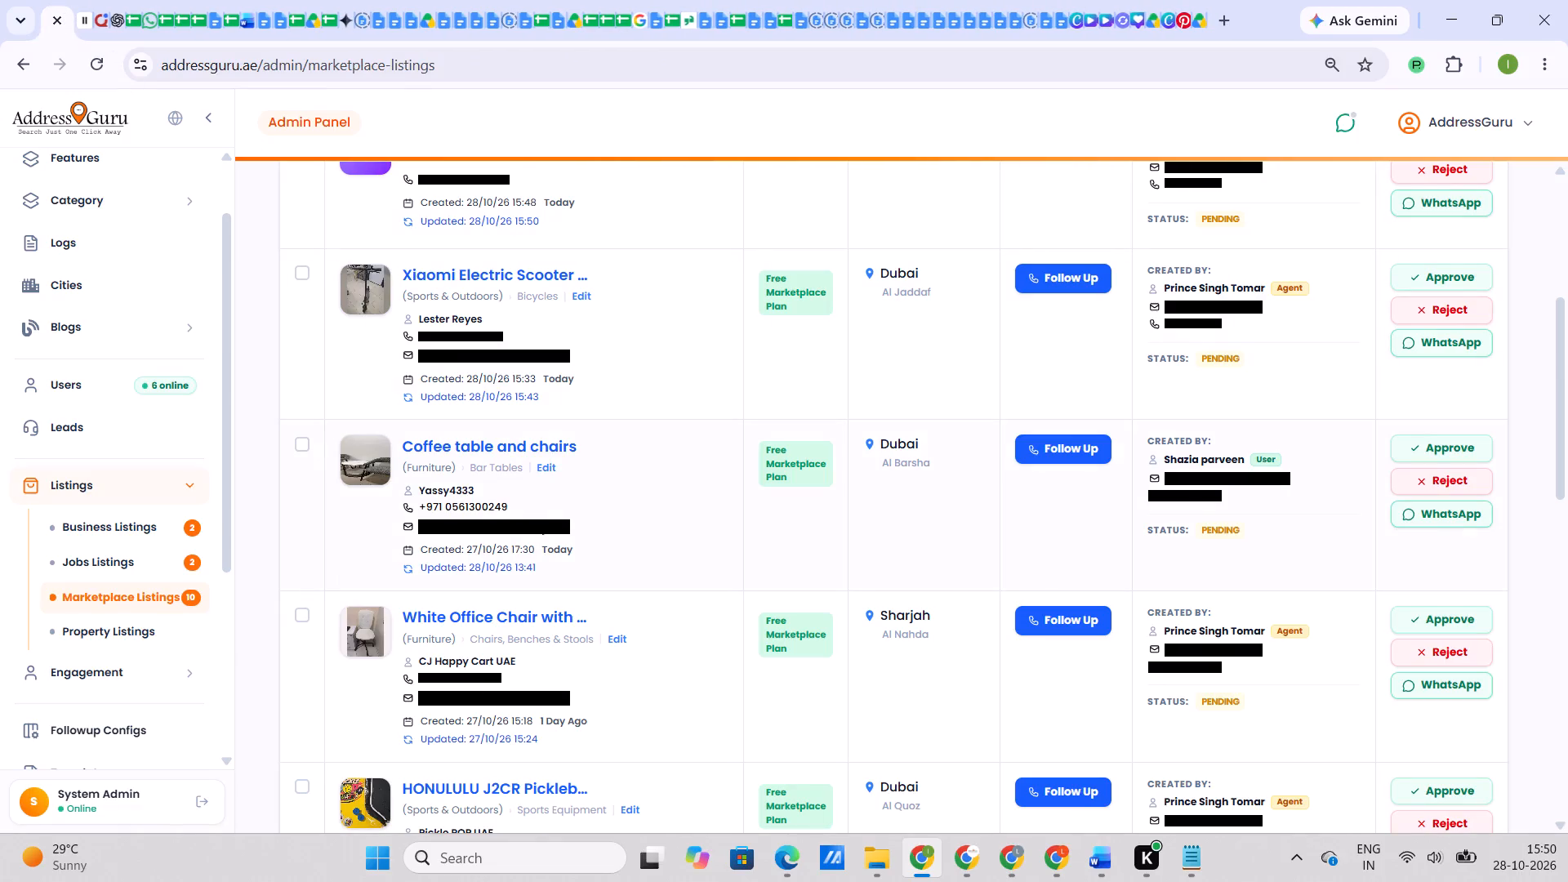
Copy the seller's phone number from the pending Xiaomi Electric Scooter listing.
drag(519, 336, 421, 334)
drag(421, 334, 409, 334)
key(ctrl+c)
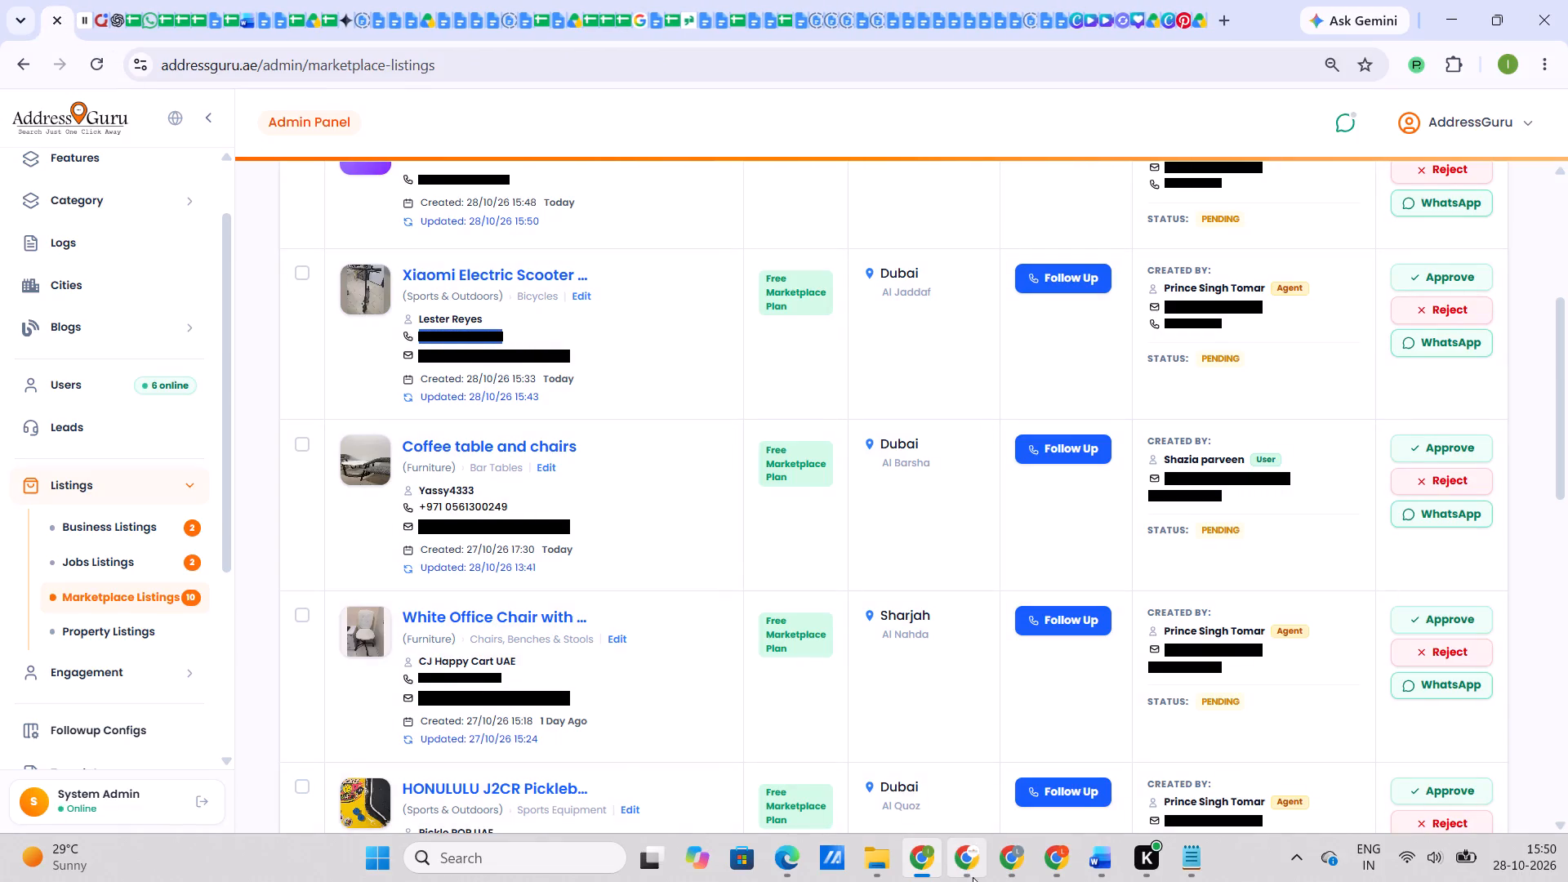
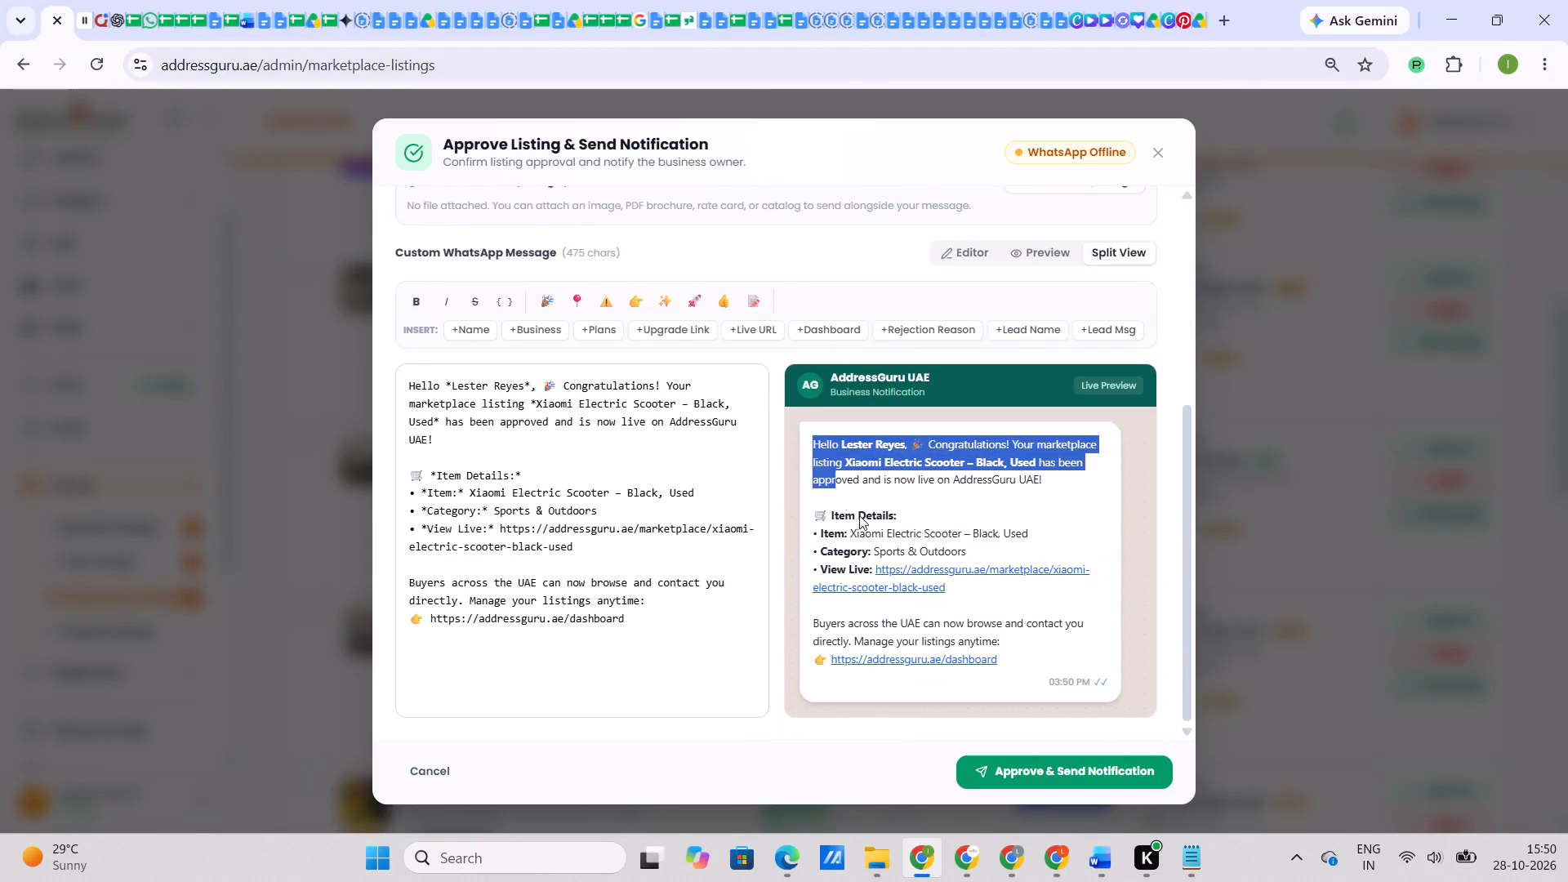
Copy the full WhatsApp approval message from the live preview for the Xiaomi Electric Scooter – Black, Used listing.
drag(859, 515, 1015, 659)
key(ctrl+c)
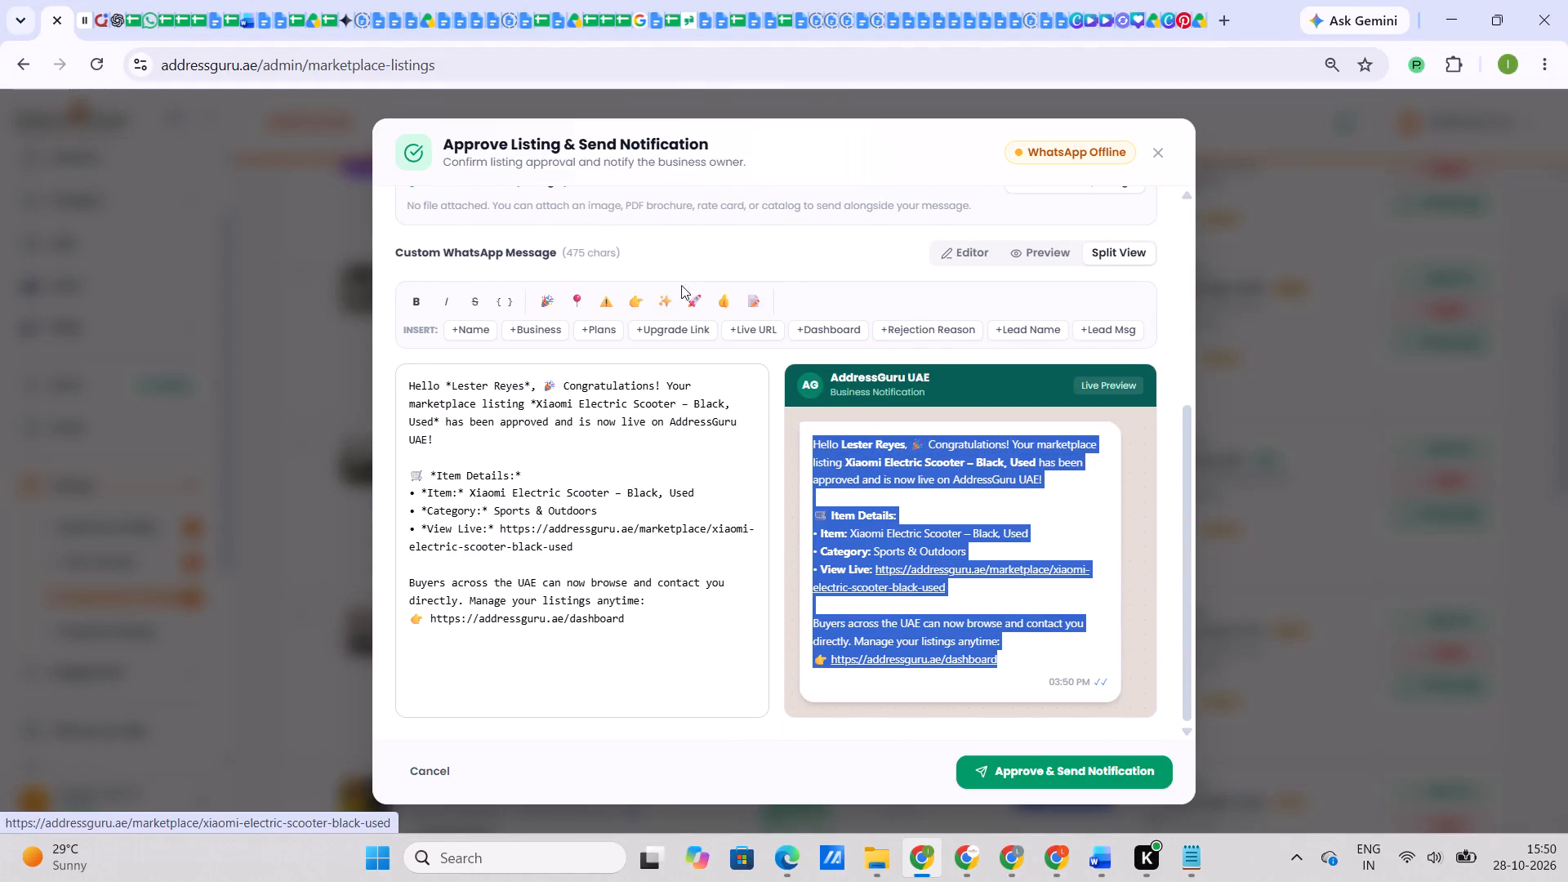
Deselect the WhatsApp Message dispatch channel for the Xiaomi Electric Scooter listing's approval notification.
scroll(652, 393, up, 7)
click(572, 324)
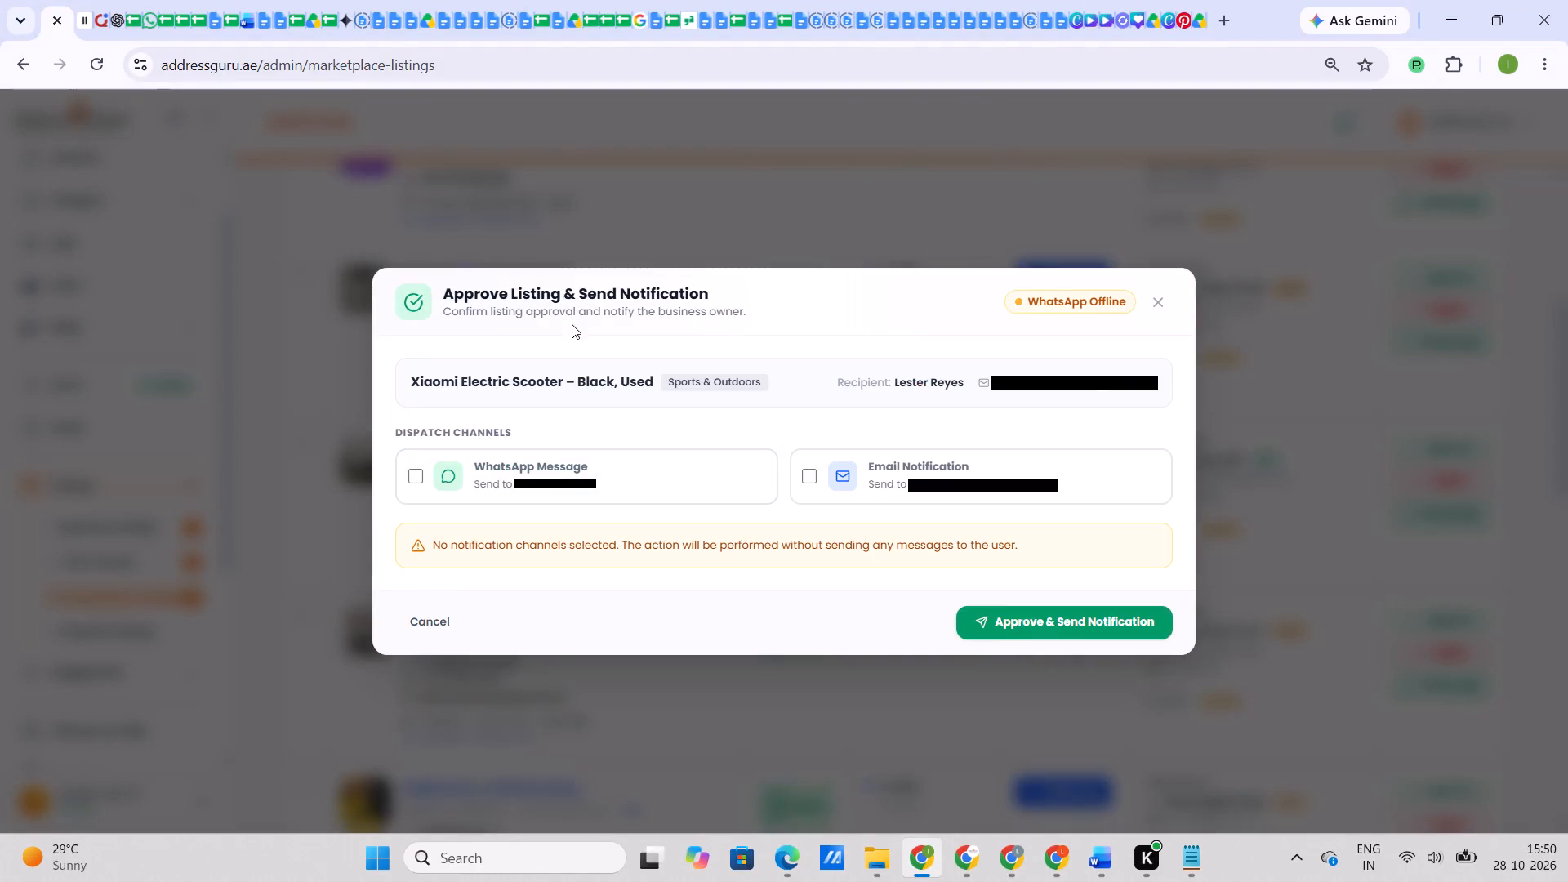
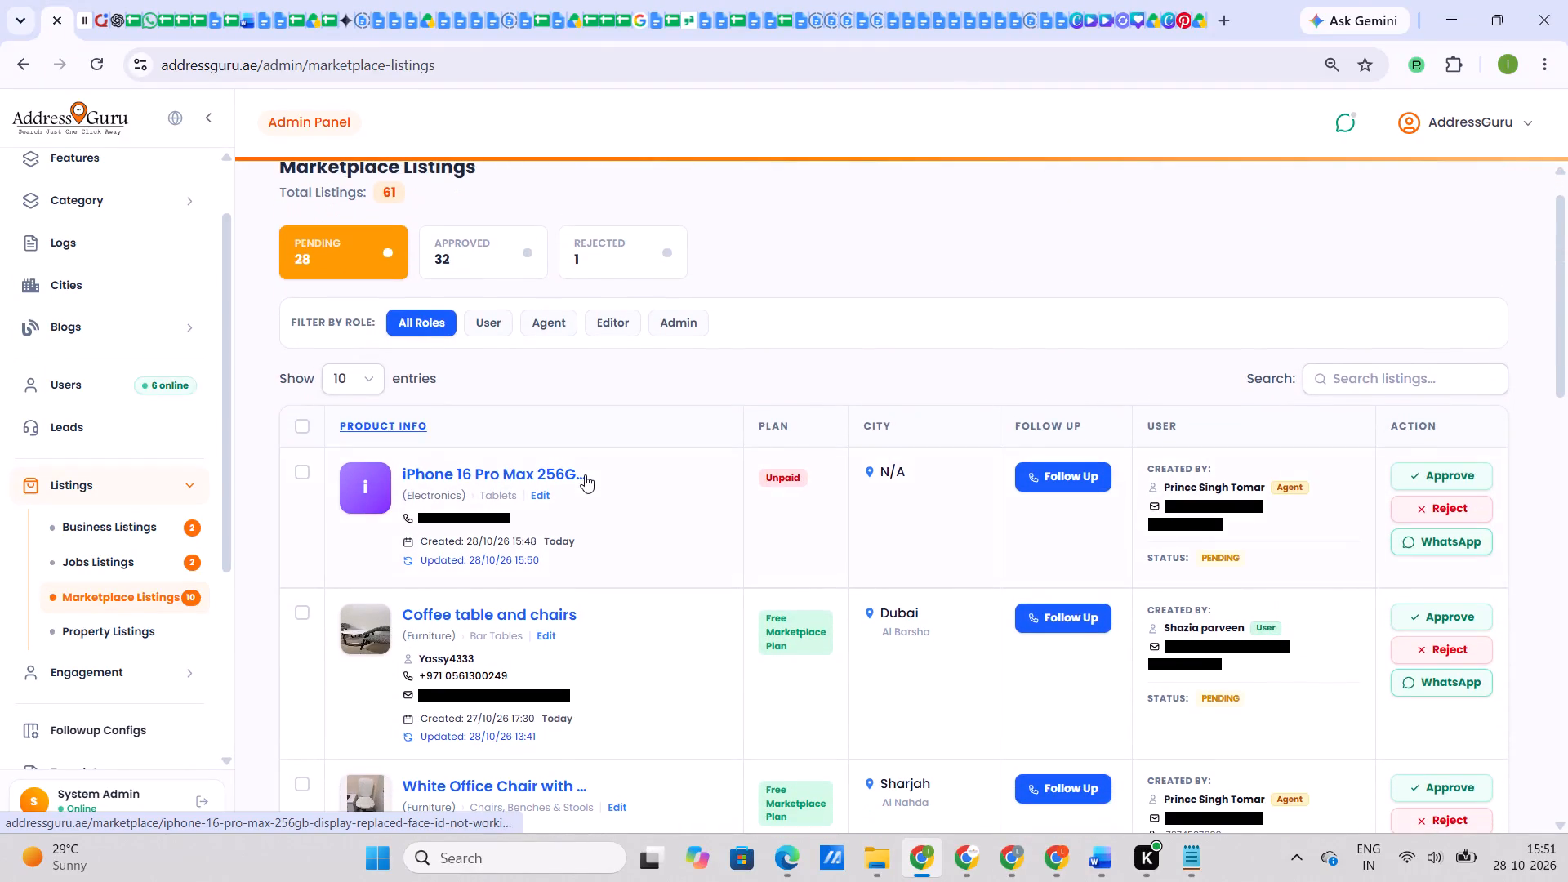
Preview the pending White Office Chair With Wheels – Used listing, review its photo, key details and description, and close the preview.
scroll(588, 482, down, 2)
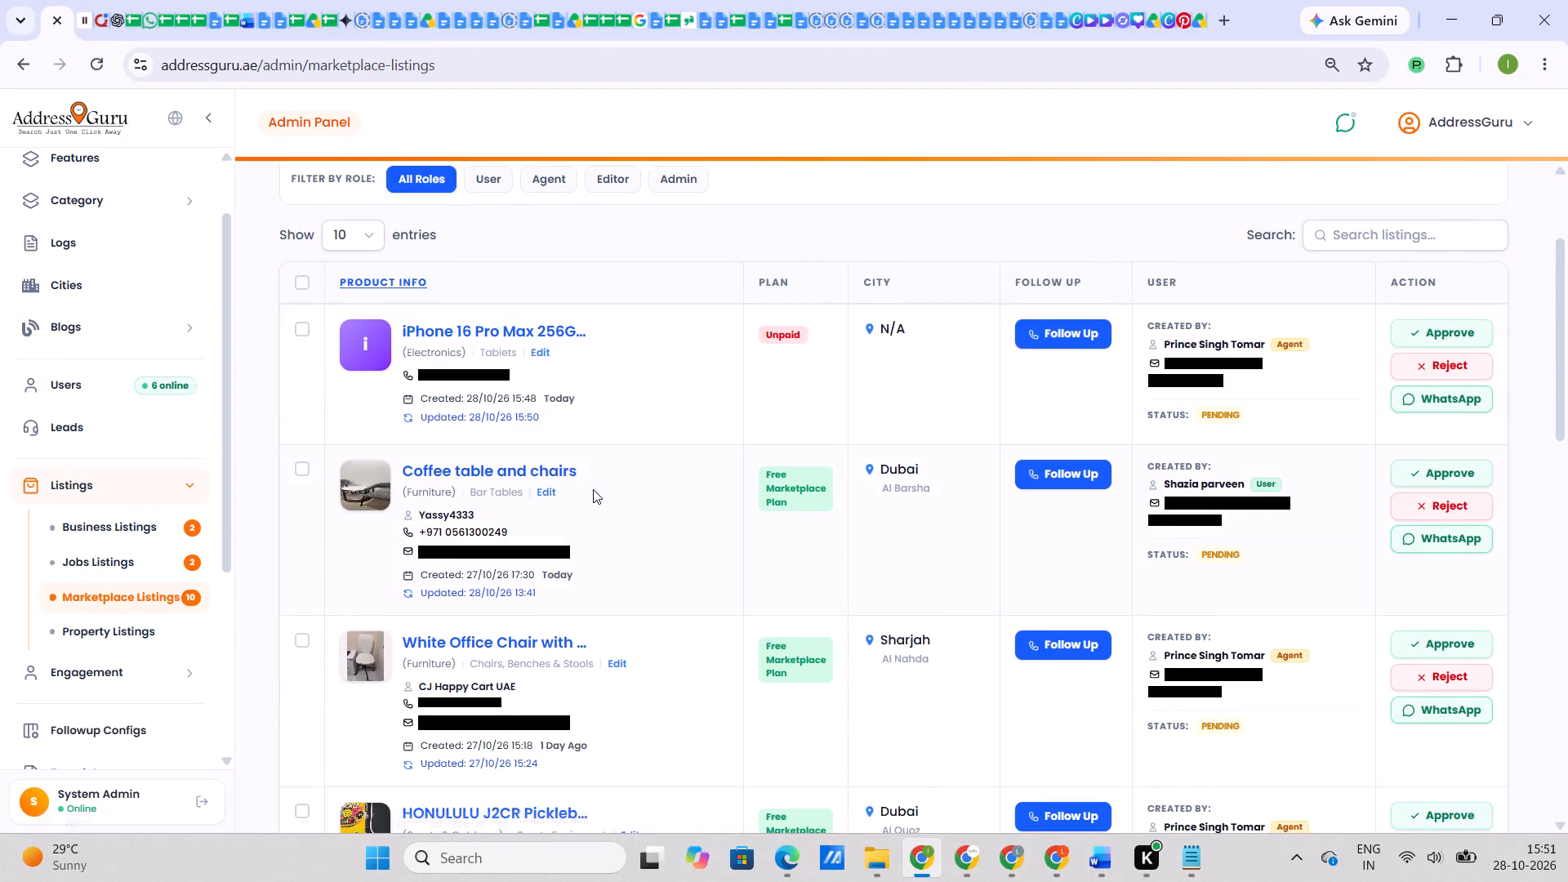
scroll(593, 489, down, 1)
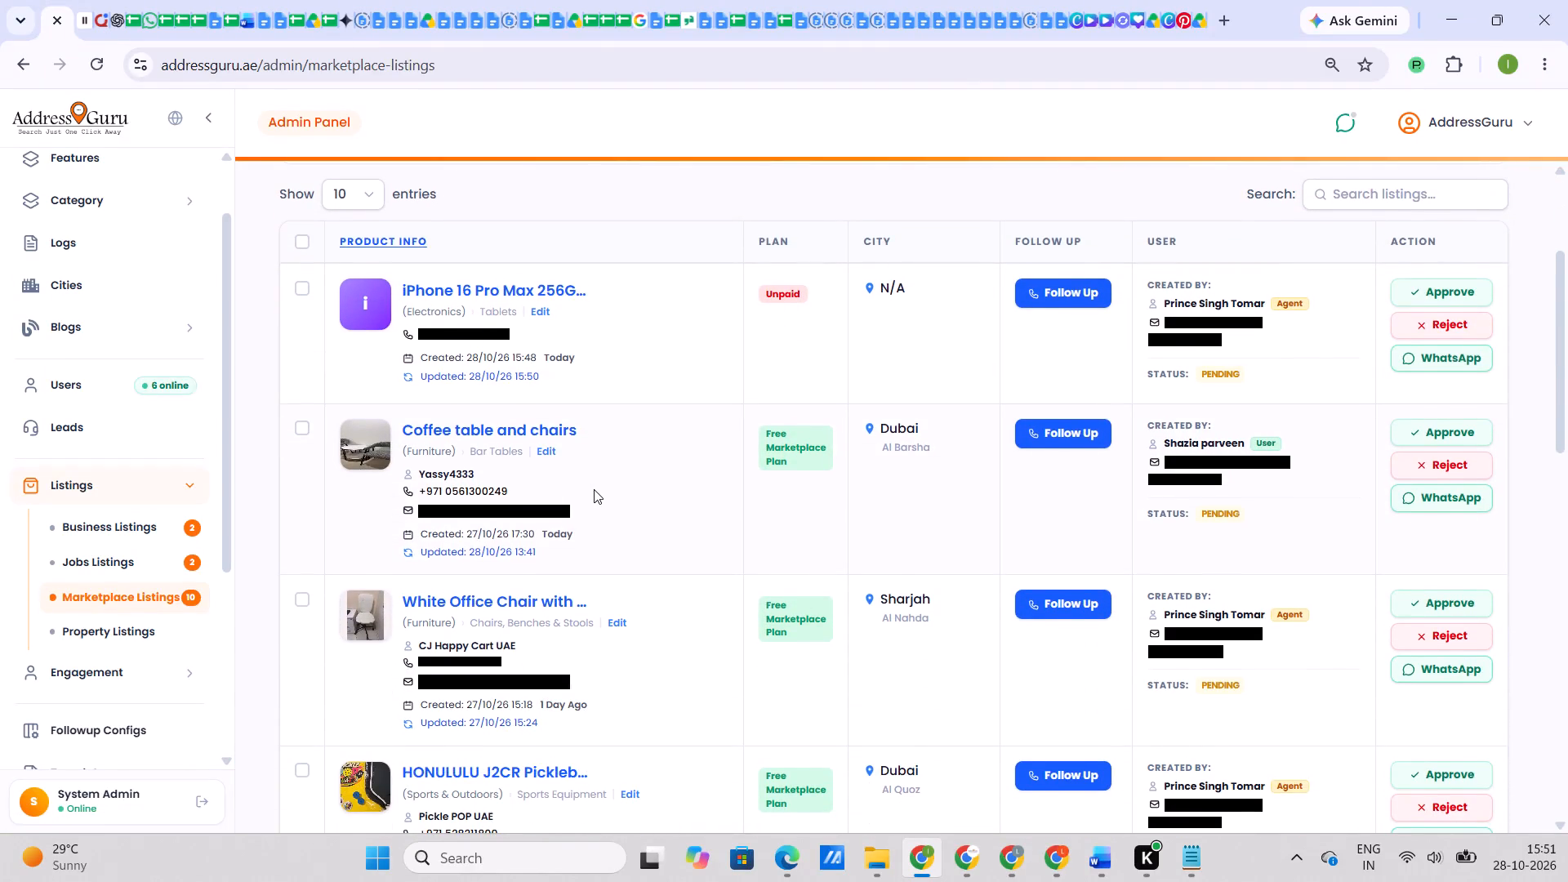
scroll(594, 489, down, 2)
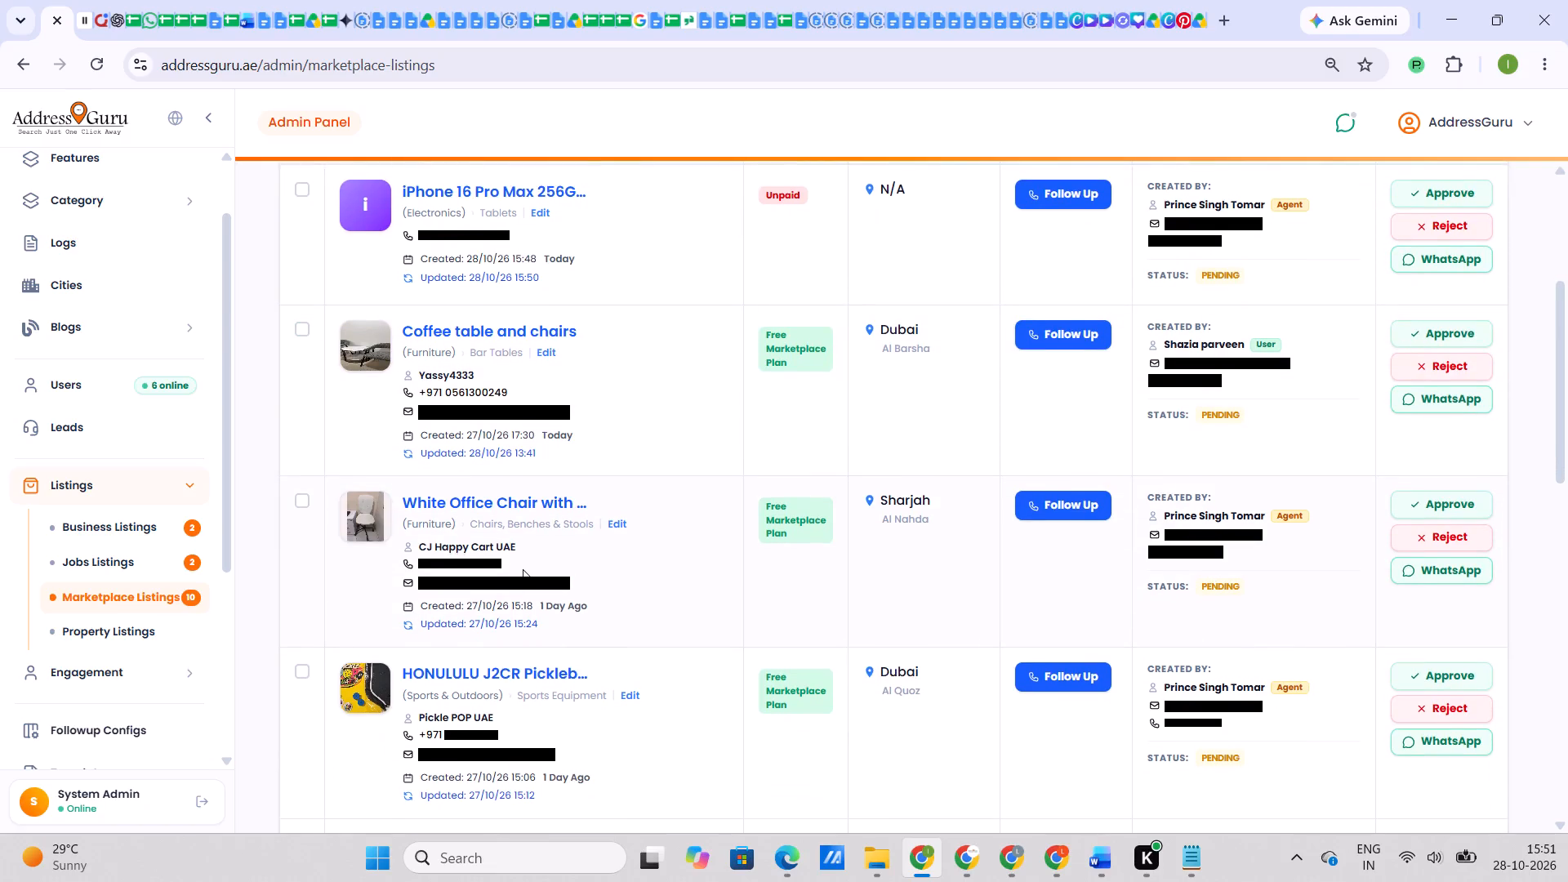
click(510, 498)
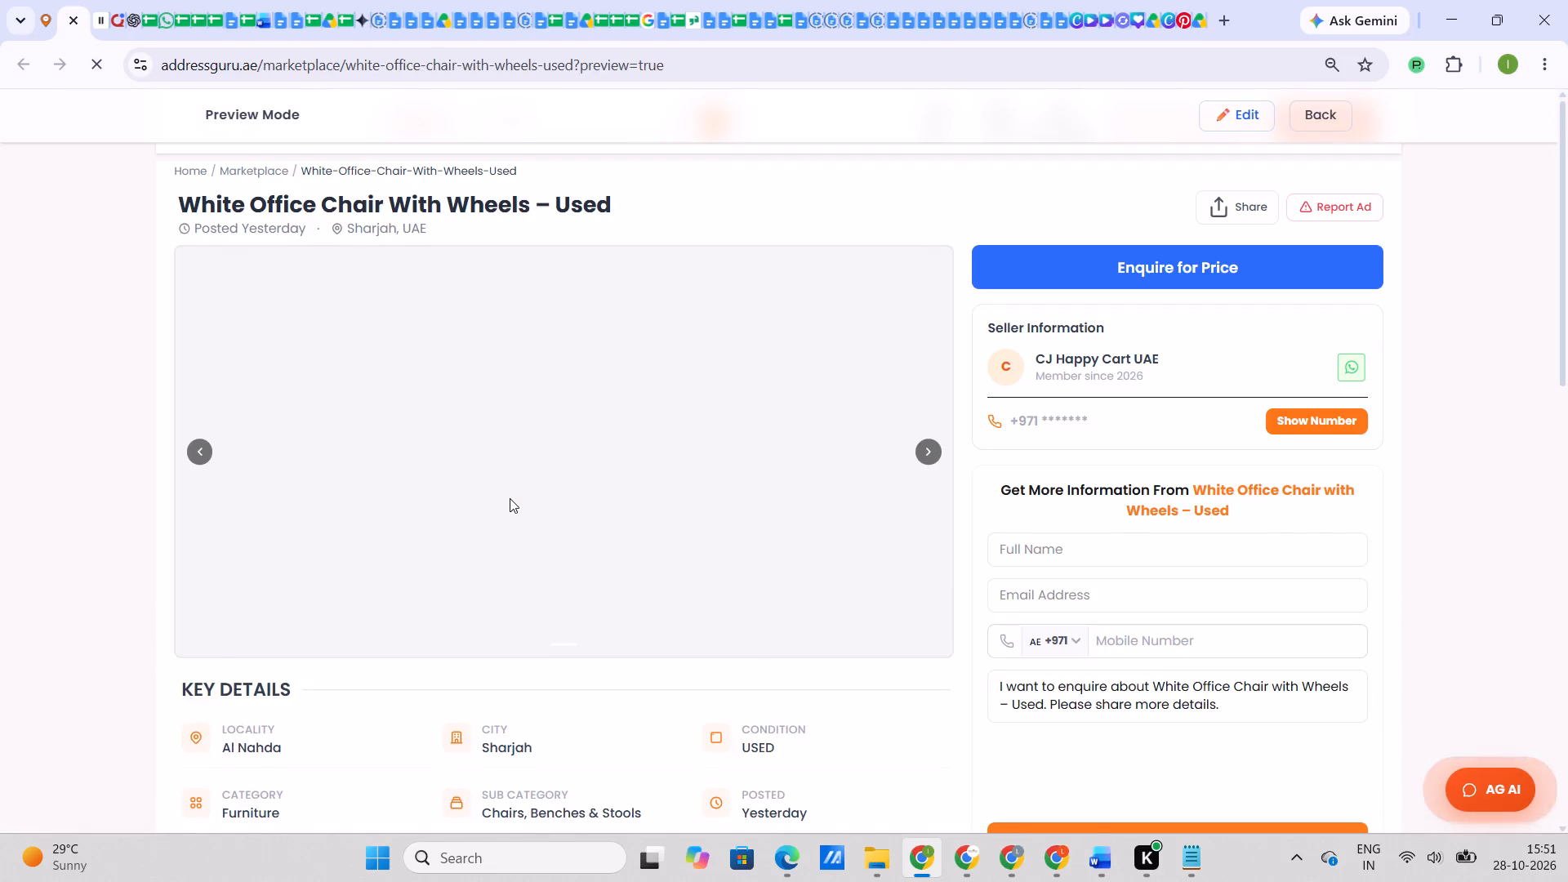
scroll(510, 498, down, 5)
scroll(510, 498, up, 2)
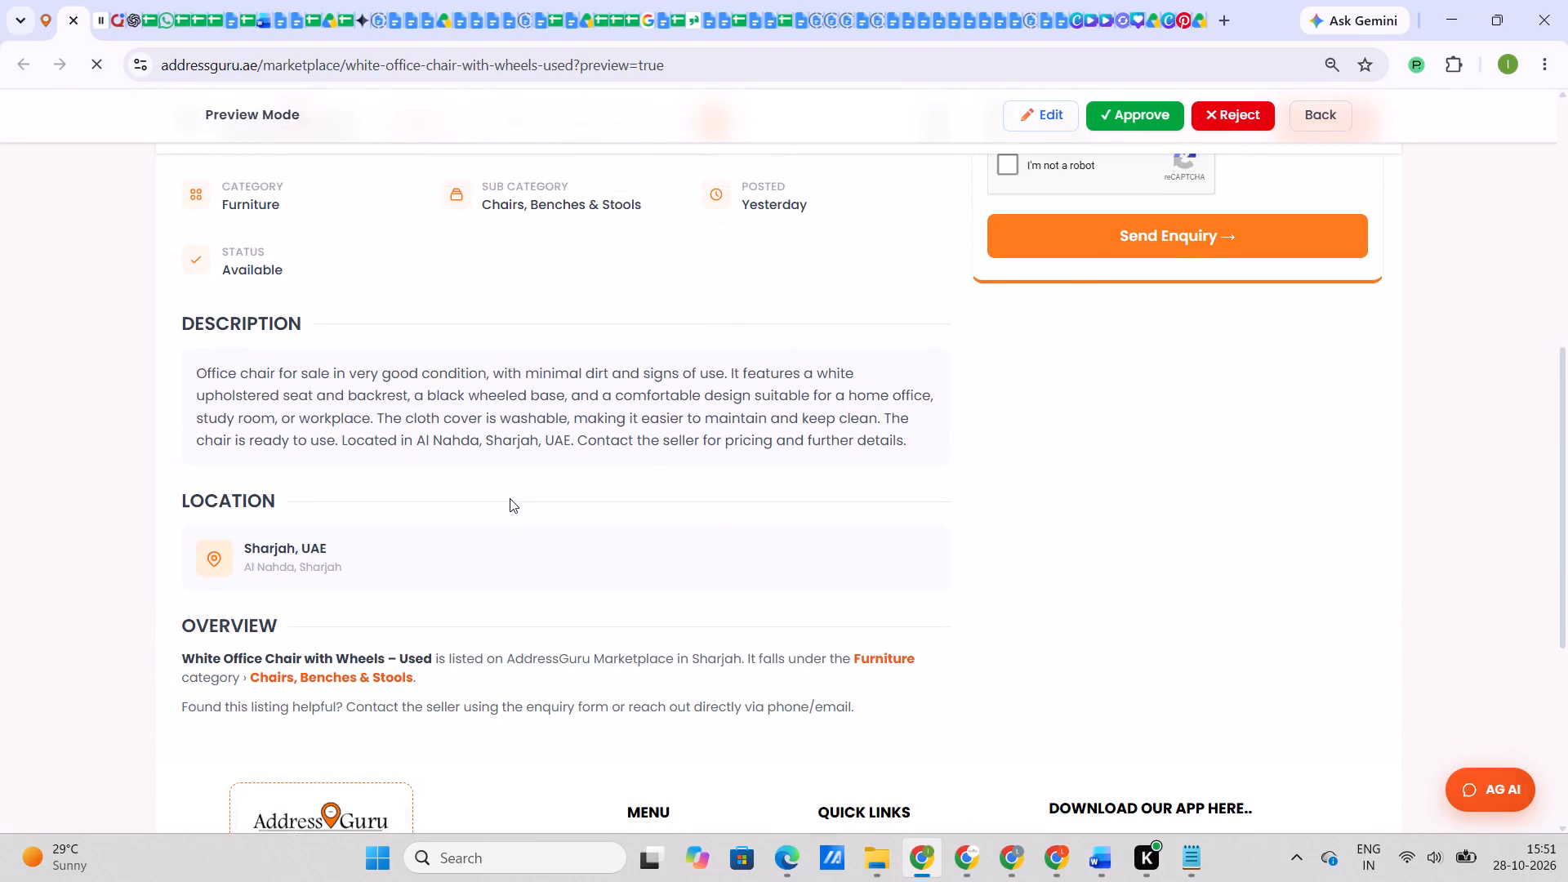
scroll(510, 498, up, 3)
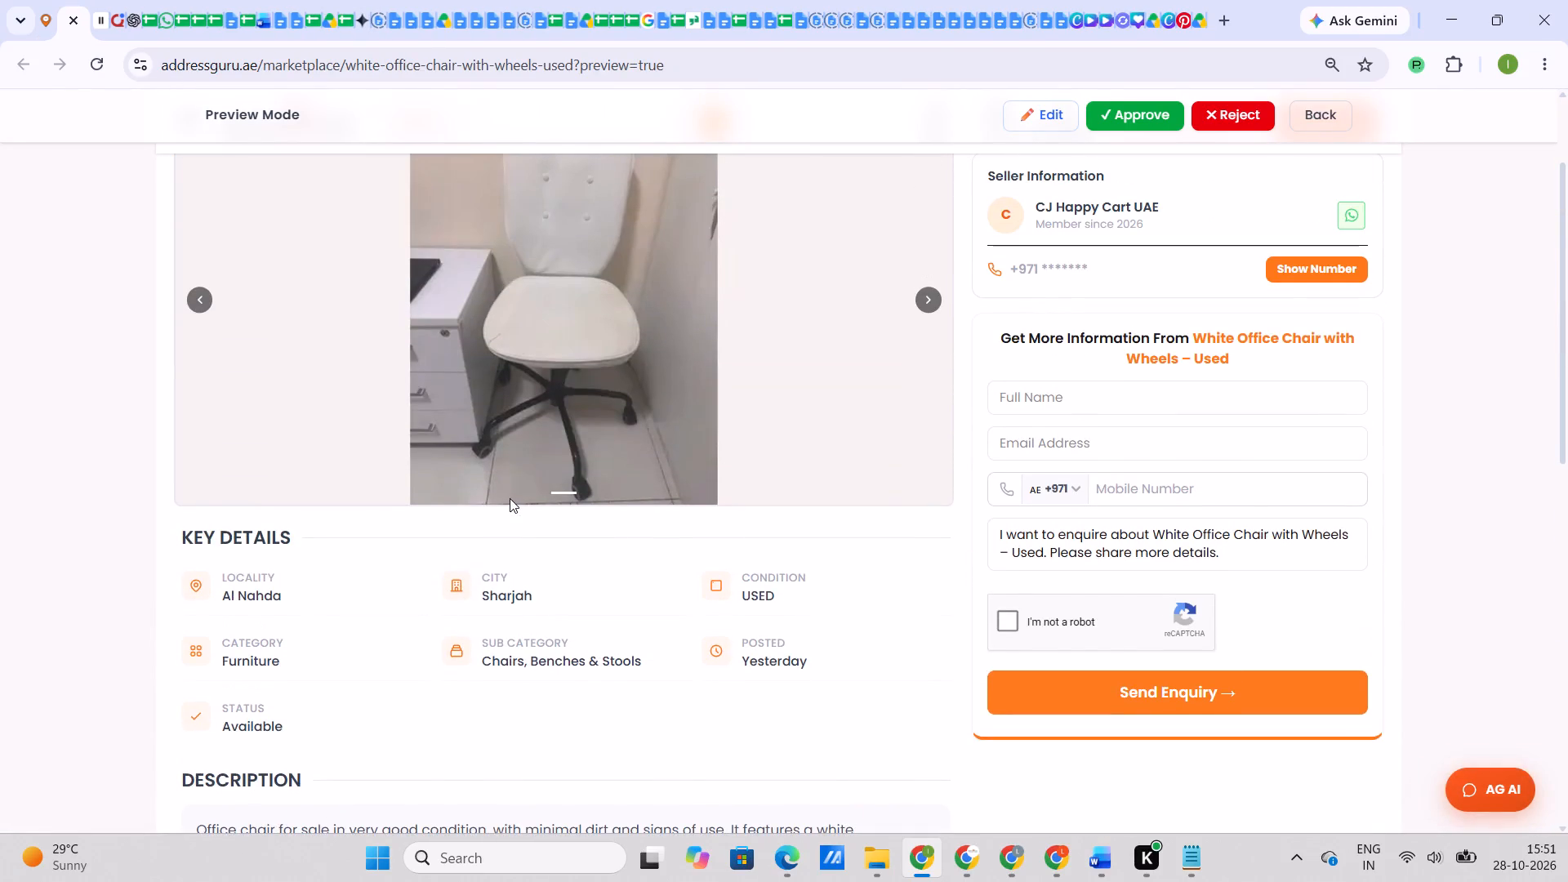
scroll(510, 498, up, 1)
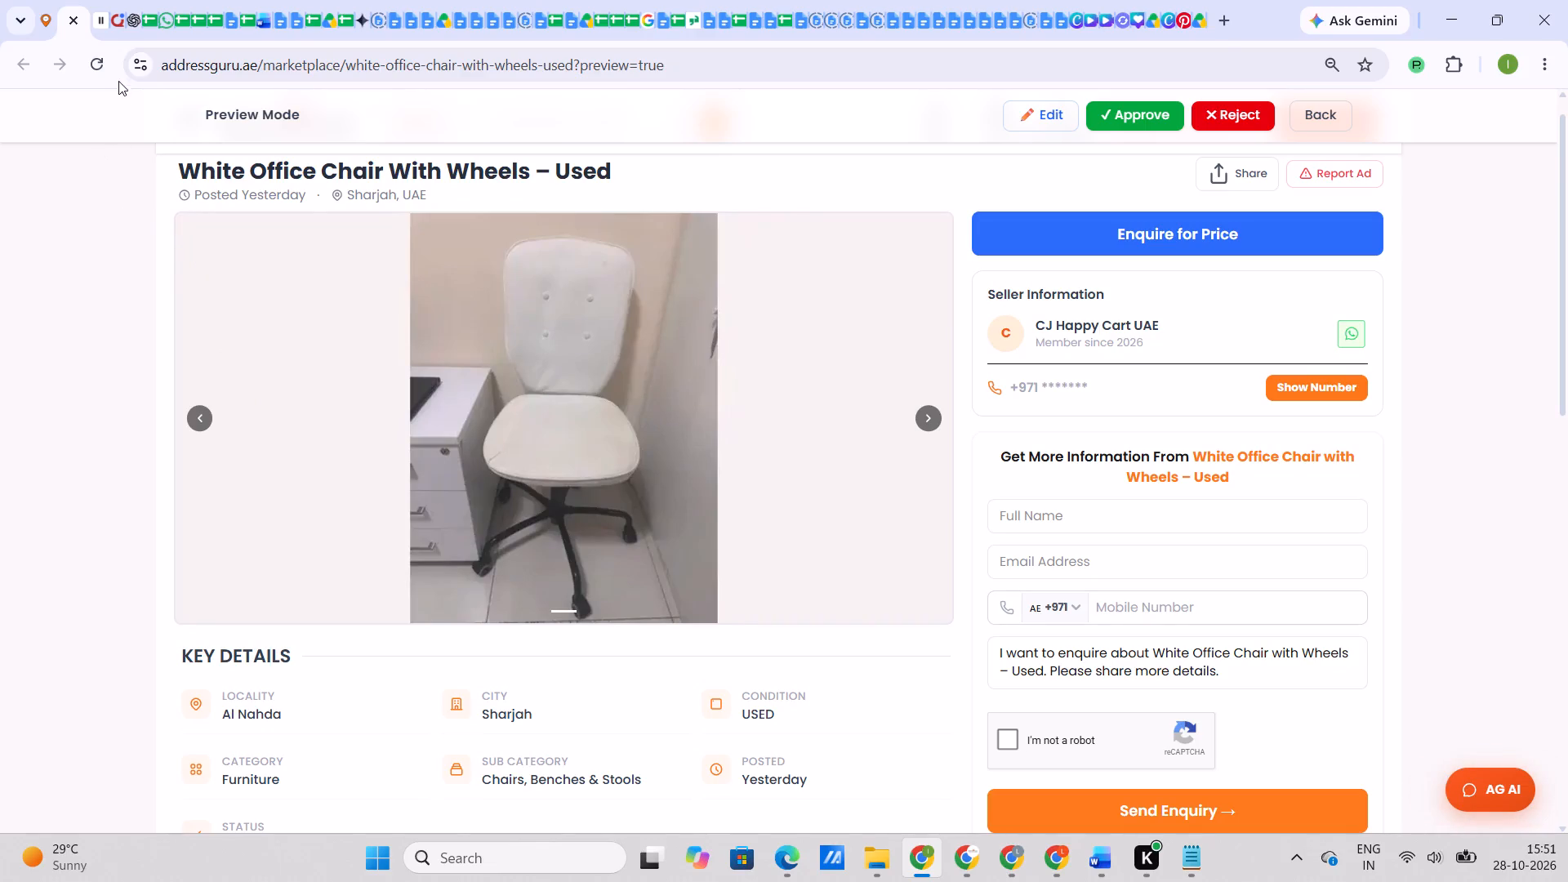
click(78, 25)
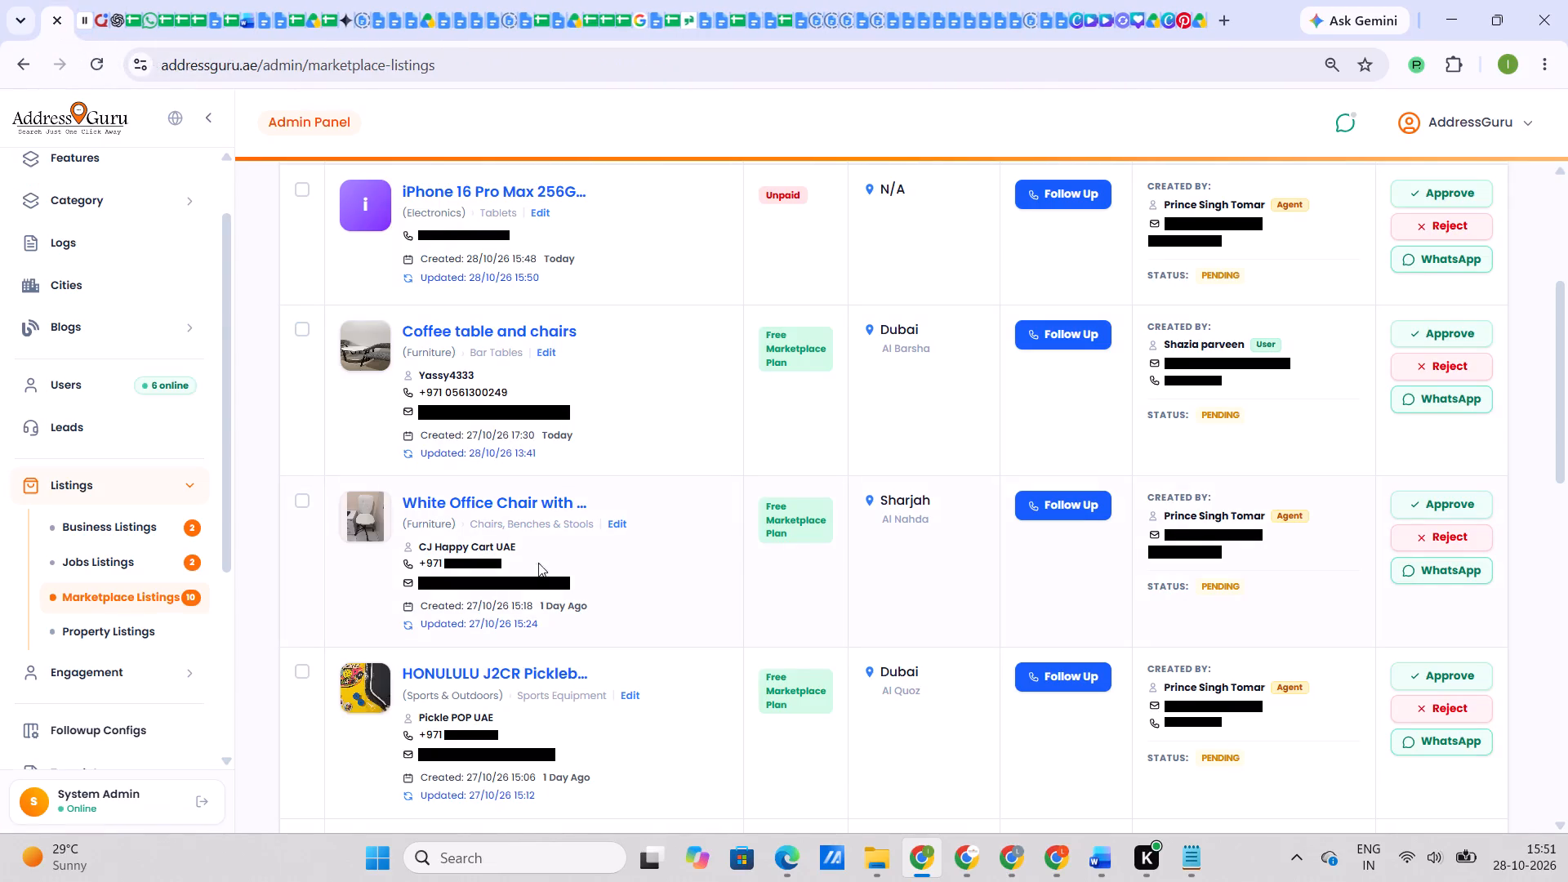
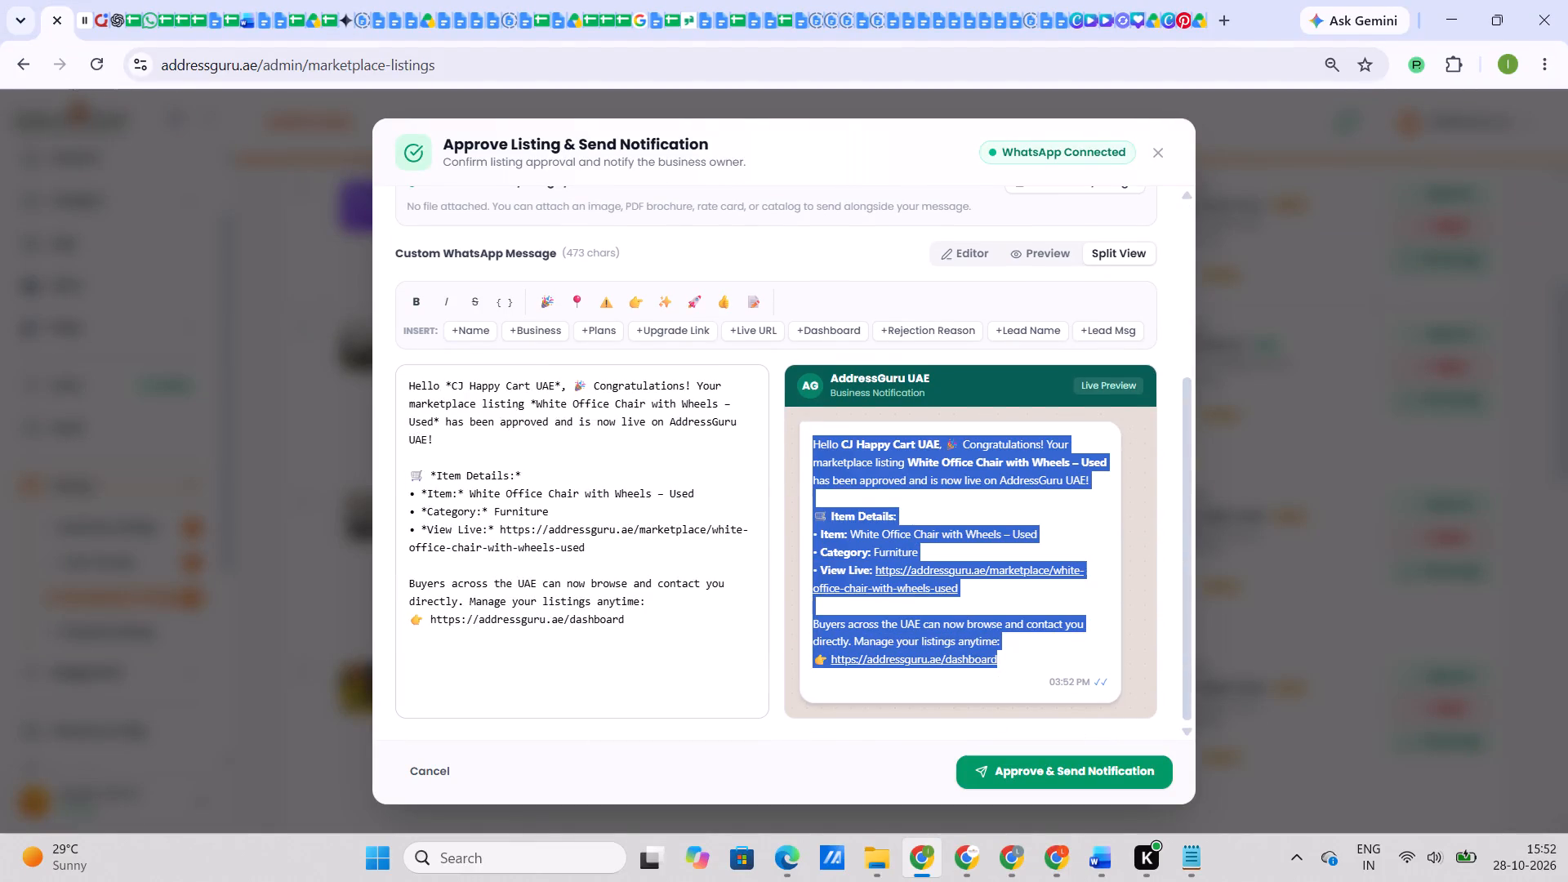
Turn off the WhatsApp message channel for the approval of the "White Office Chair with Wheels – Used" listing.
scroll(840, 464, up, 4)
click(599, 318)
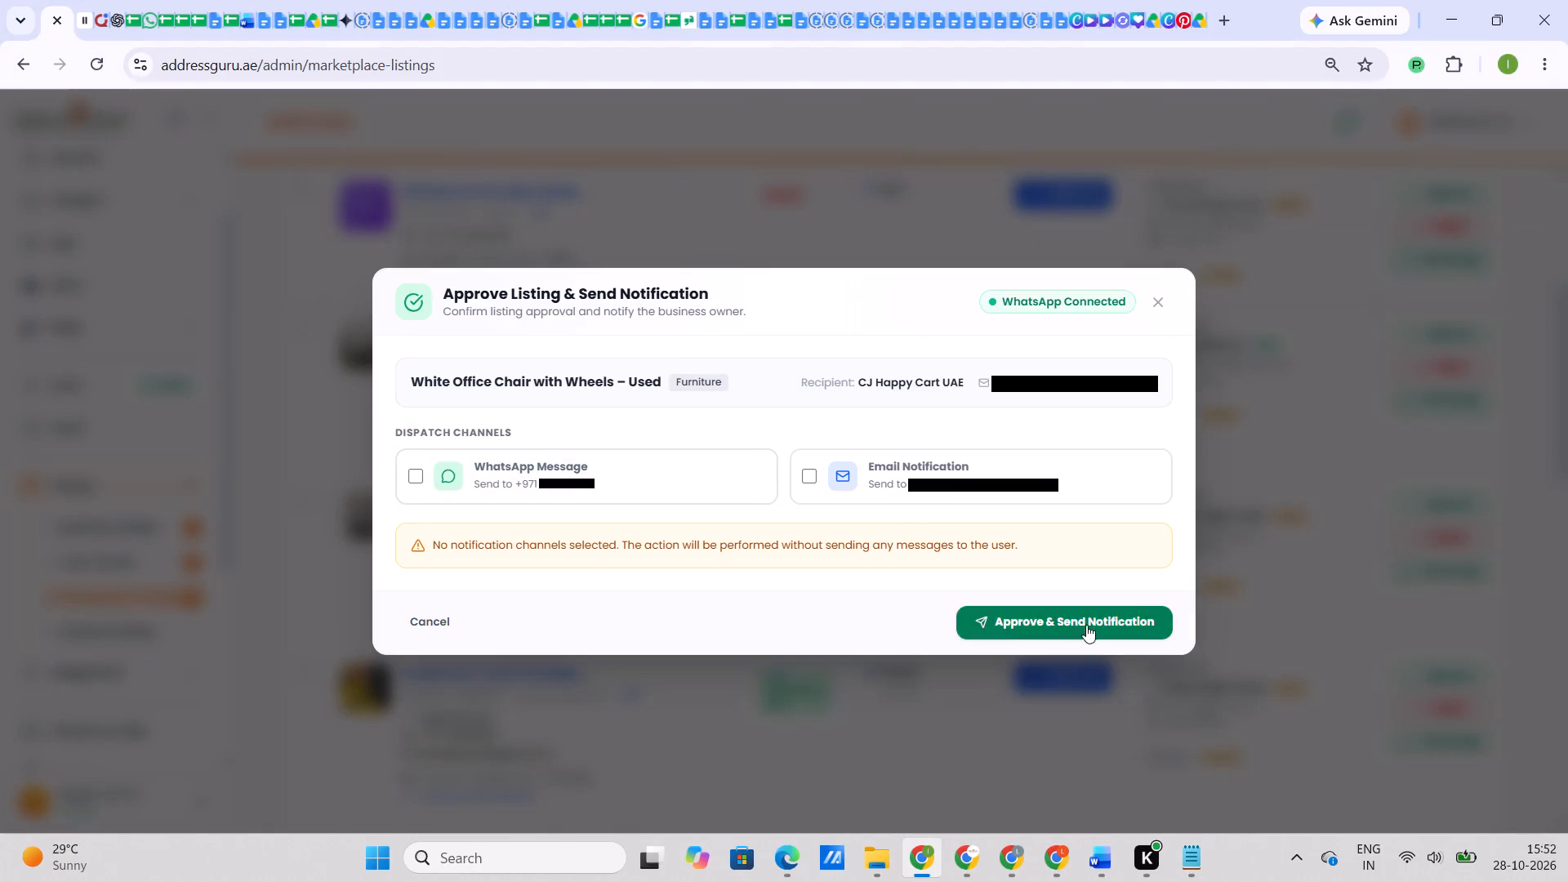
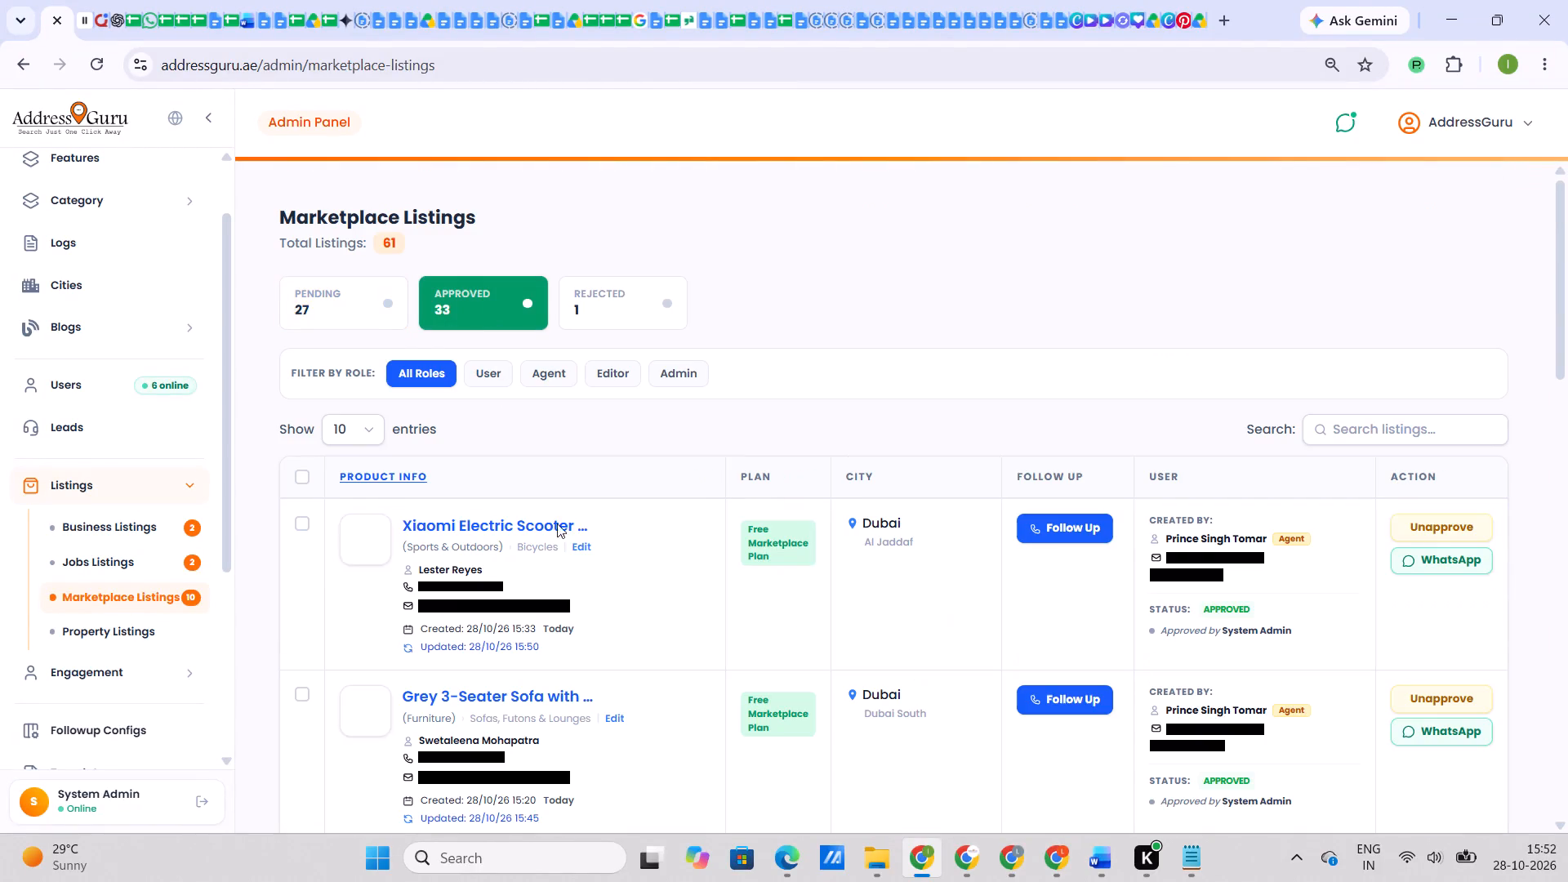
Review the first page of approved marketplace listings for all roles, examining their products, sub-categories, plans, cities, creators and approval details.
scroll(584, 571, down, 5)
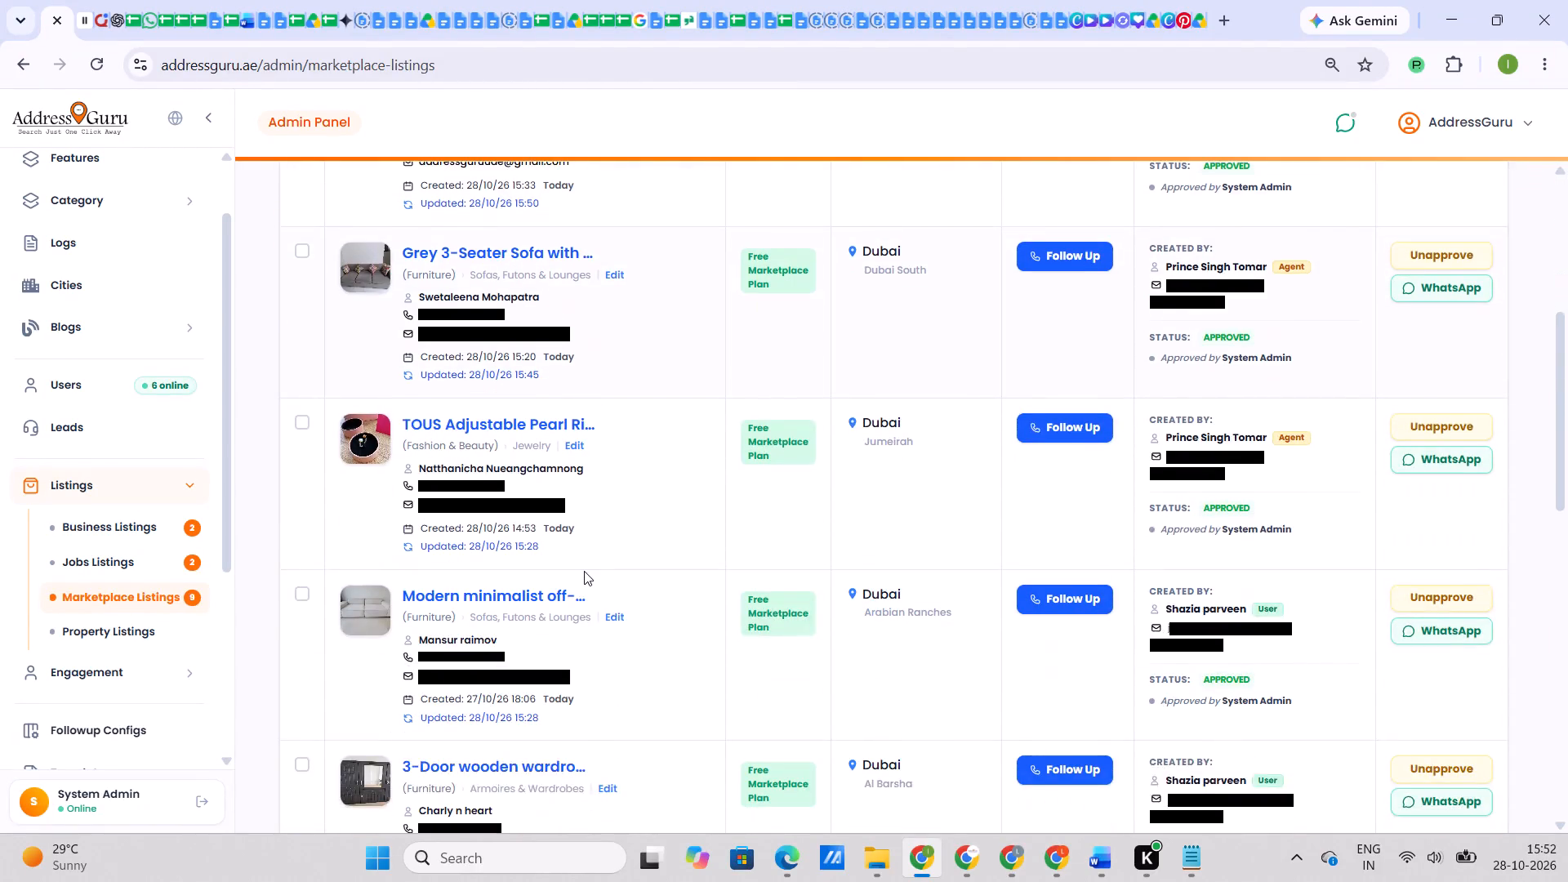
scroll(584, 571, down, 4)
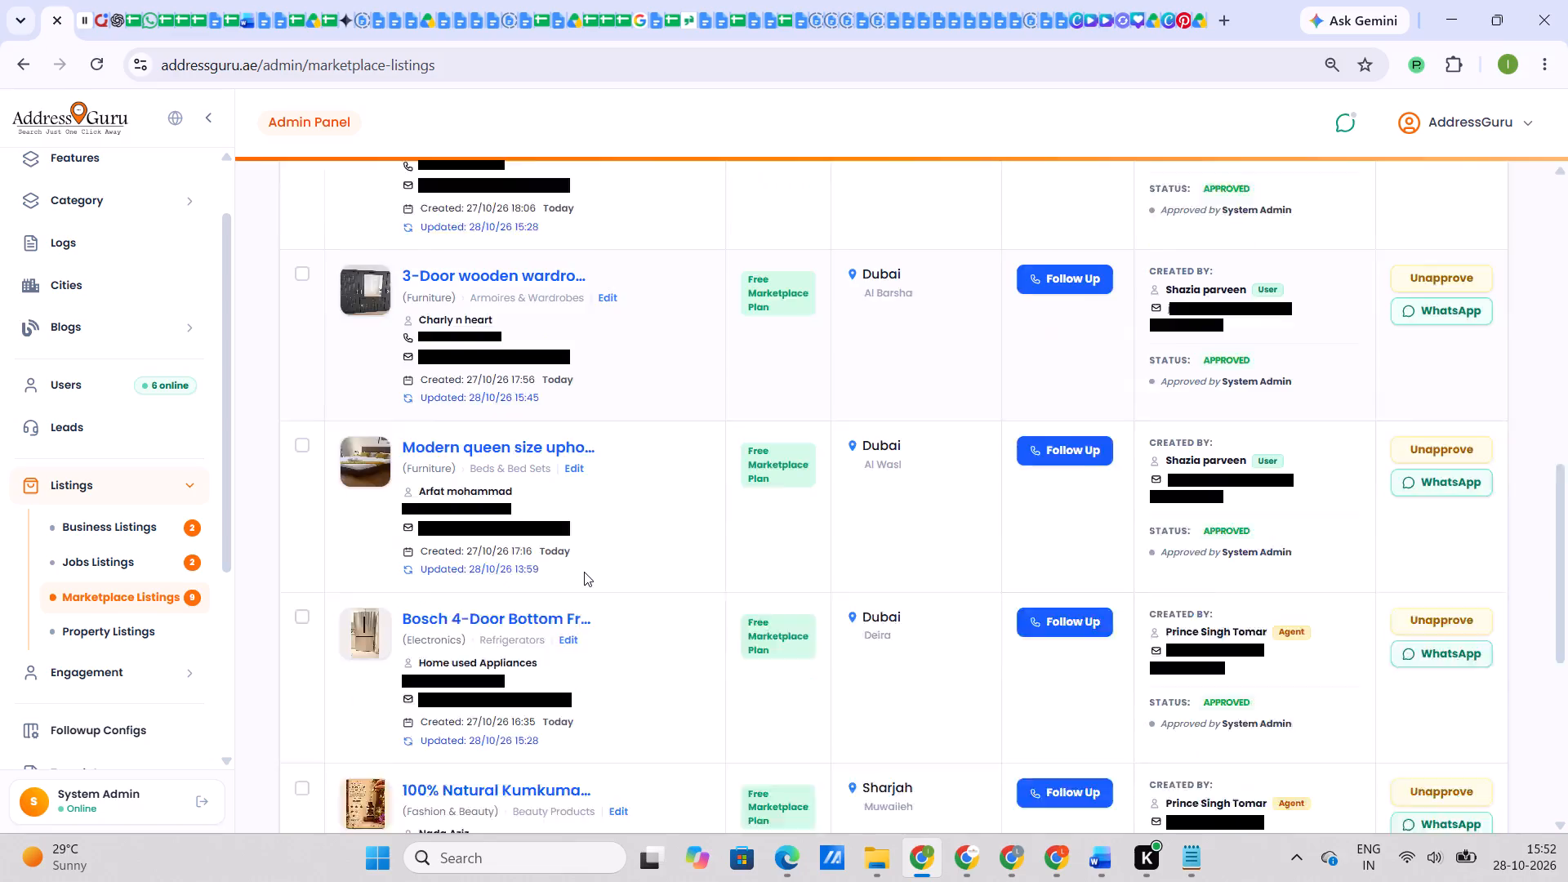
scroll(584, 572, down, 4)
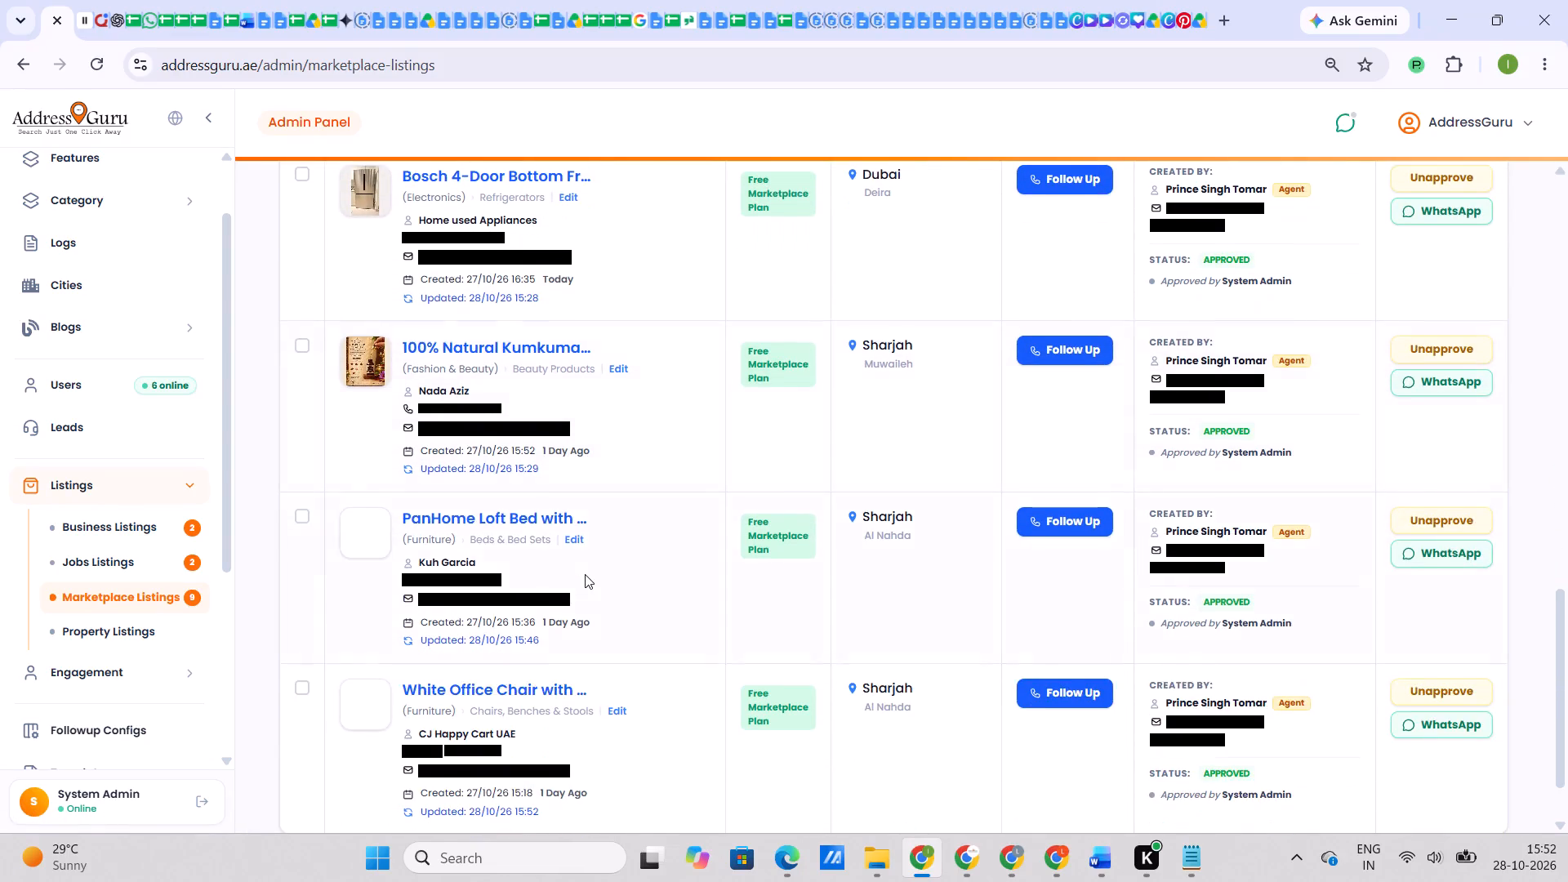
scroll(585, 574, down, 2)
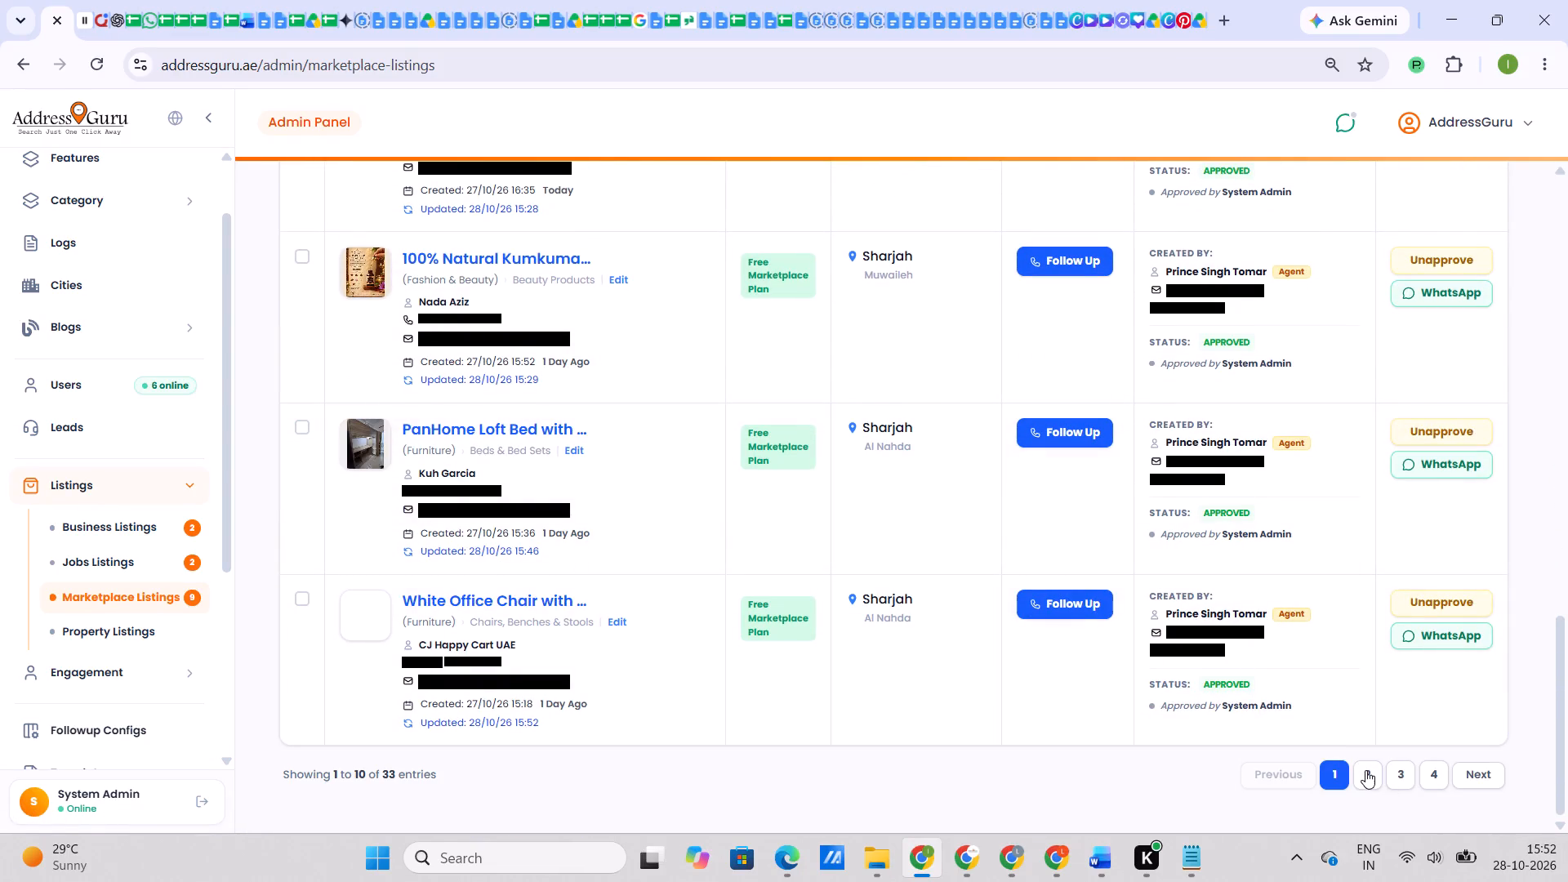
Check the approved marketplace listings on the second page of results.
click(1365, 770)
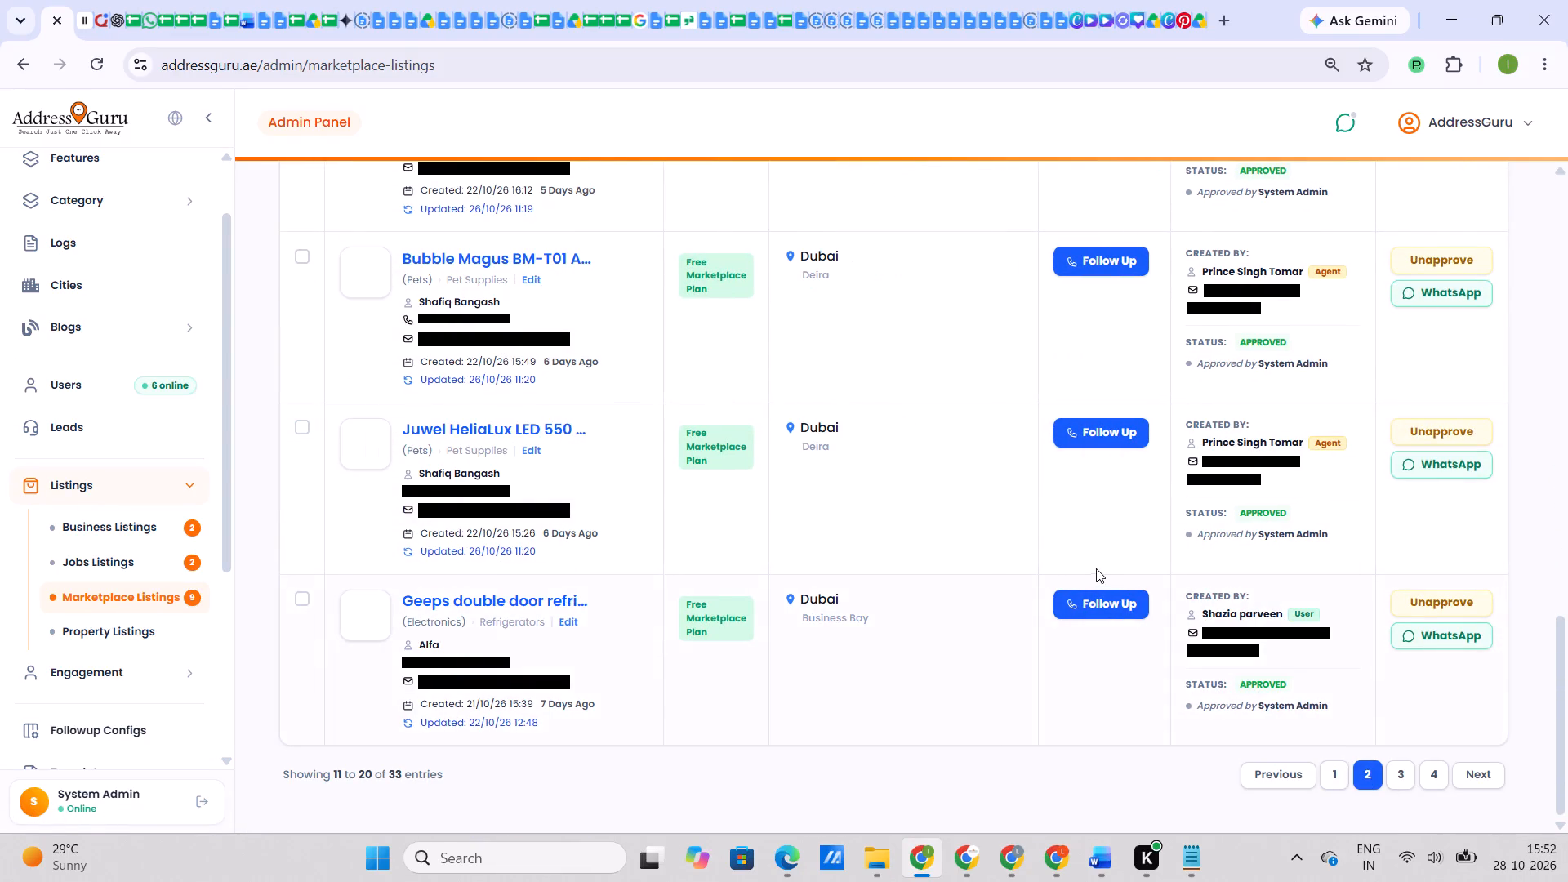
scroll(1094, 568, up, 9)
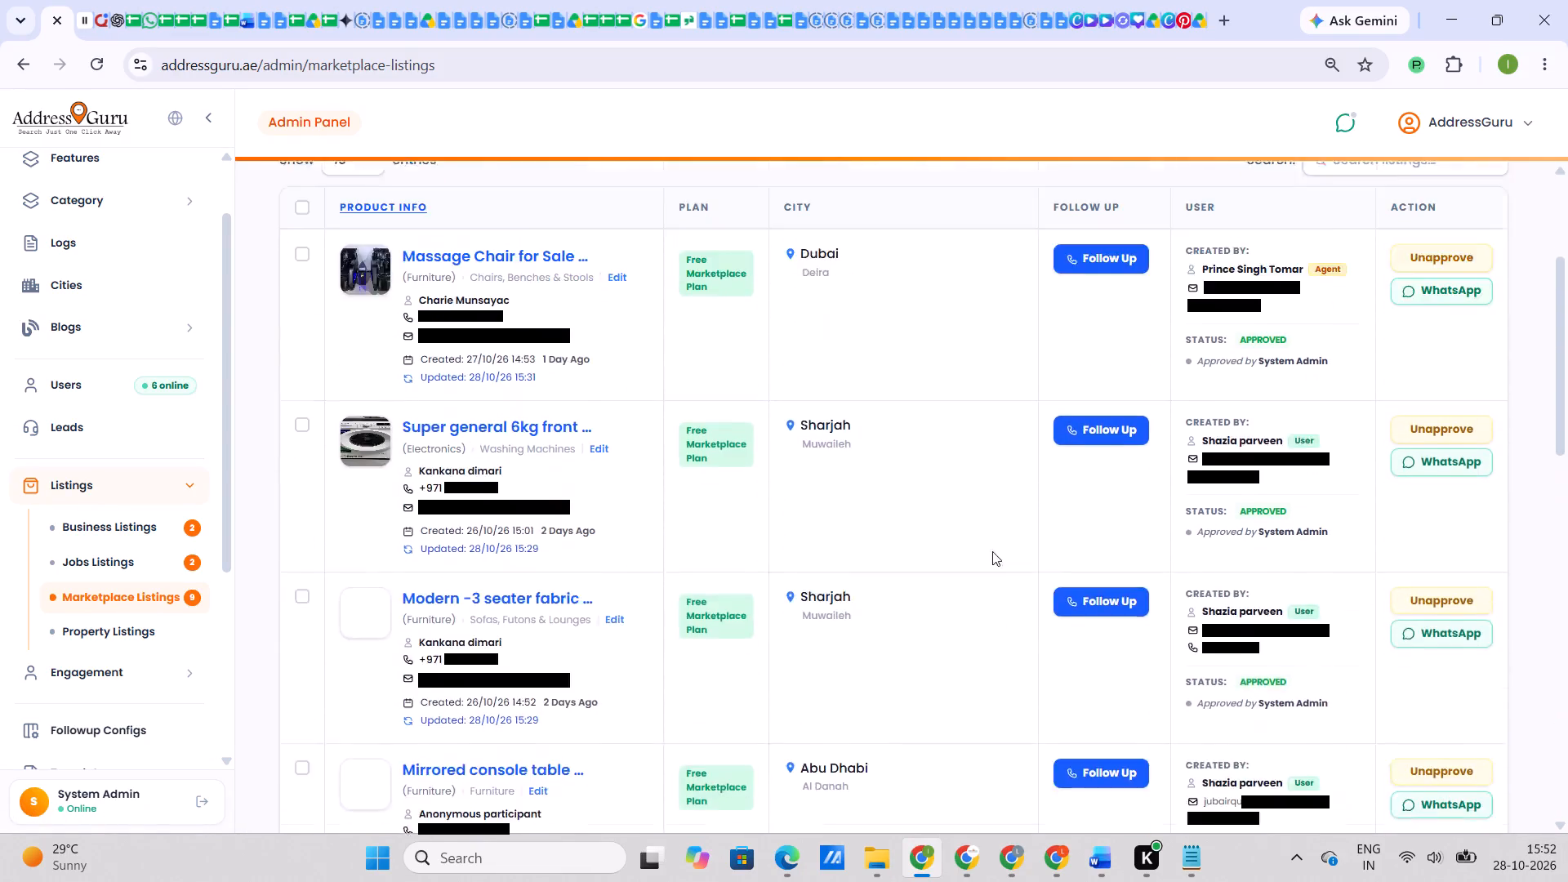
Return to the pending marketplace listings for all roles and review the entries' categories, plans, cities and creators.
click(303, 316)
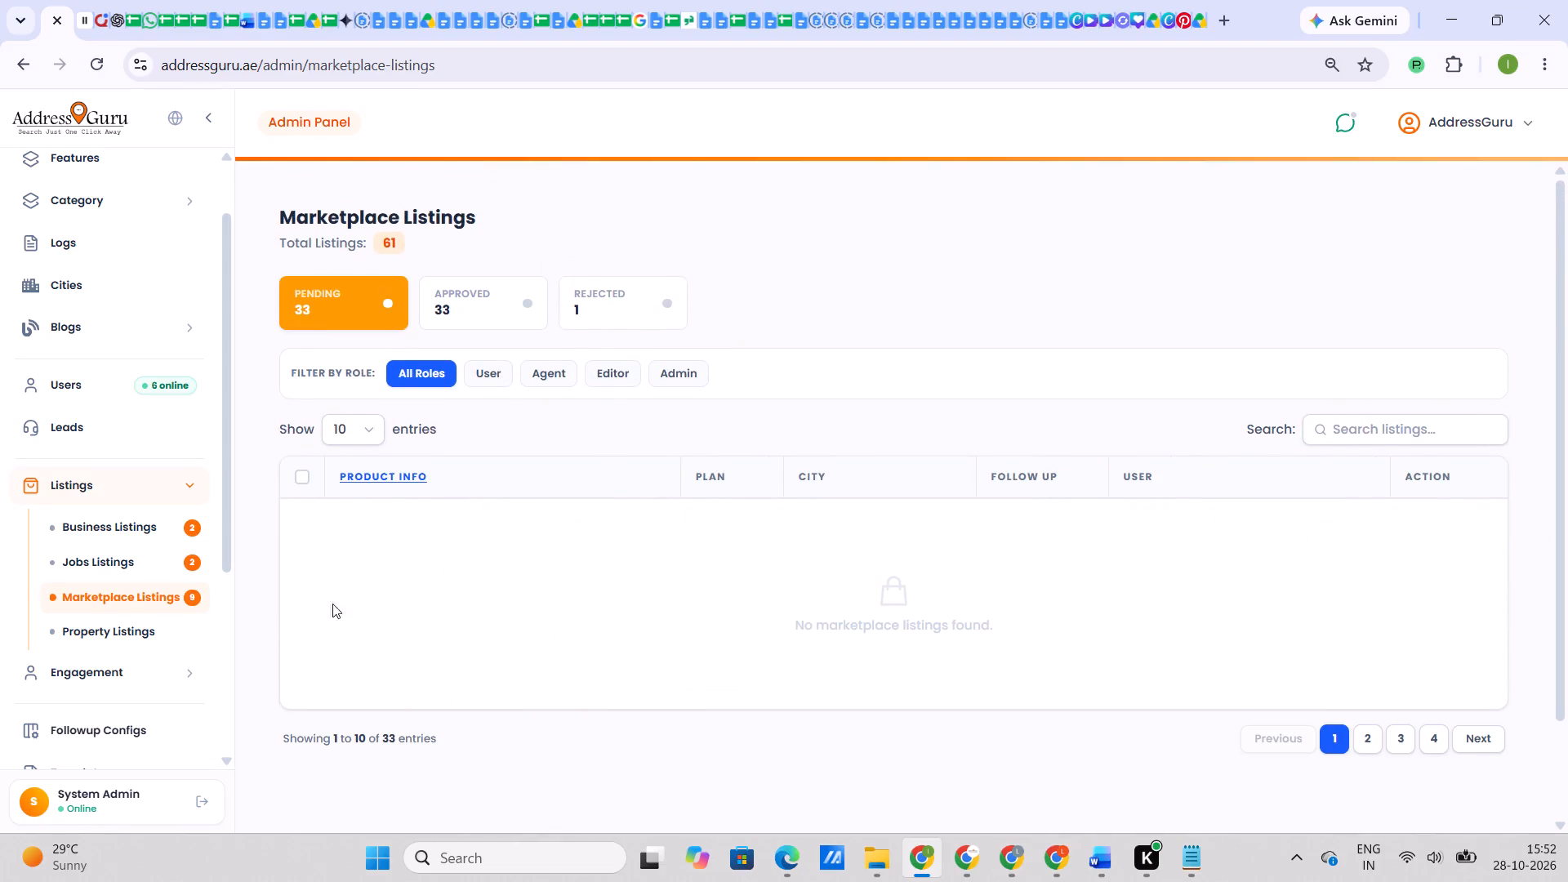
click(497, 321)
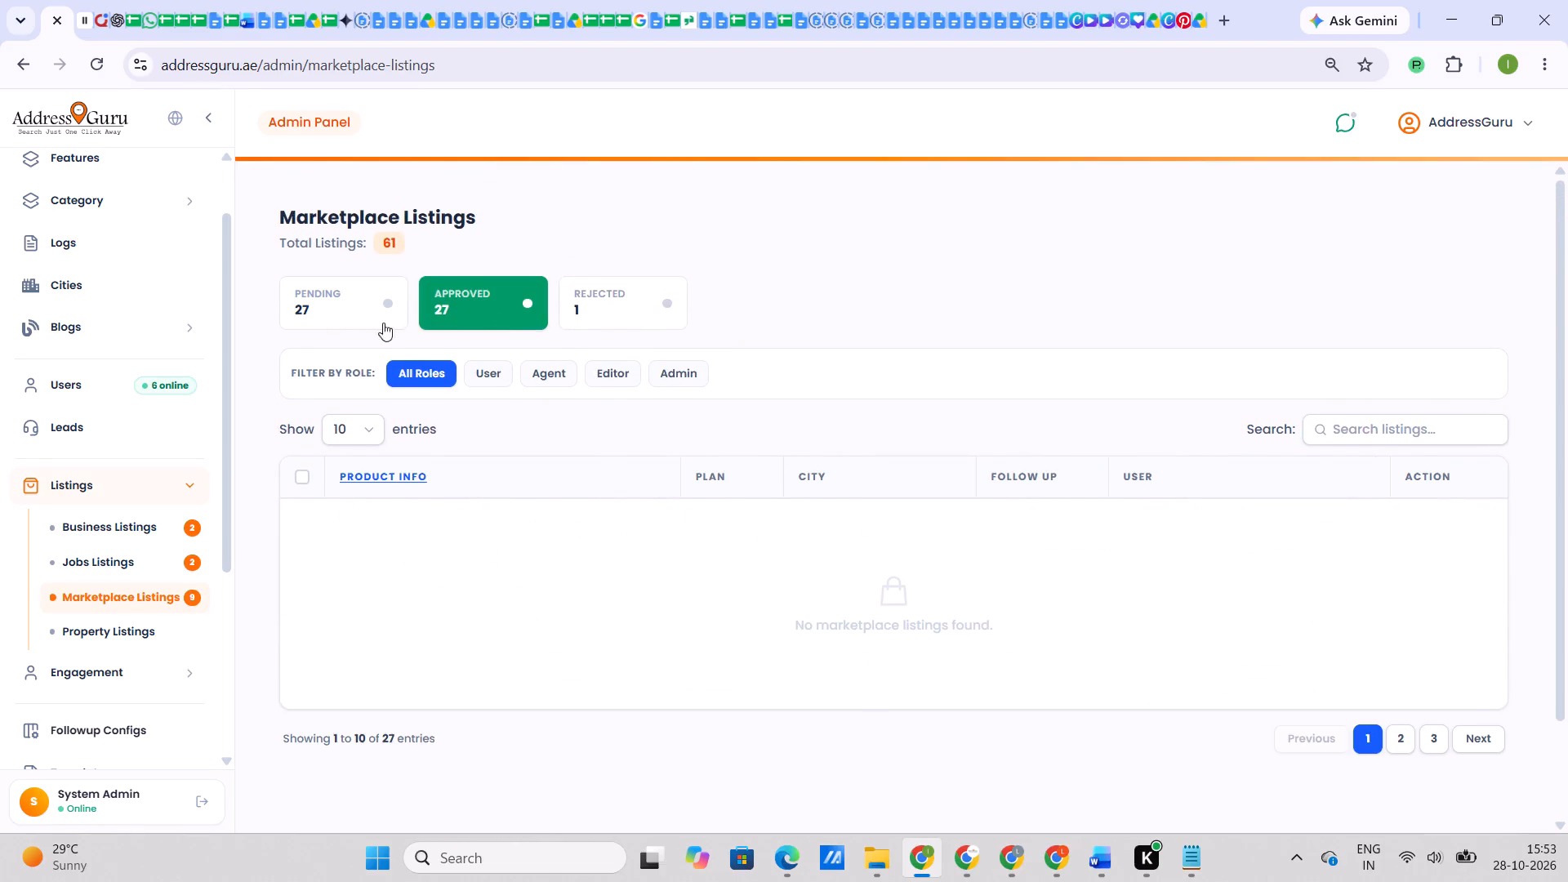
click(299, 313)
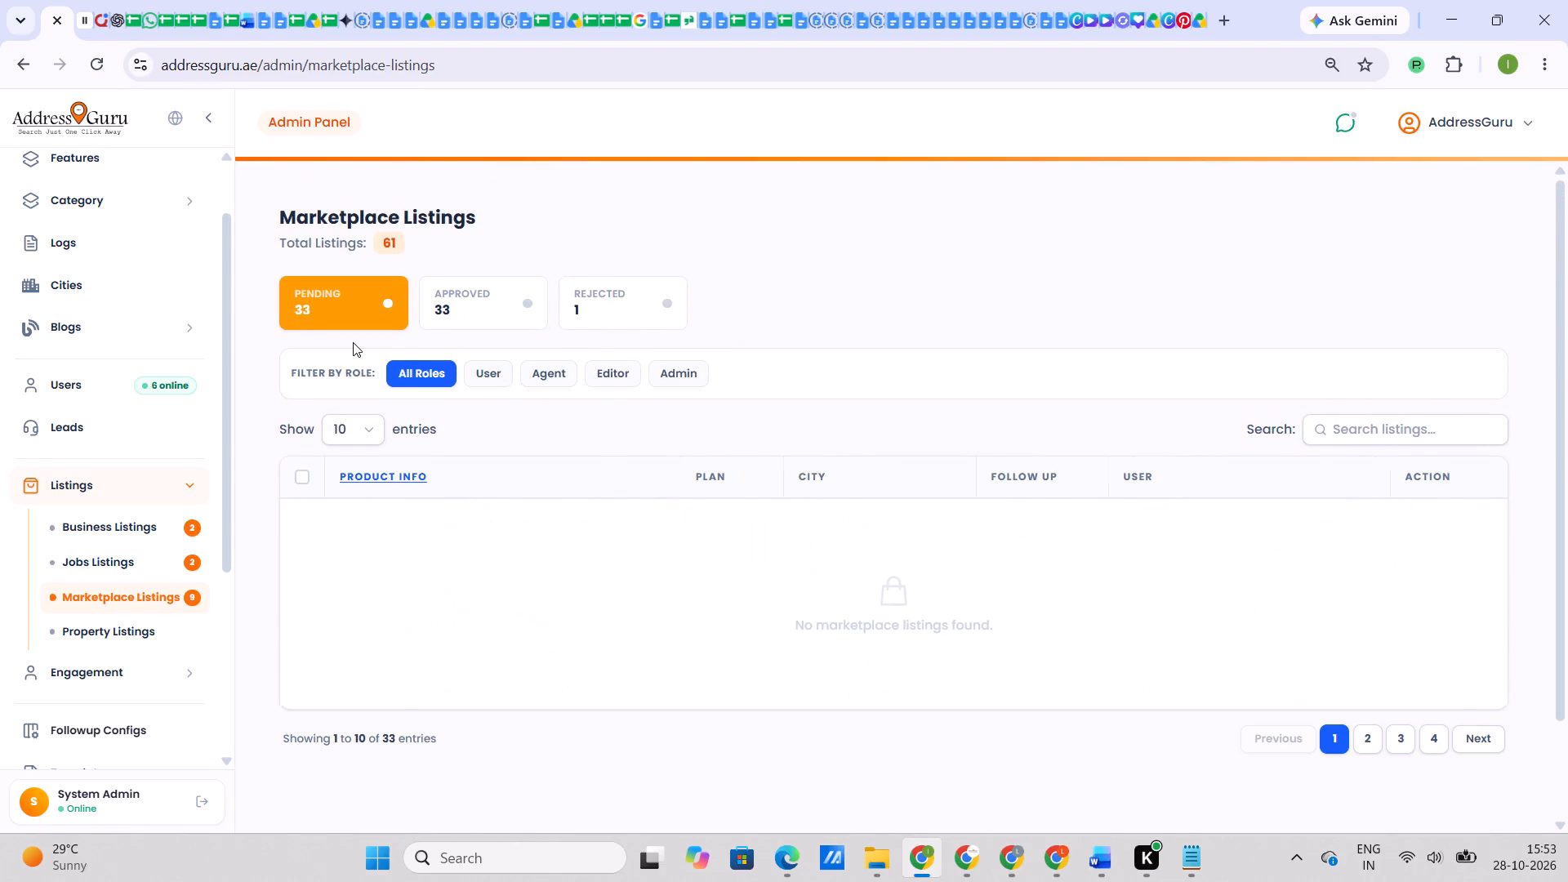
click(900, 318)
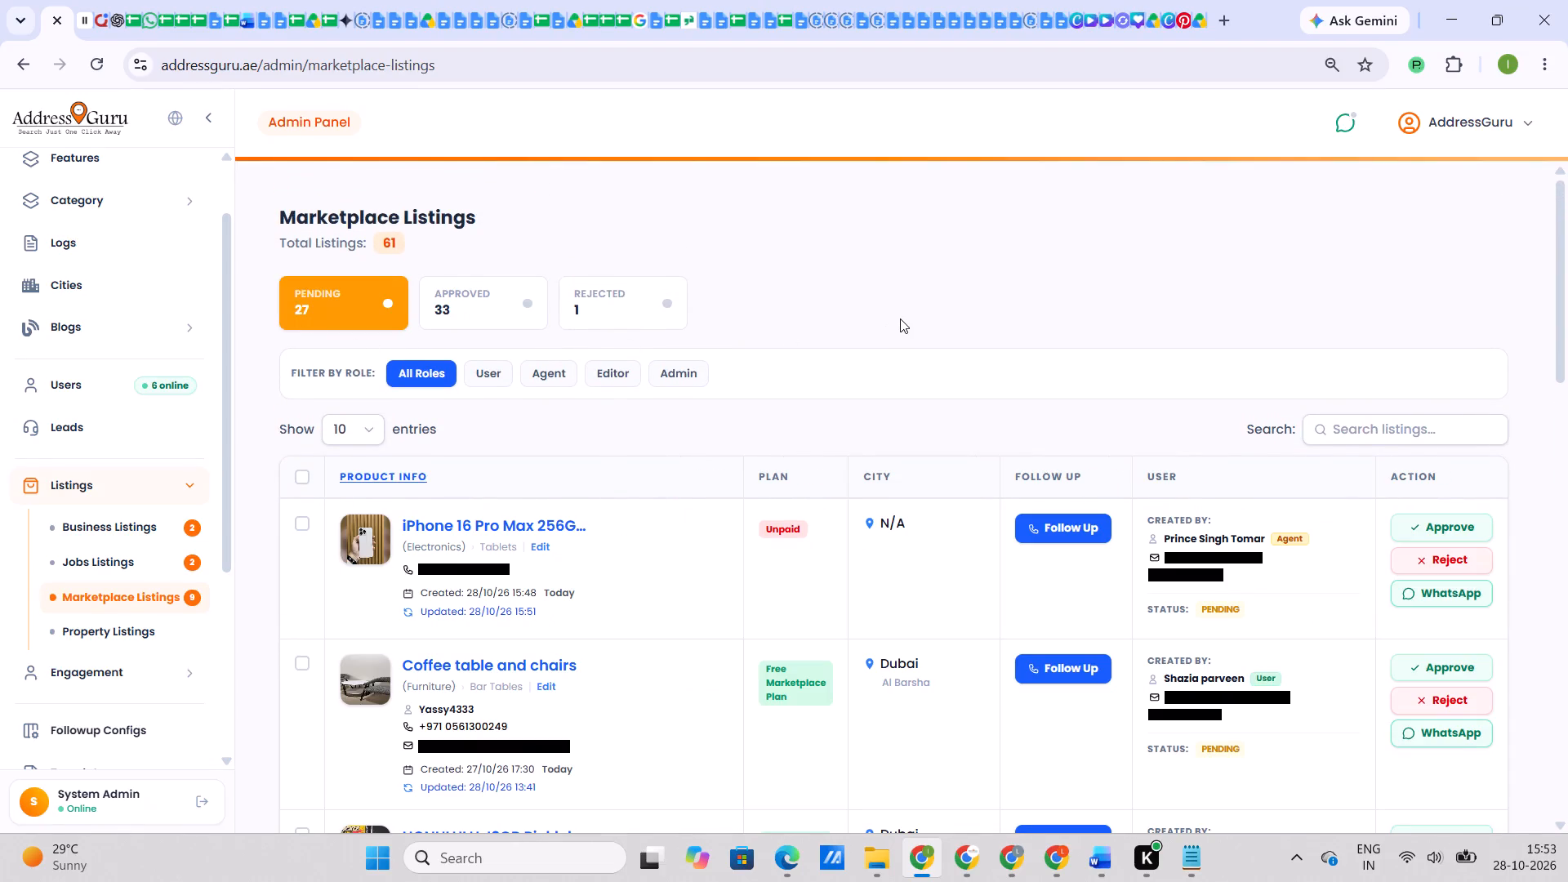
scroll(901, 318, down, 2)
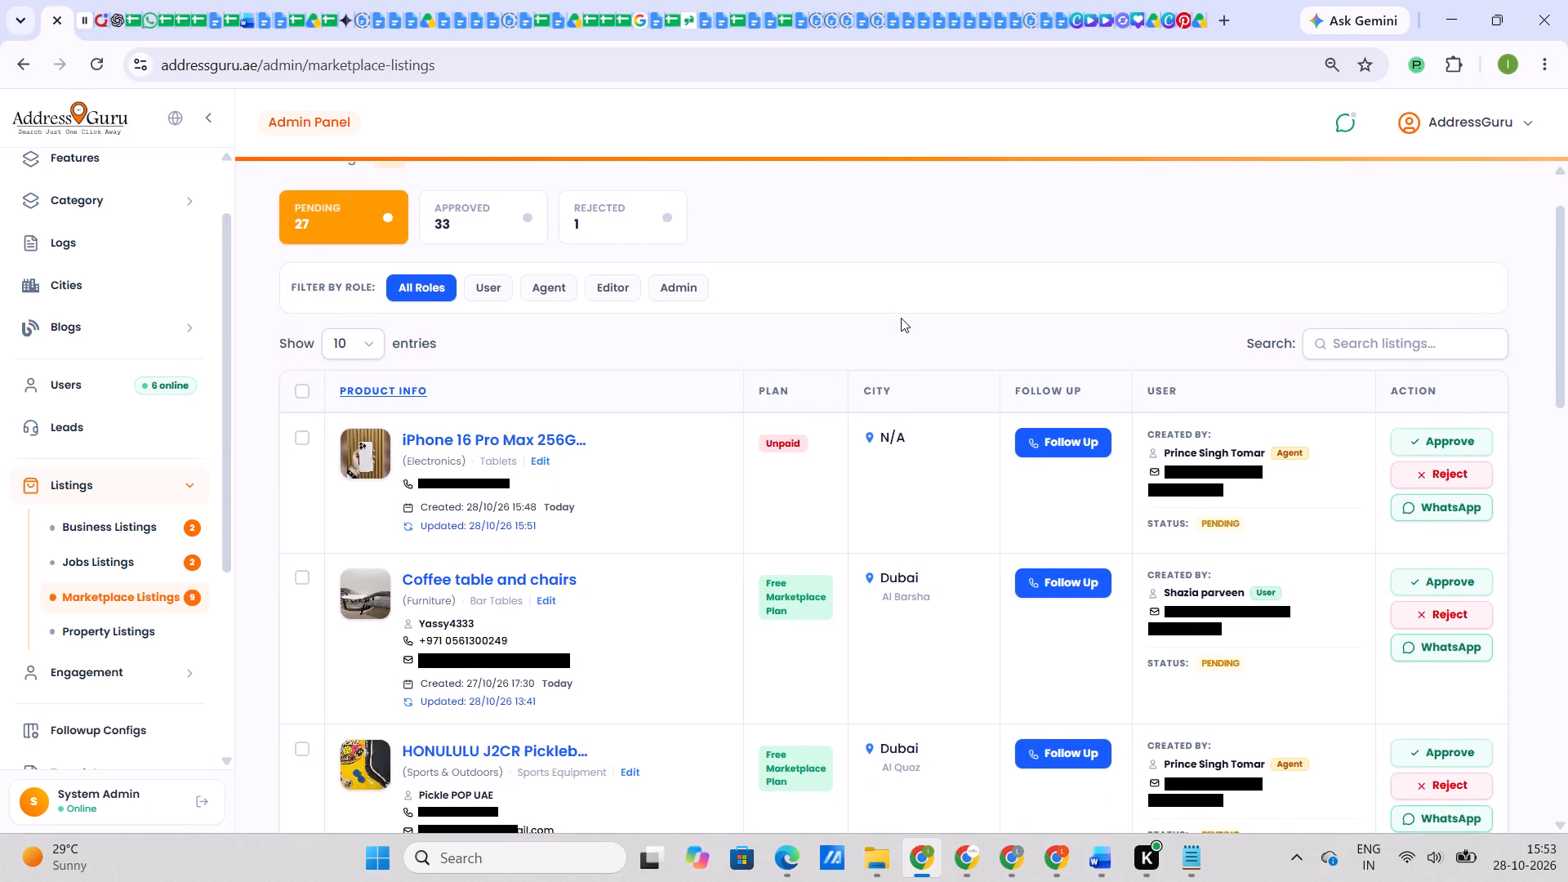
scroll(901, 318, down, 3)
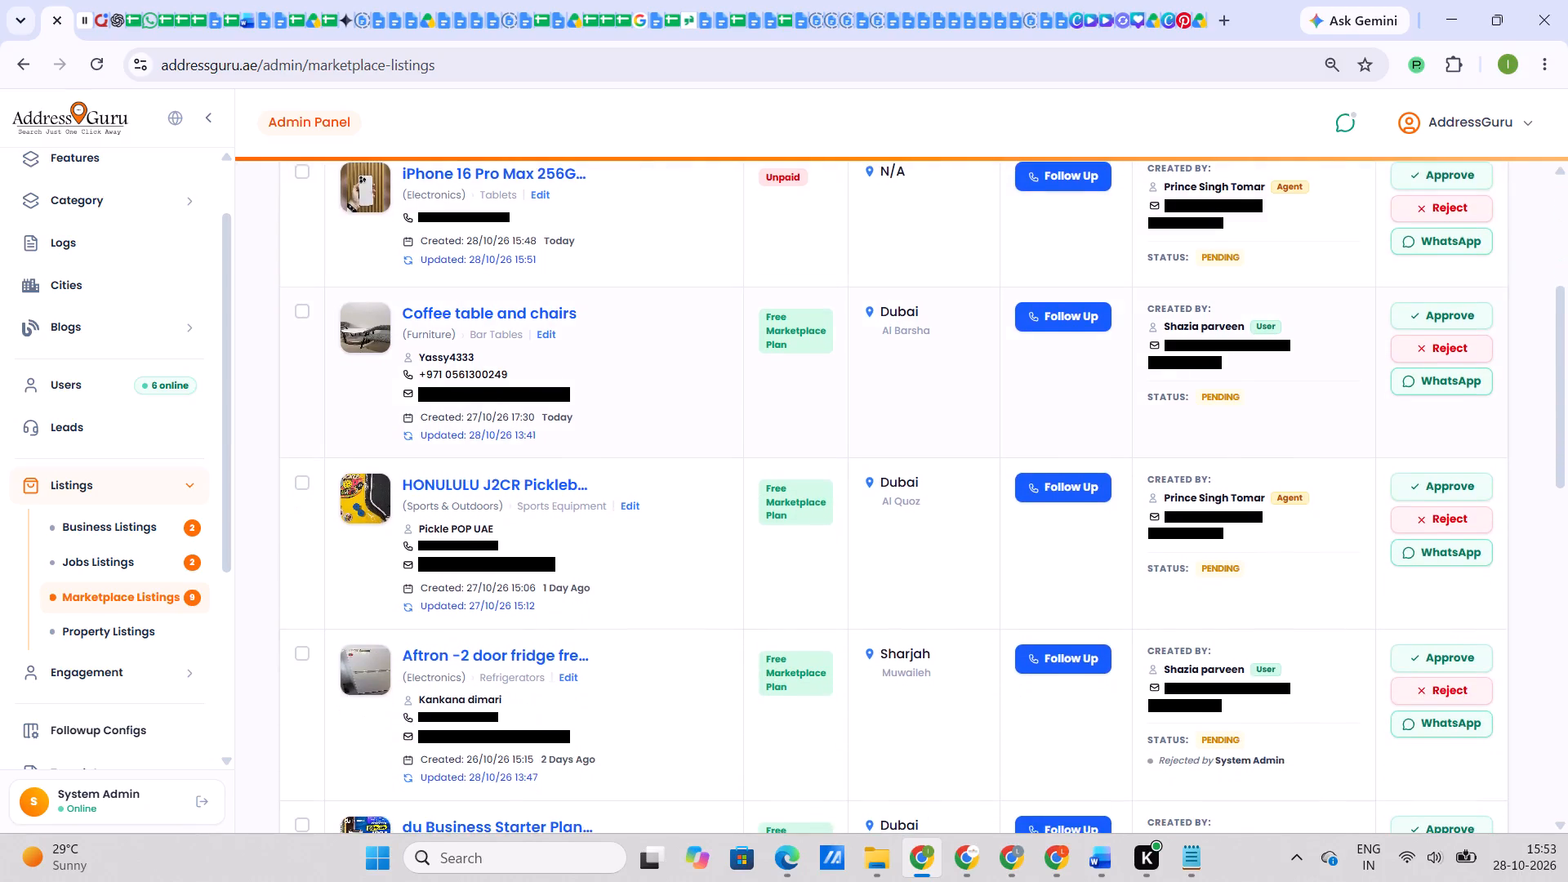
scroll(901, 318, down, 1)
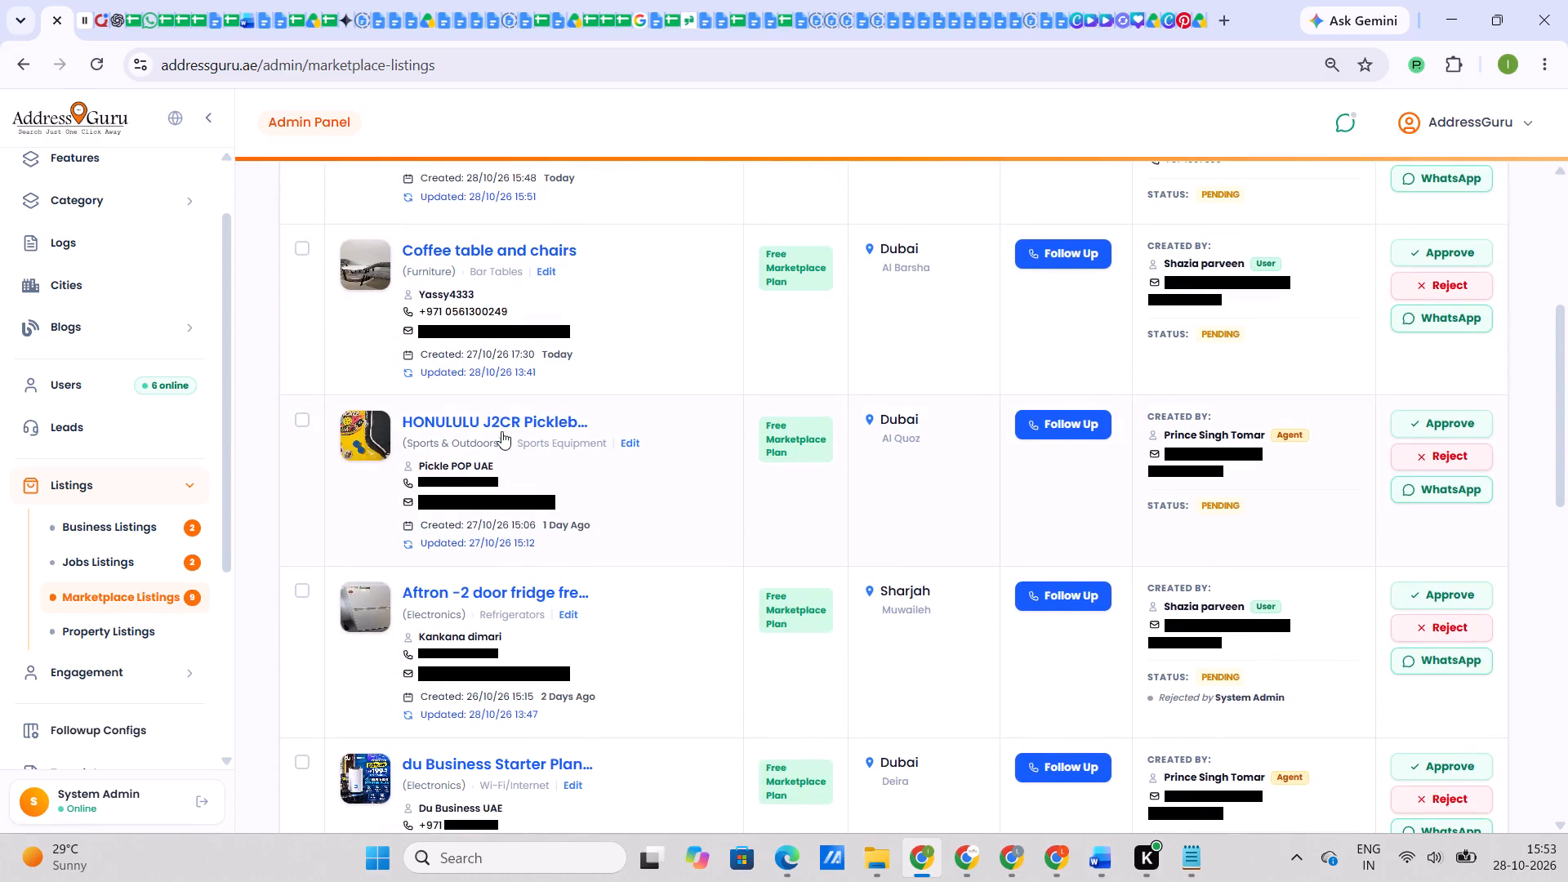
Open the preview of the HONULULU J2CR Pickleball Paddle listing and examine its photos, key details, description and location.
click(511, 425)
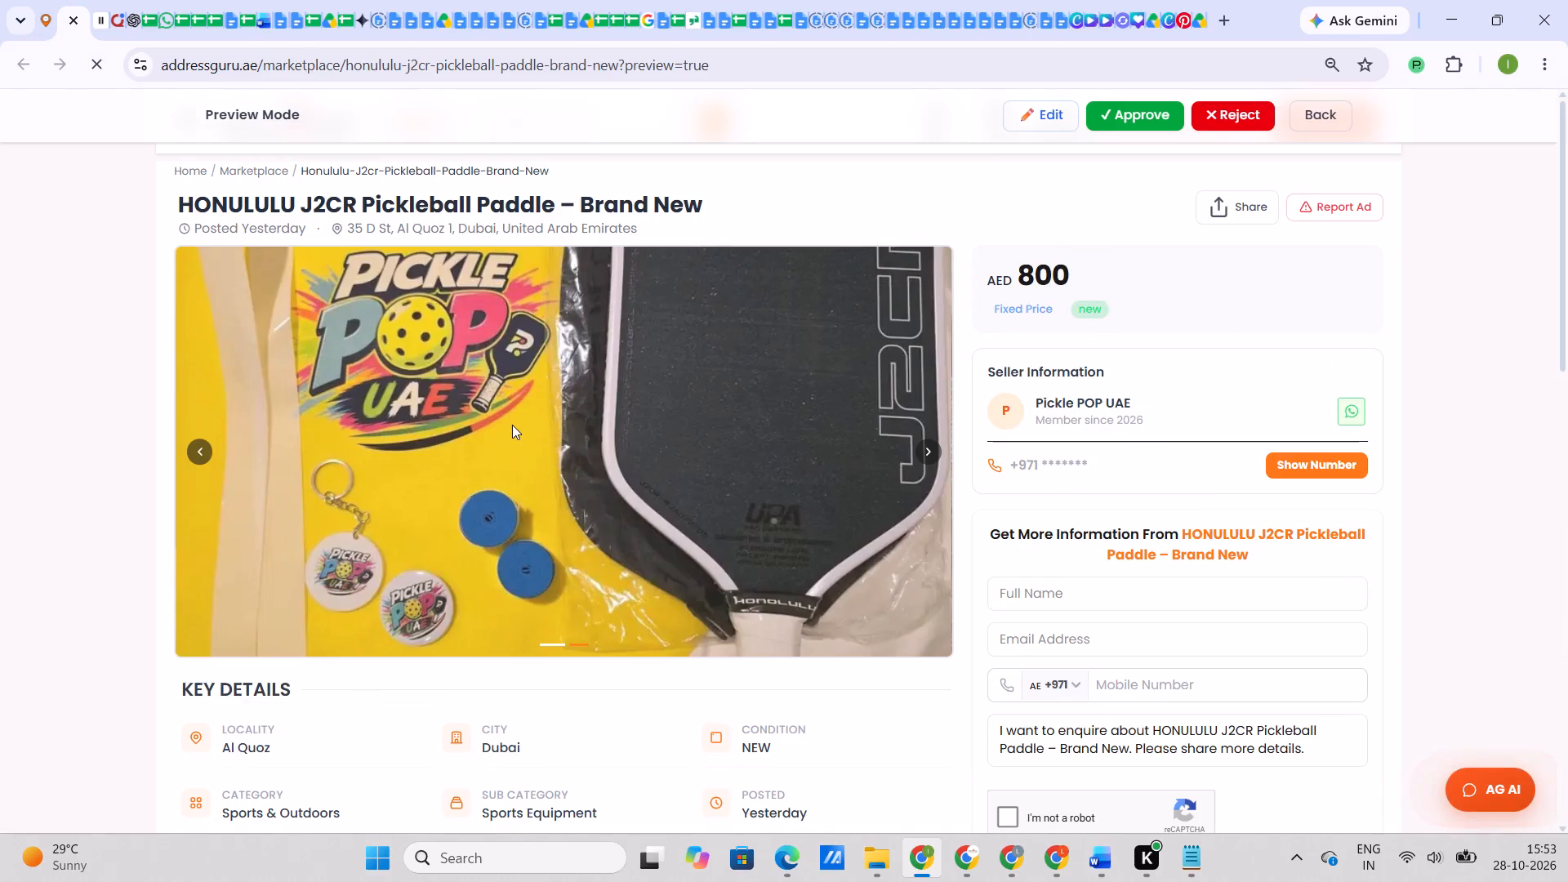
scroll(512, 425, down, 1)
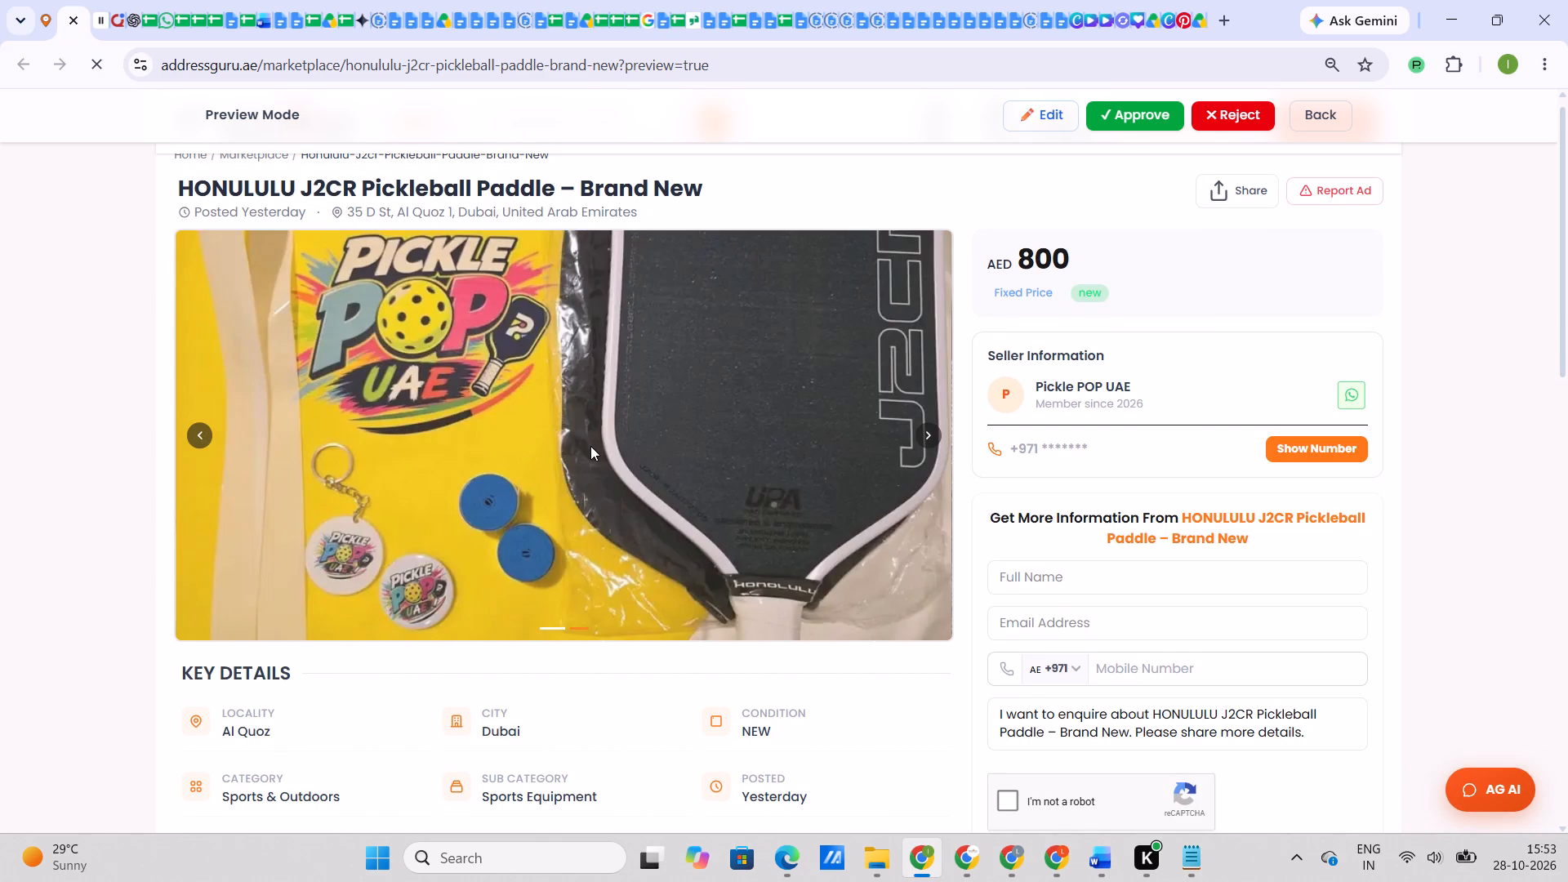
scroll(560, 483, down, 2)
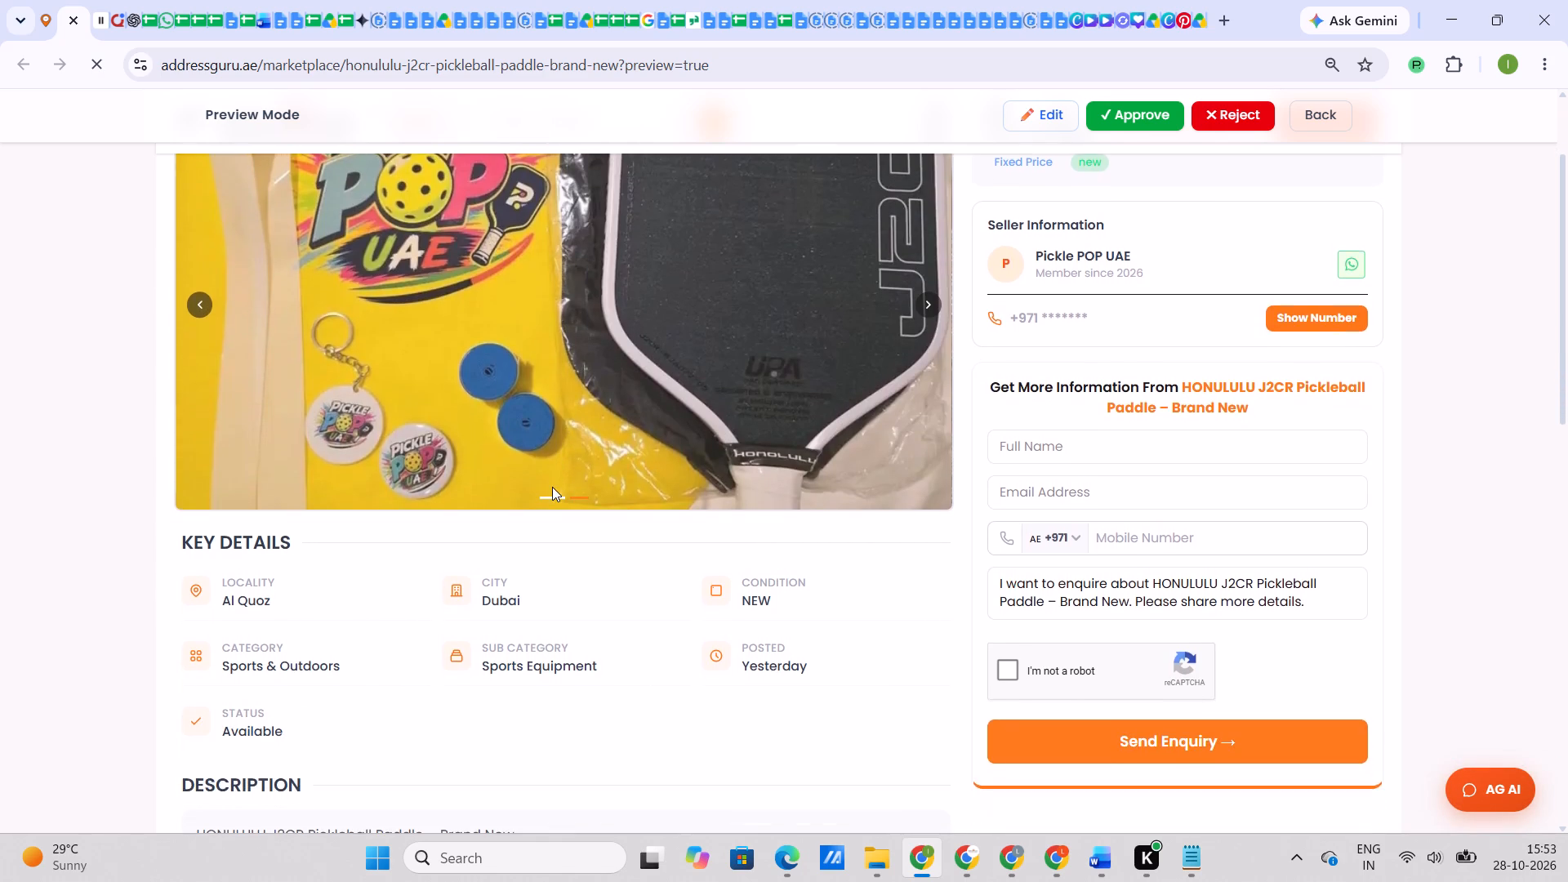
scroll(552, 487, down, 4)
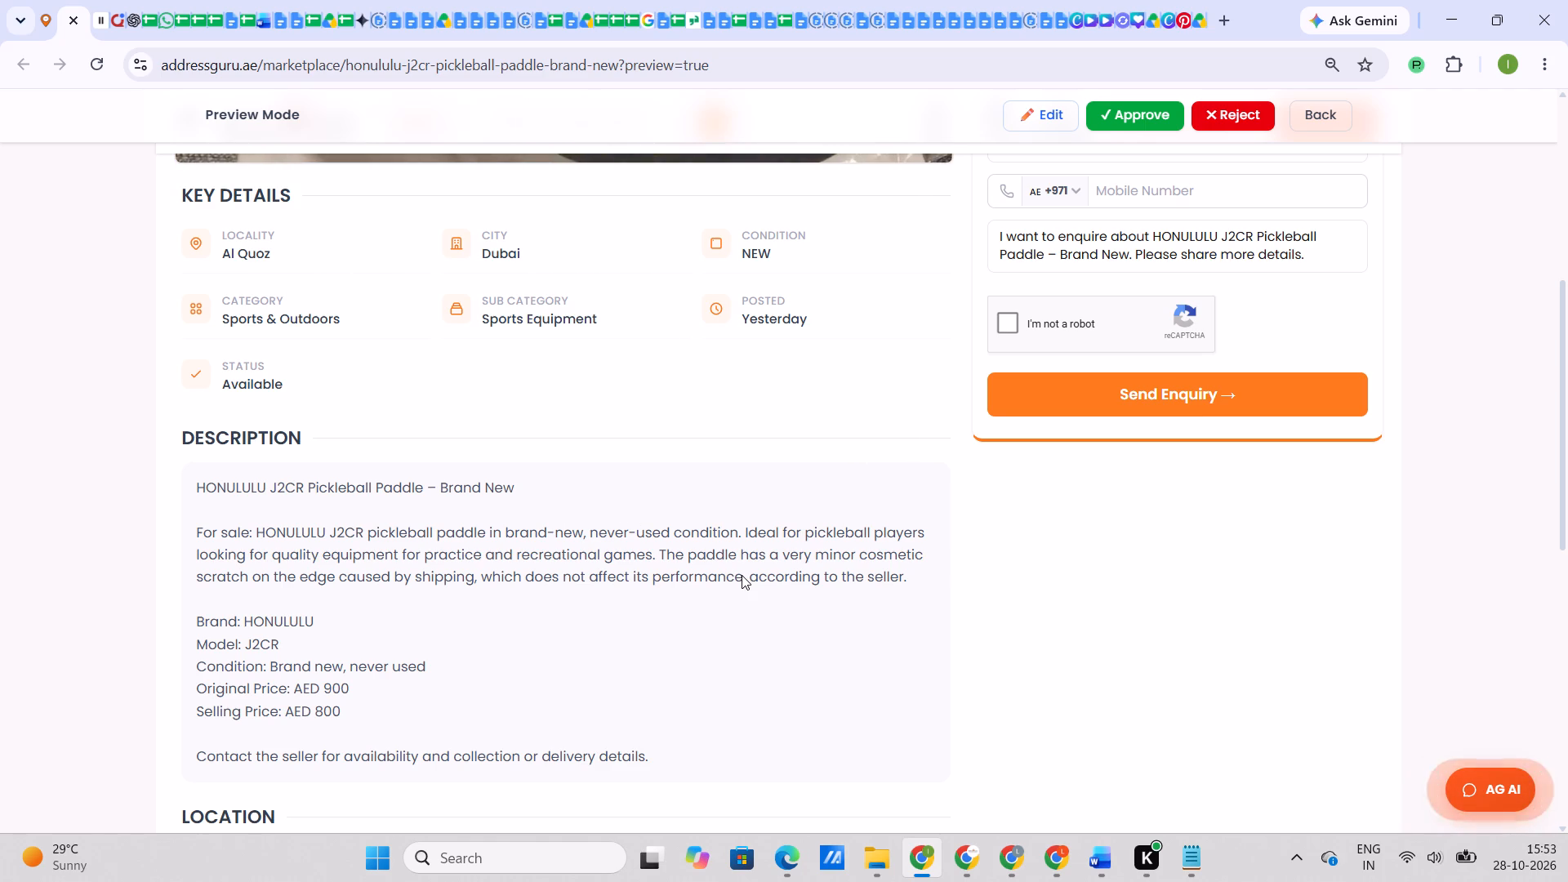
scroll(742, 575, up, 2)
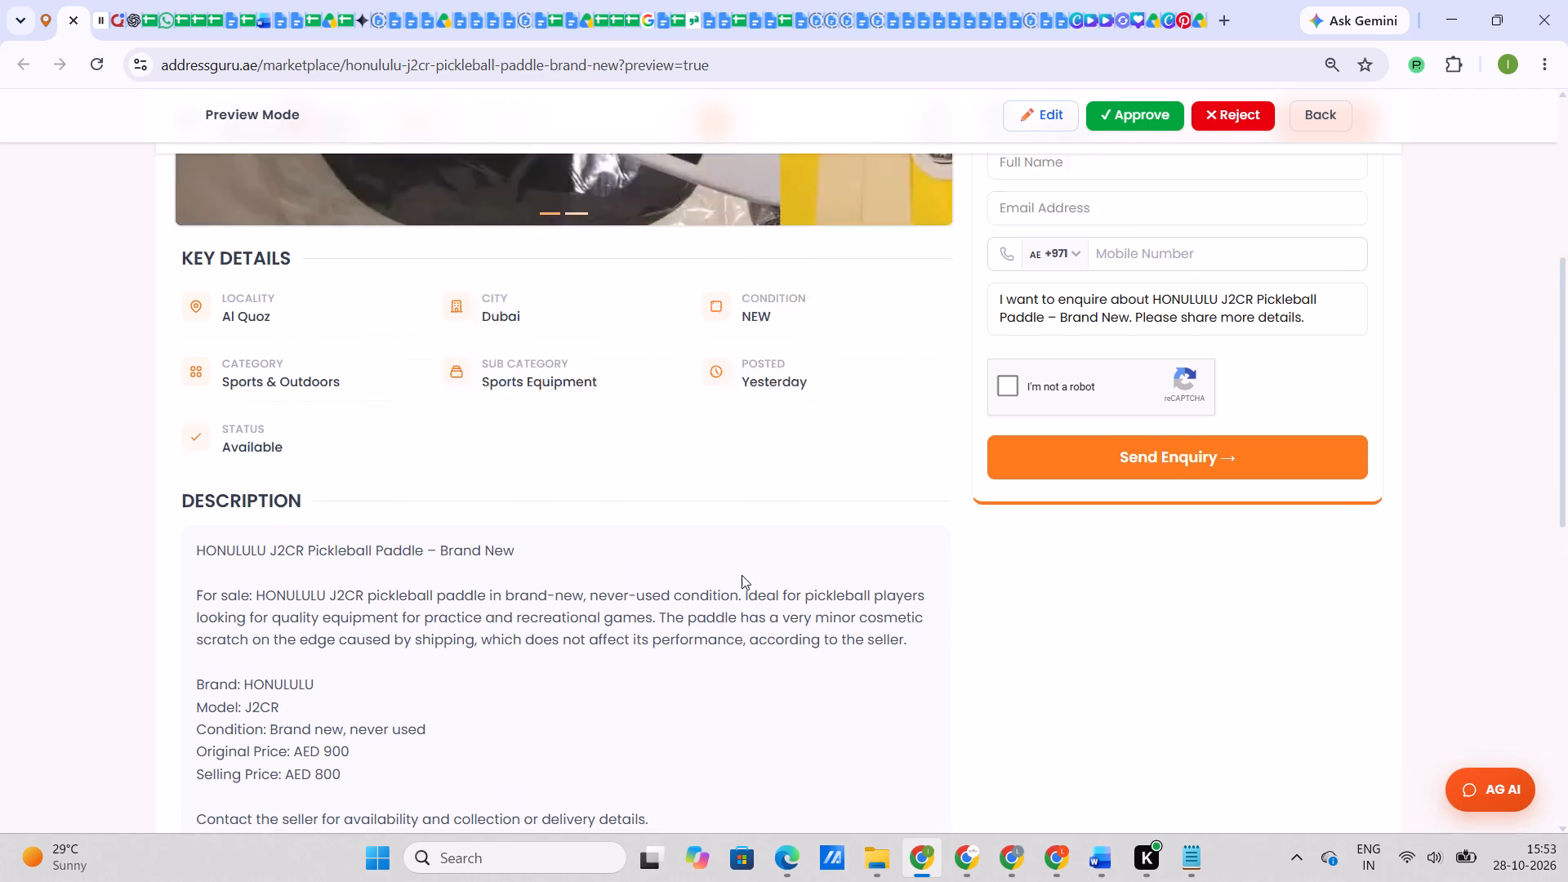
scroll(742, 575, up, 1)
scroll(742, 575, down, 2)
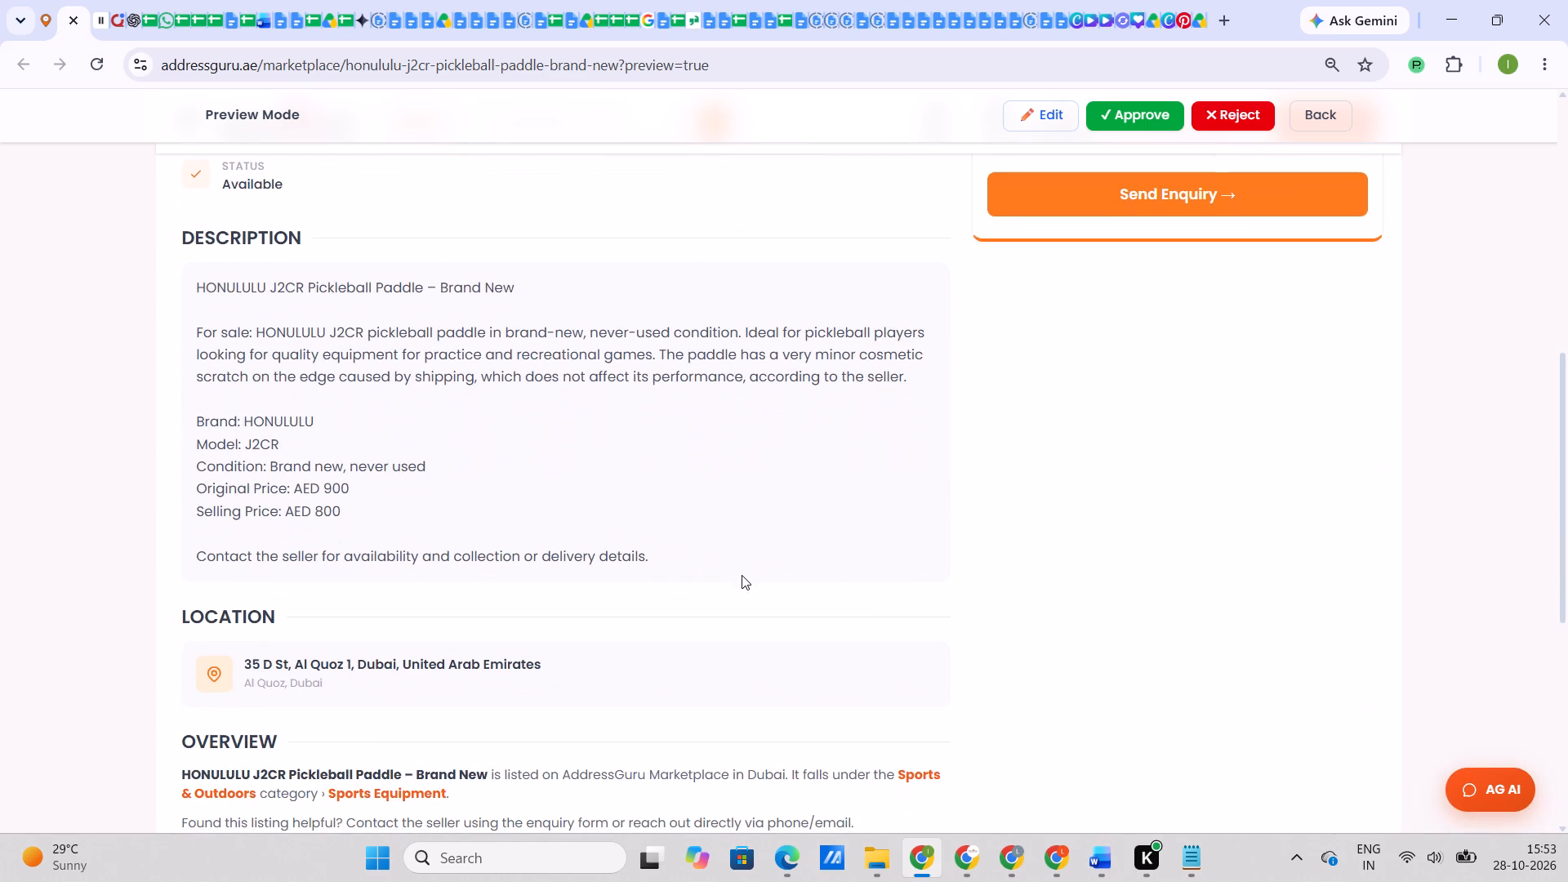
scroll(742, 575, down, 2)
scroll(742, 575, up, 7)
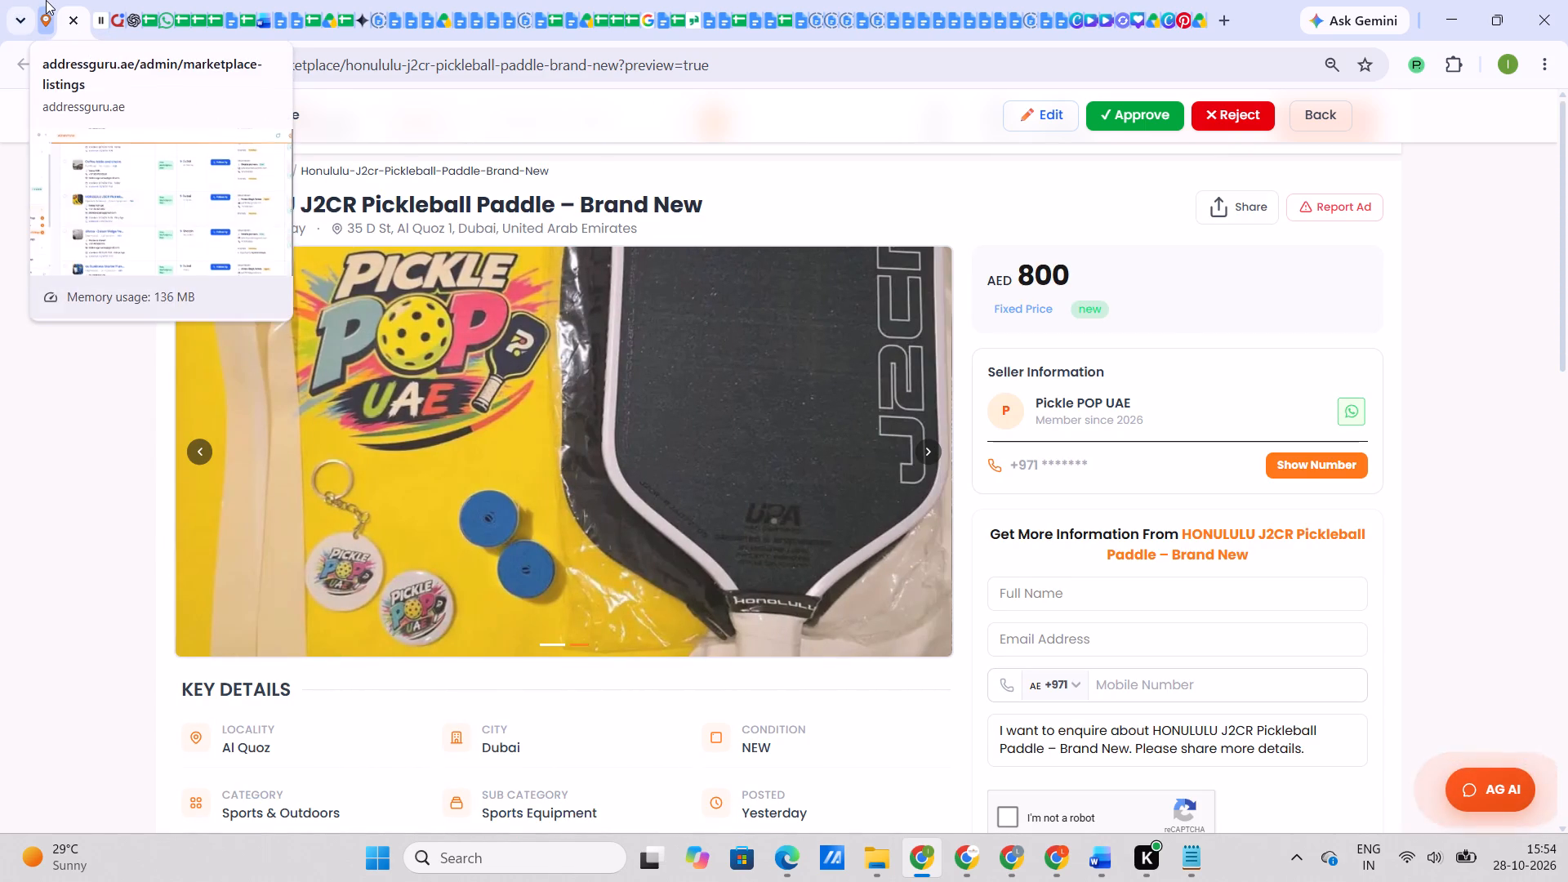
Open the HONULULU J2CR paddle listing for editing and delete the Original Price and Selling Price lines from its description.
click(46, 0)
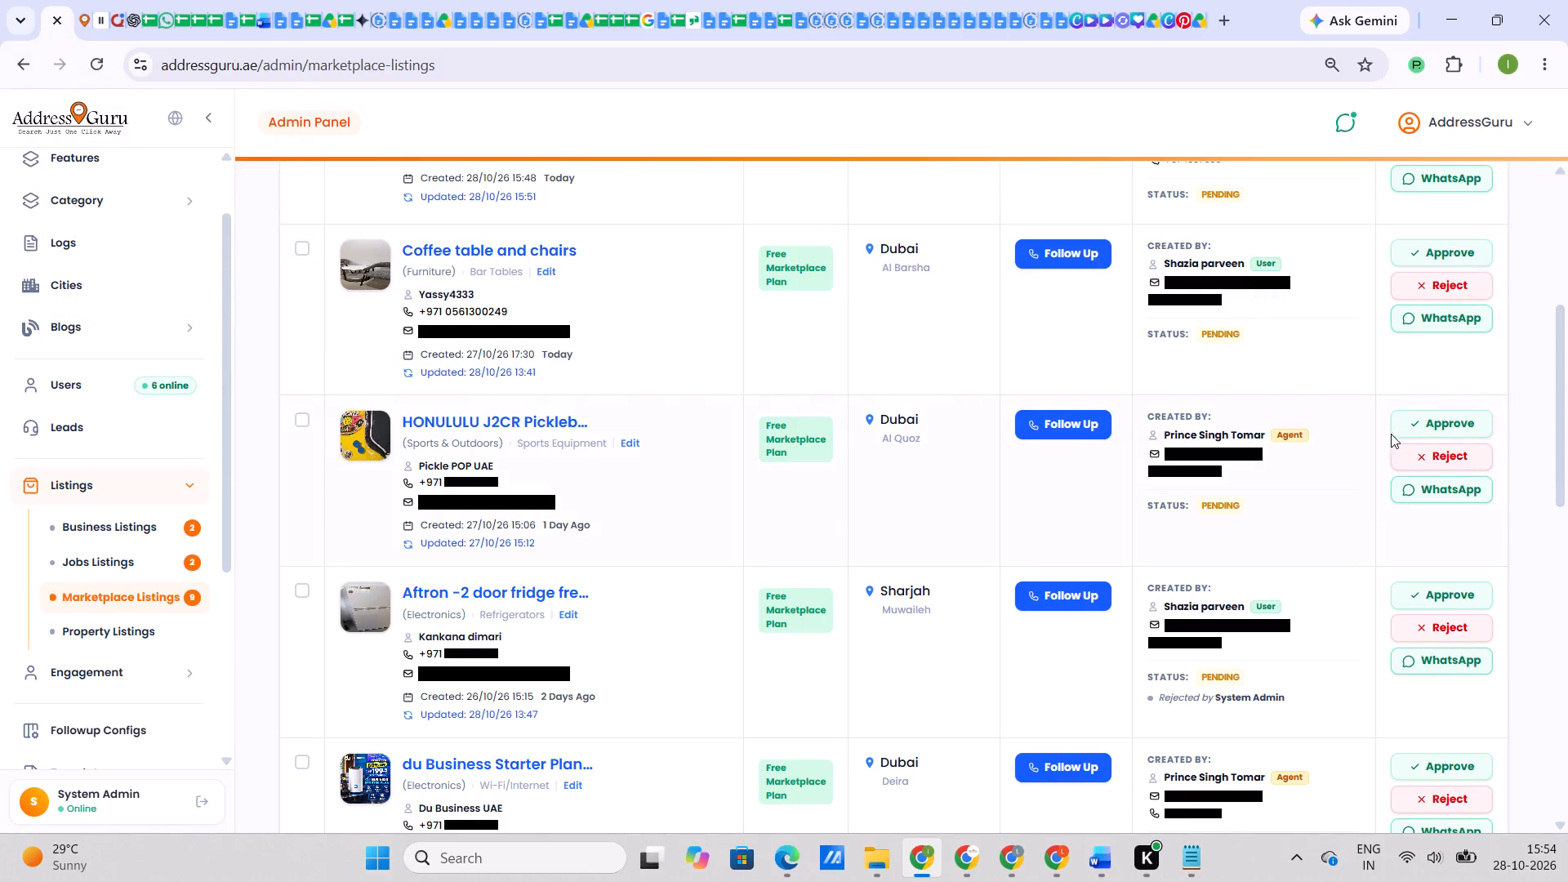
click(622, 440)
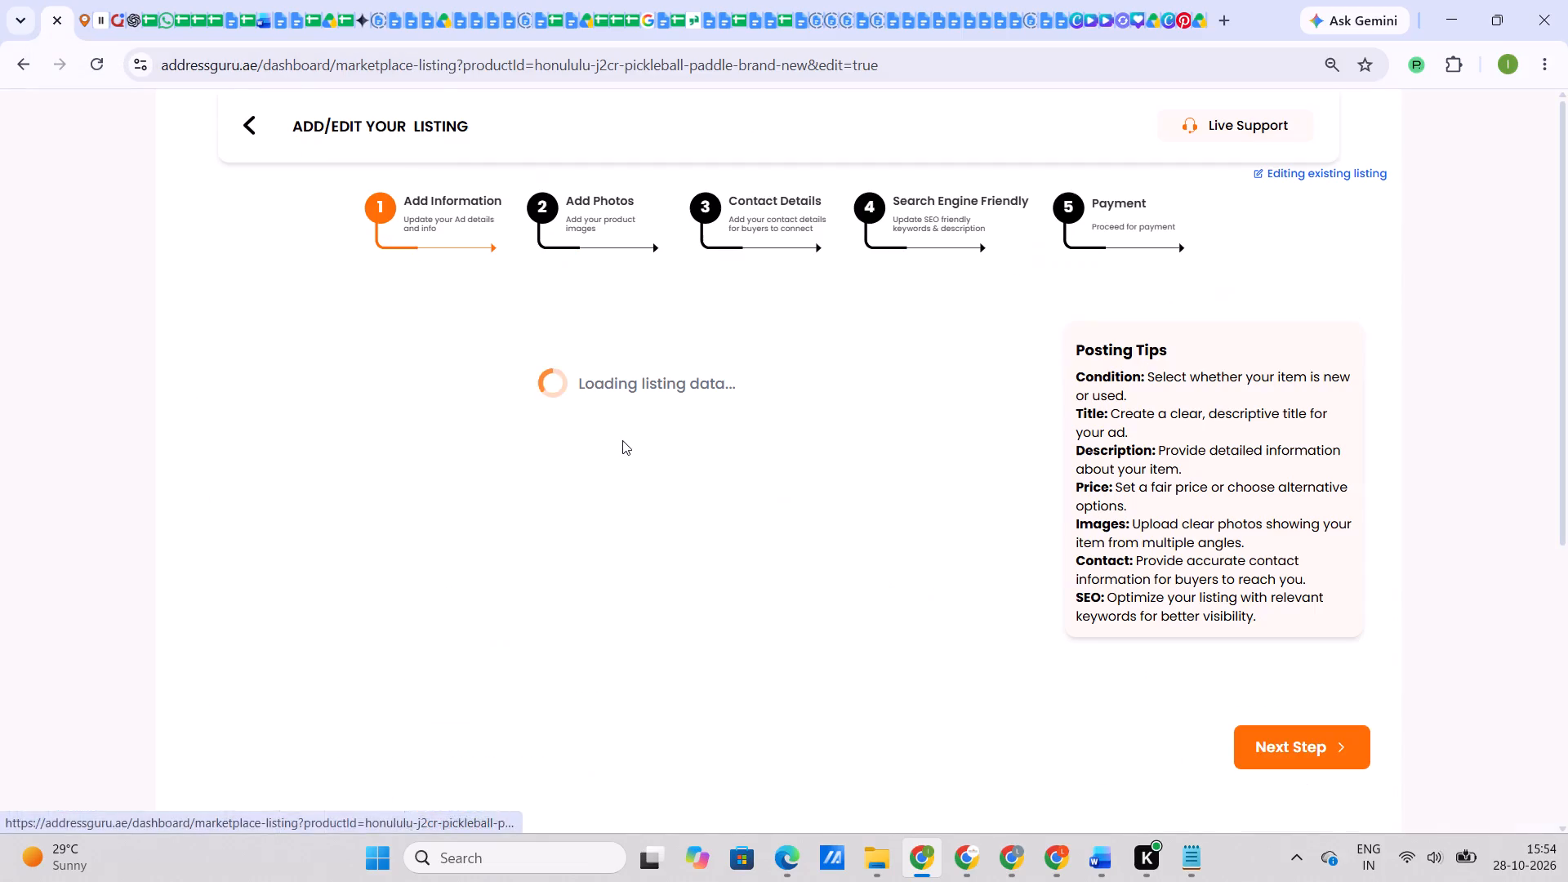
scroll(572, 575, down, 5)
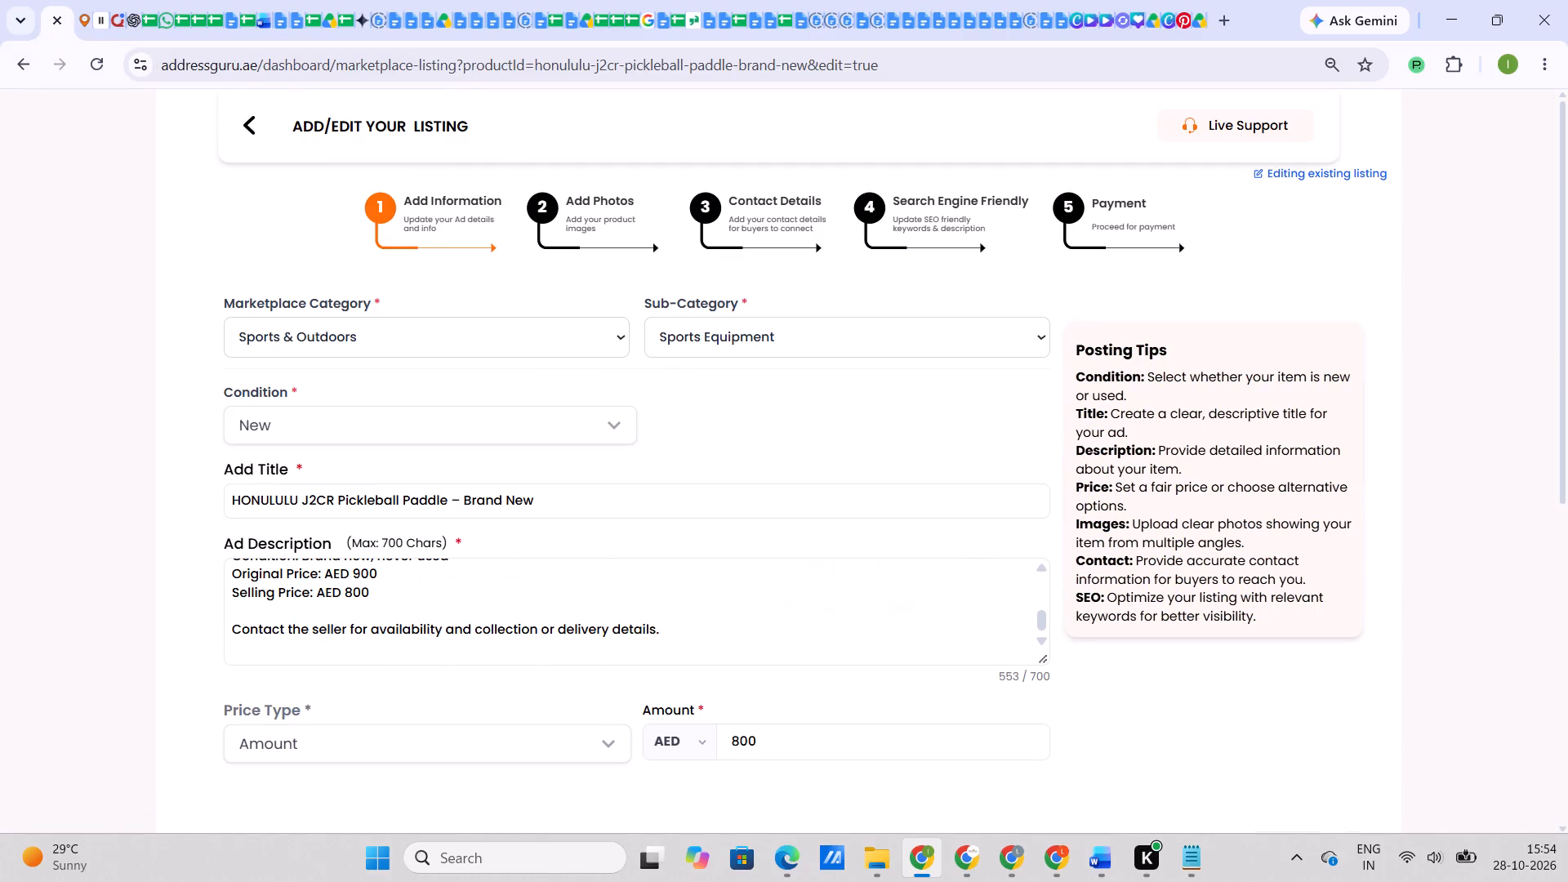
drag(387, 601, 201, 577)
key(BackSpace)
key(BackSpace)
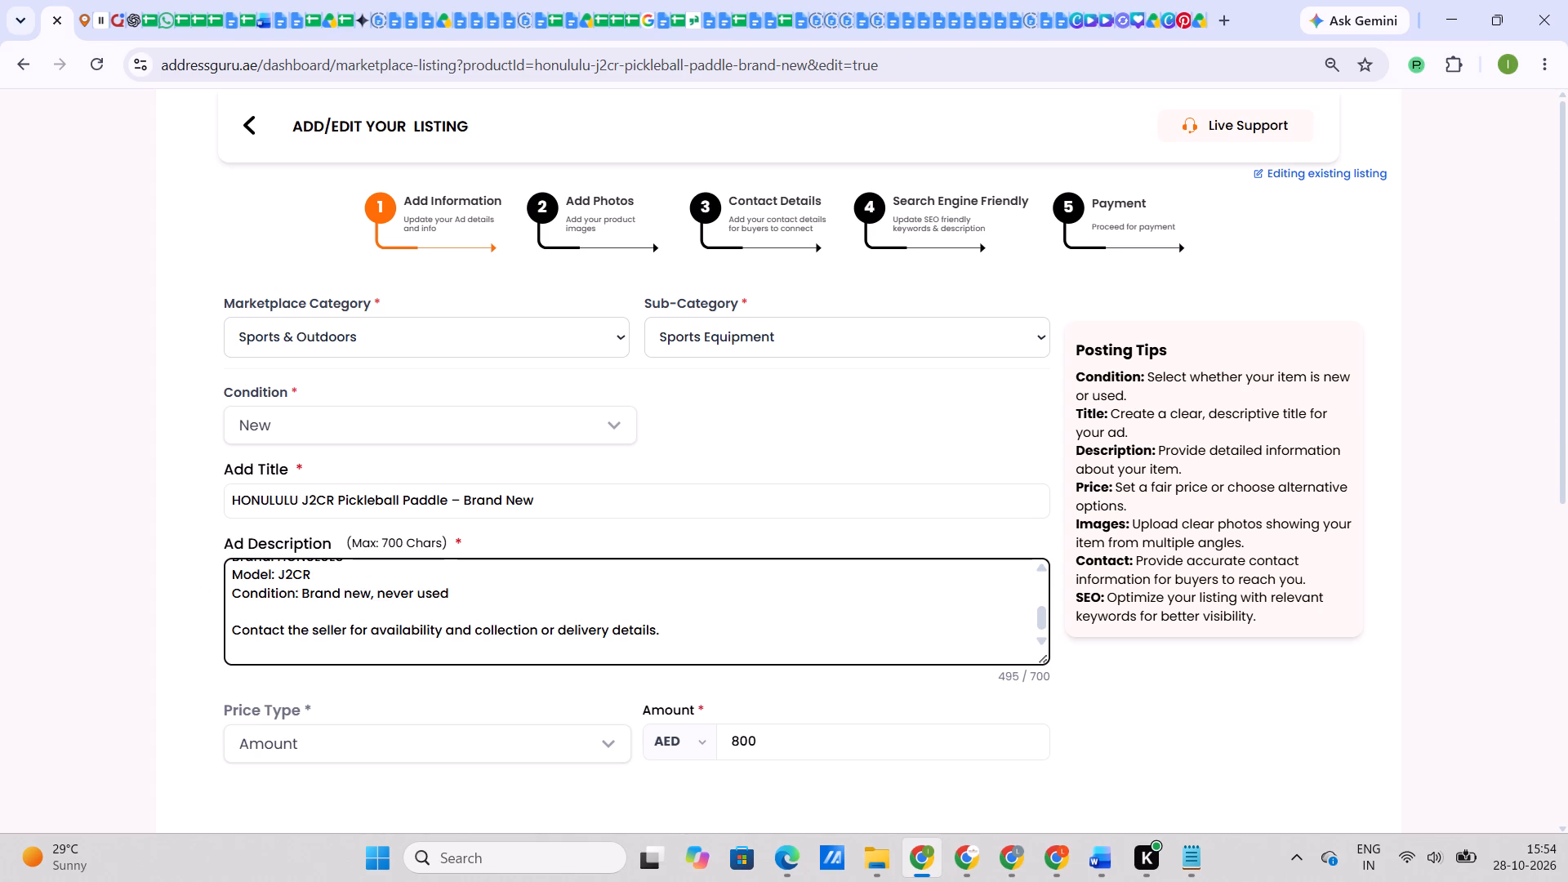
Delete the line "Condition: Brand new, never used" from the paddle listing's ad description.
scroll(200, 577, up, 3)
drag(462, 604, 405, 593)
drag(474, 586, 460, 590)
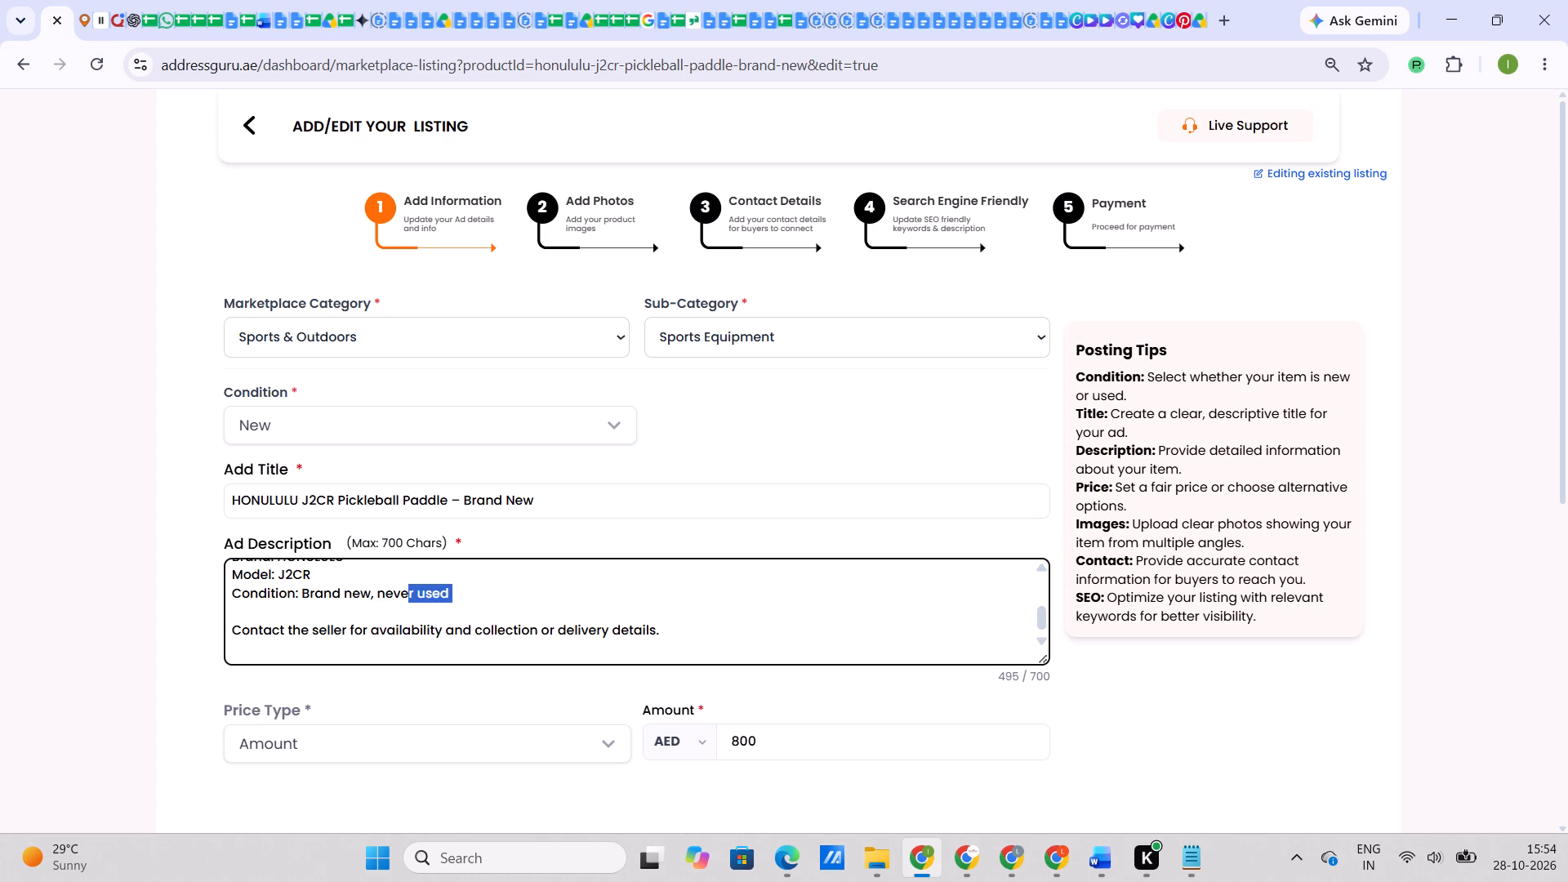
drag(465, 590, 301, 586)
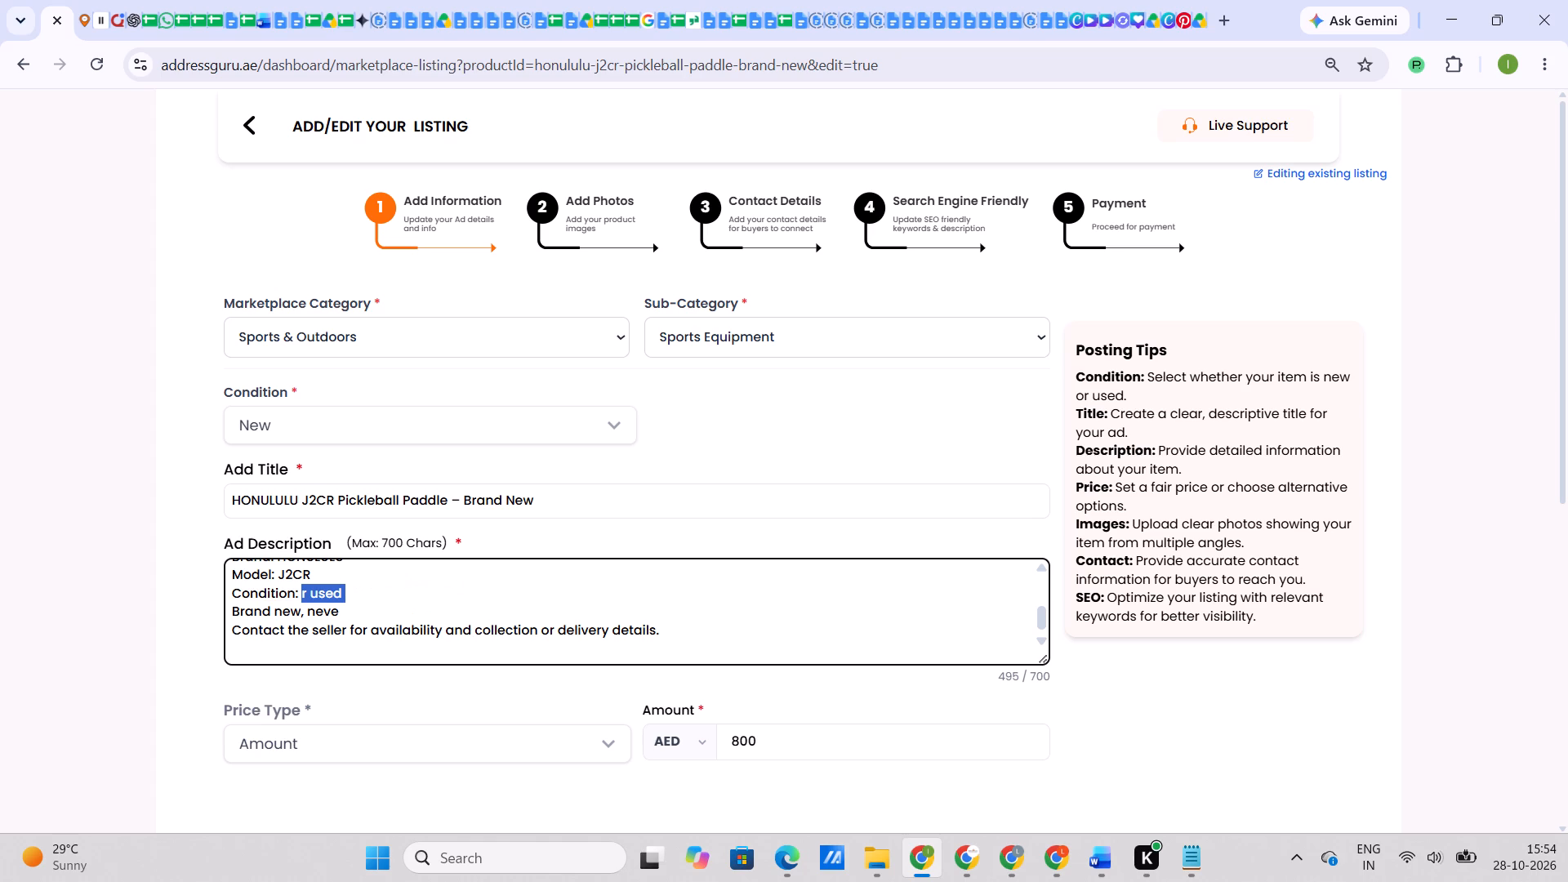
key(ctrl+z)
click(470, 595)
drag(470, 595, 185, 599)
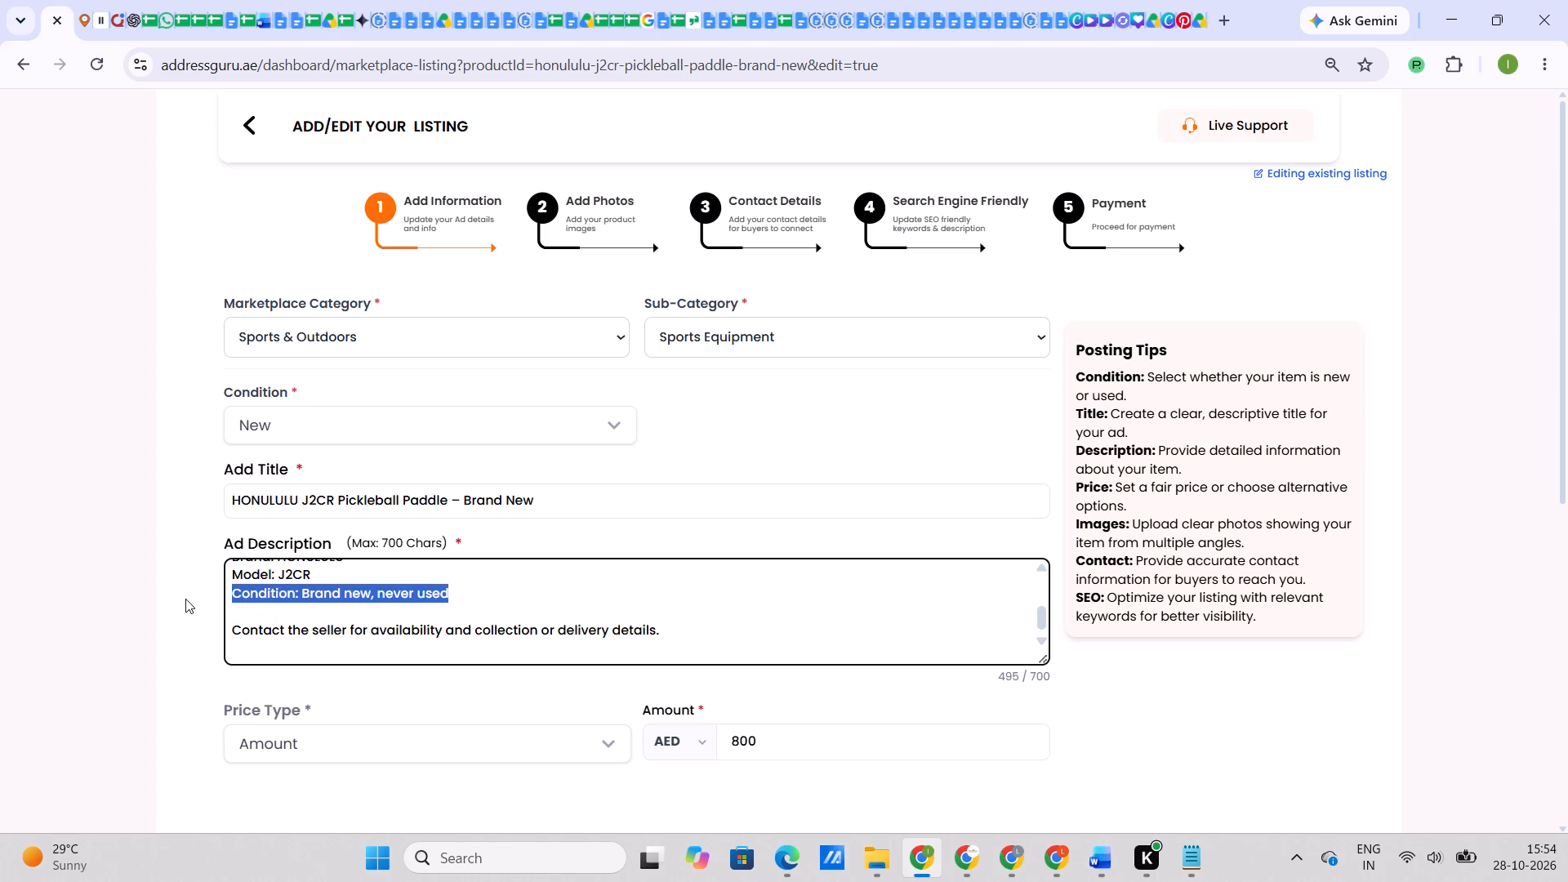
key(BackSpace)
key(BackSpace)
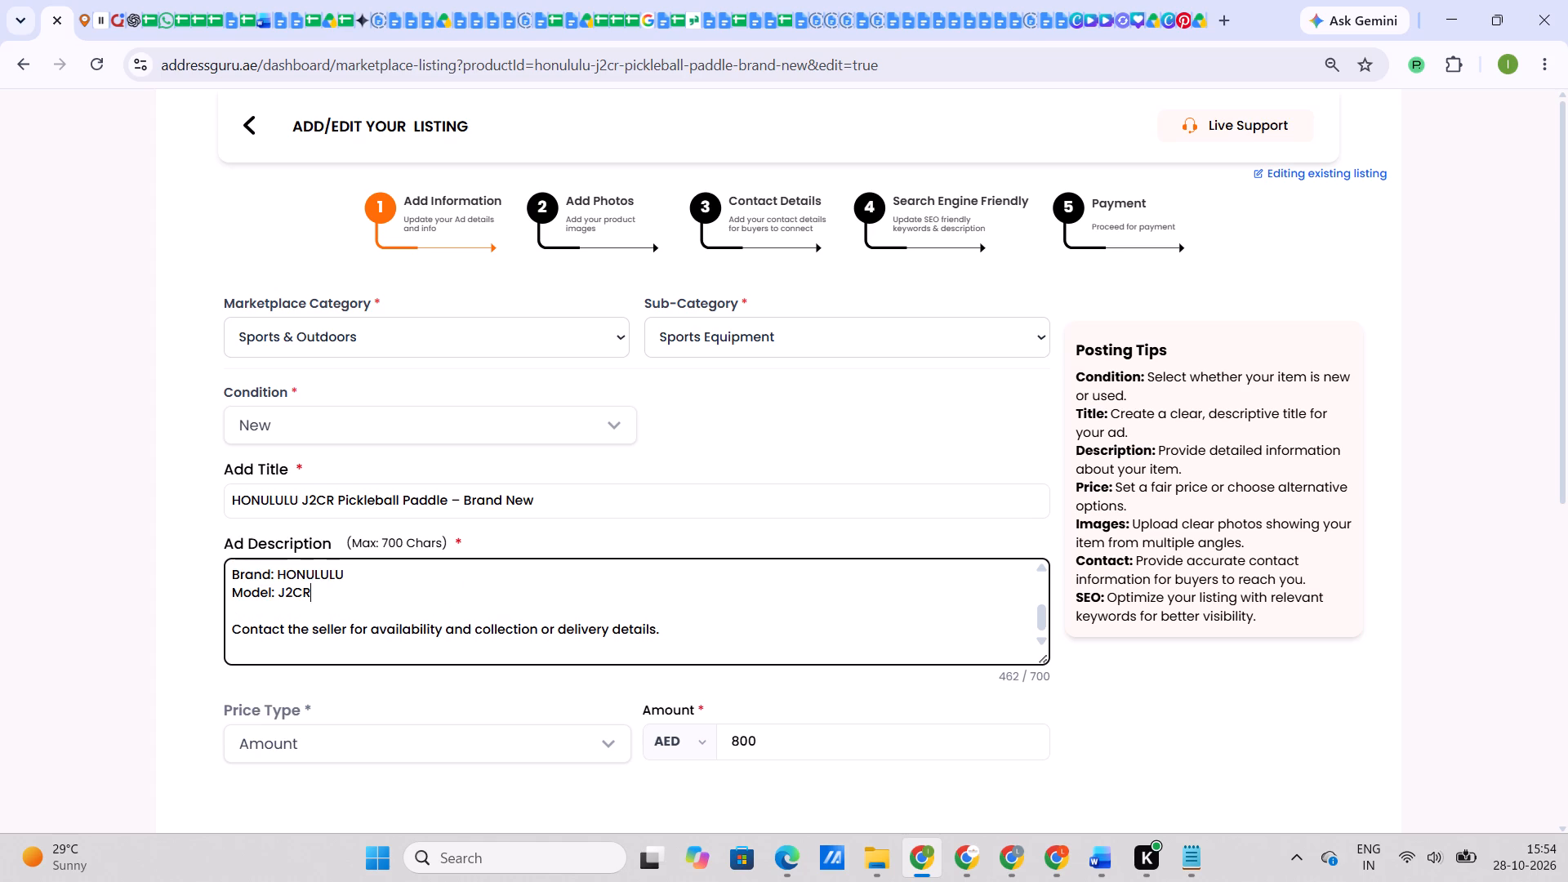
Read back through the remaining ad description, from the seller contact line up to the opening "For sale" paragraph.
scroll(412, 636, down, 1)
click(412, 637)
scroll(419, 642, up, 1)
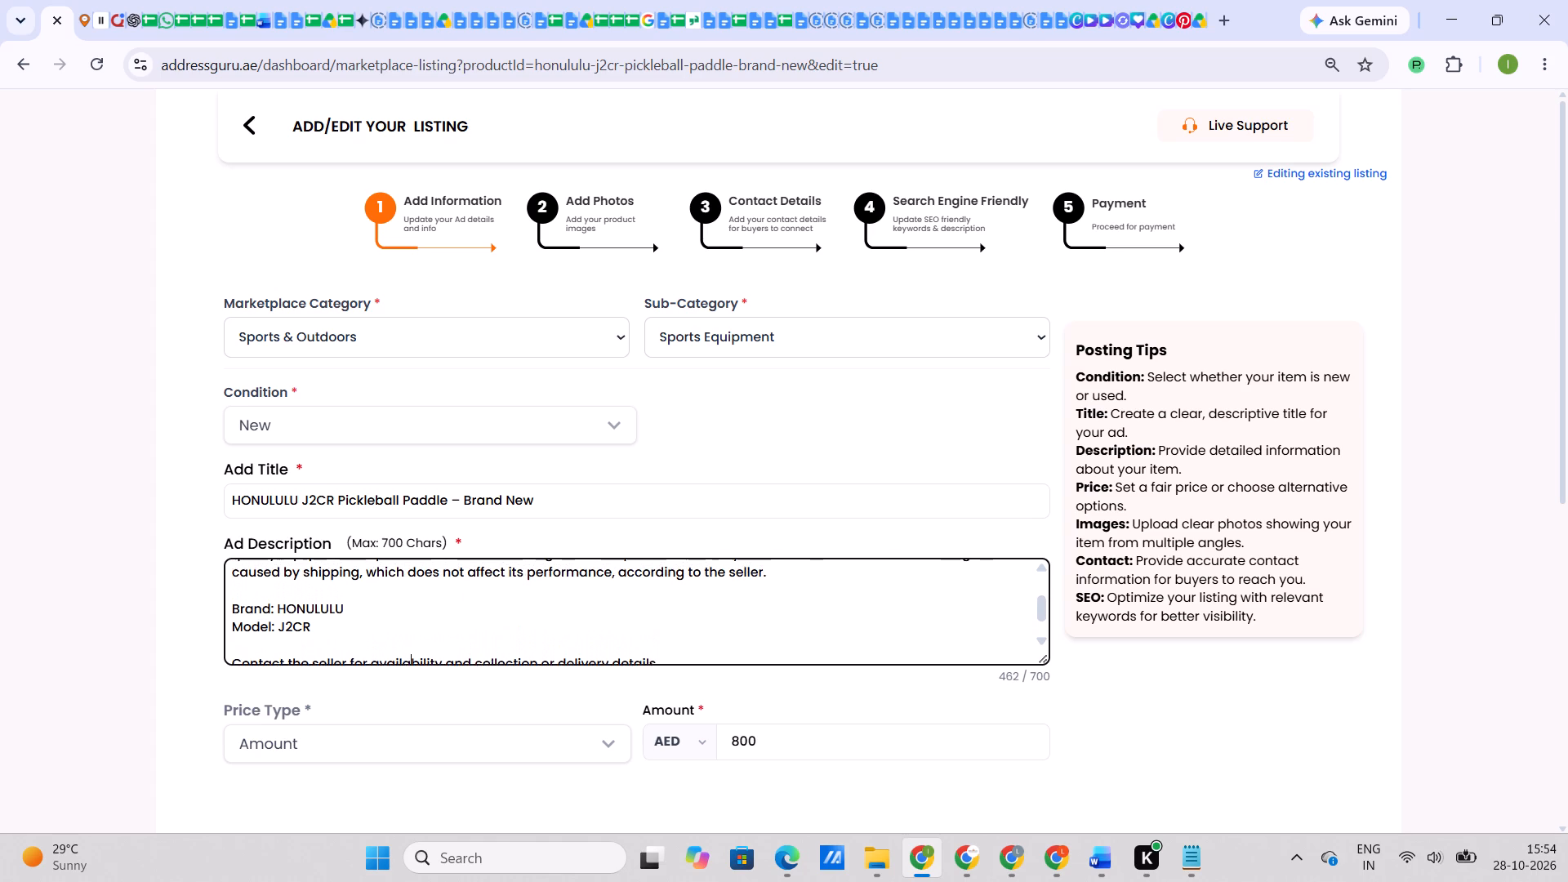
scroll(390, 621, up, 3)
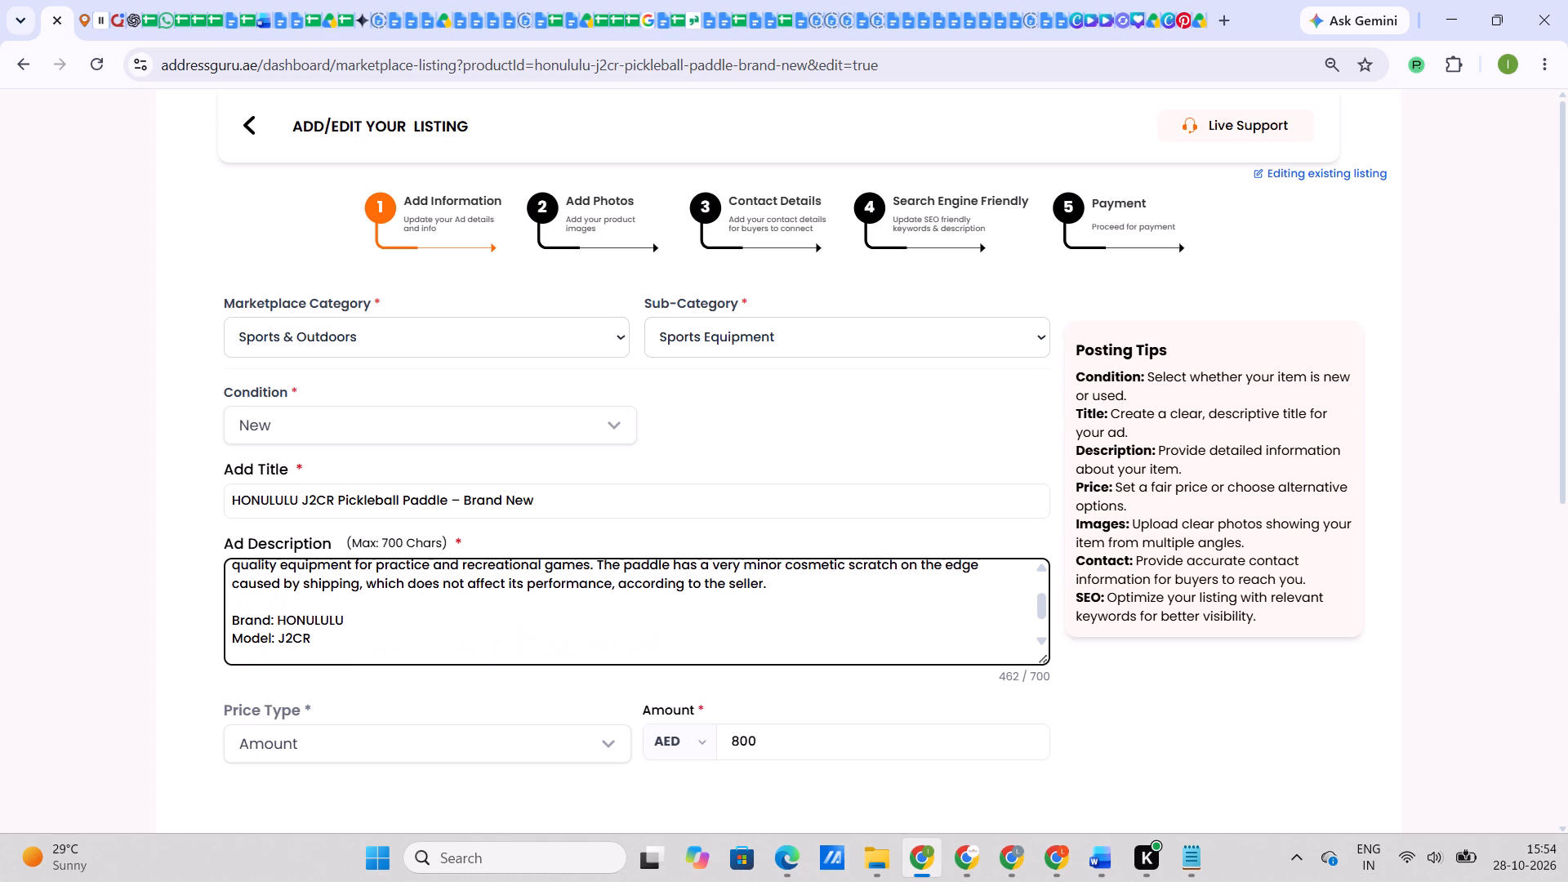
scroll(389, 618, up, 2)
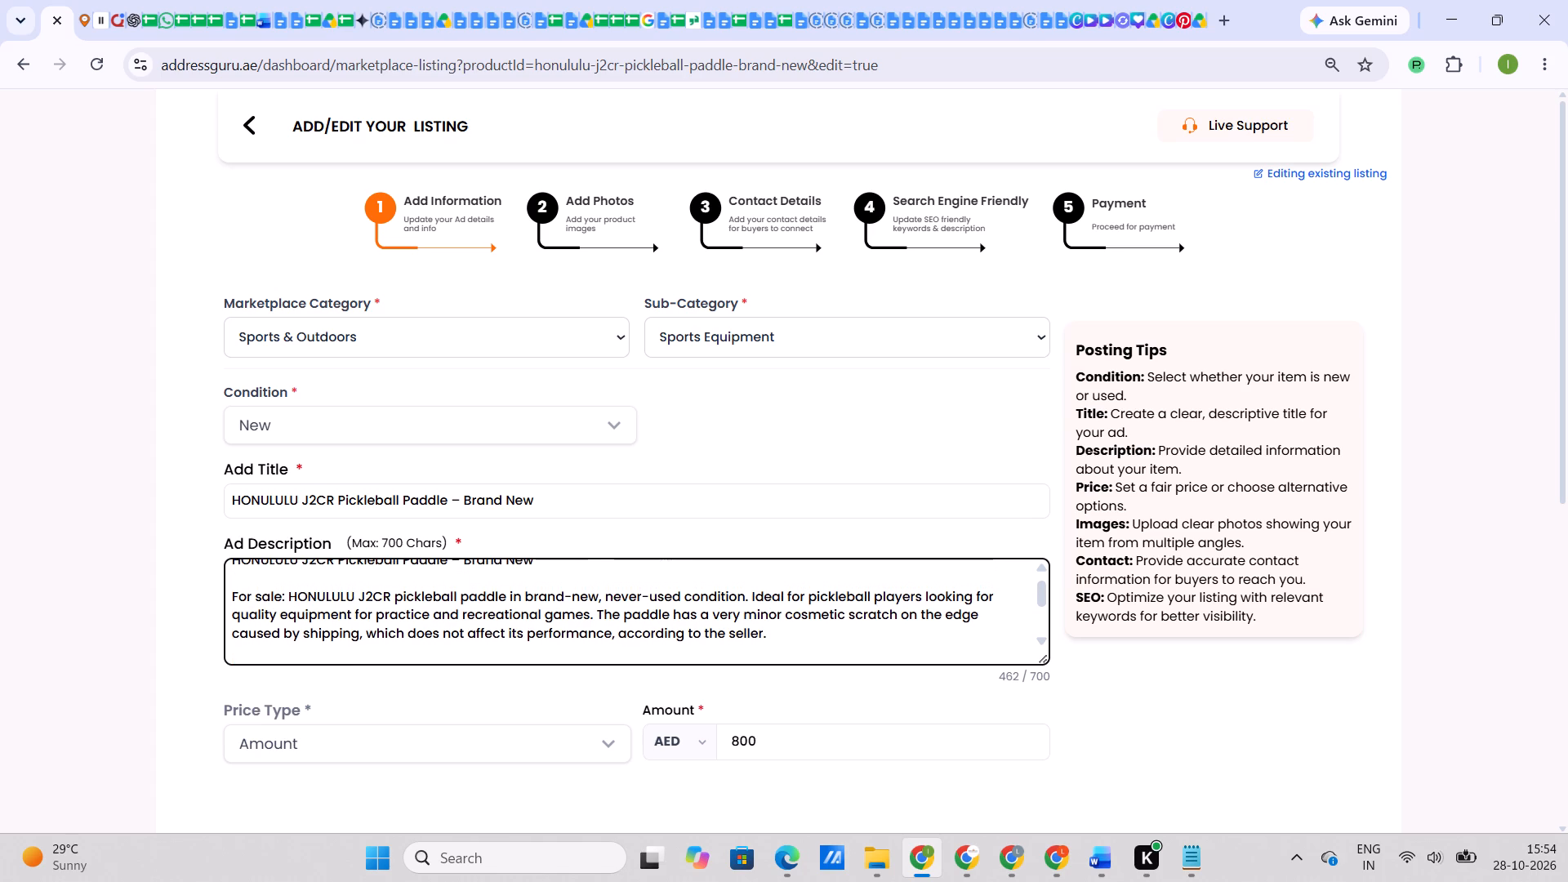
scroll(391, 612, up, 1)
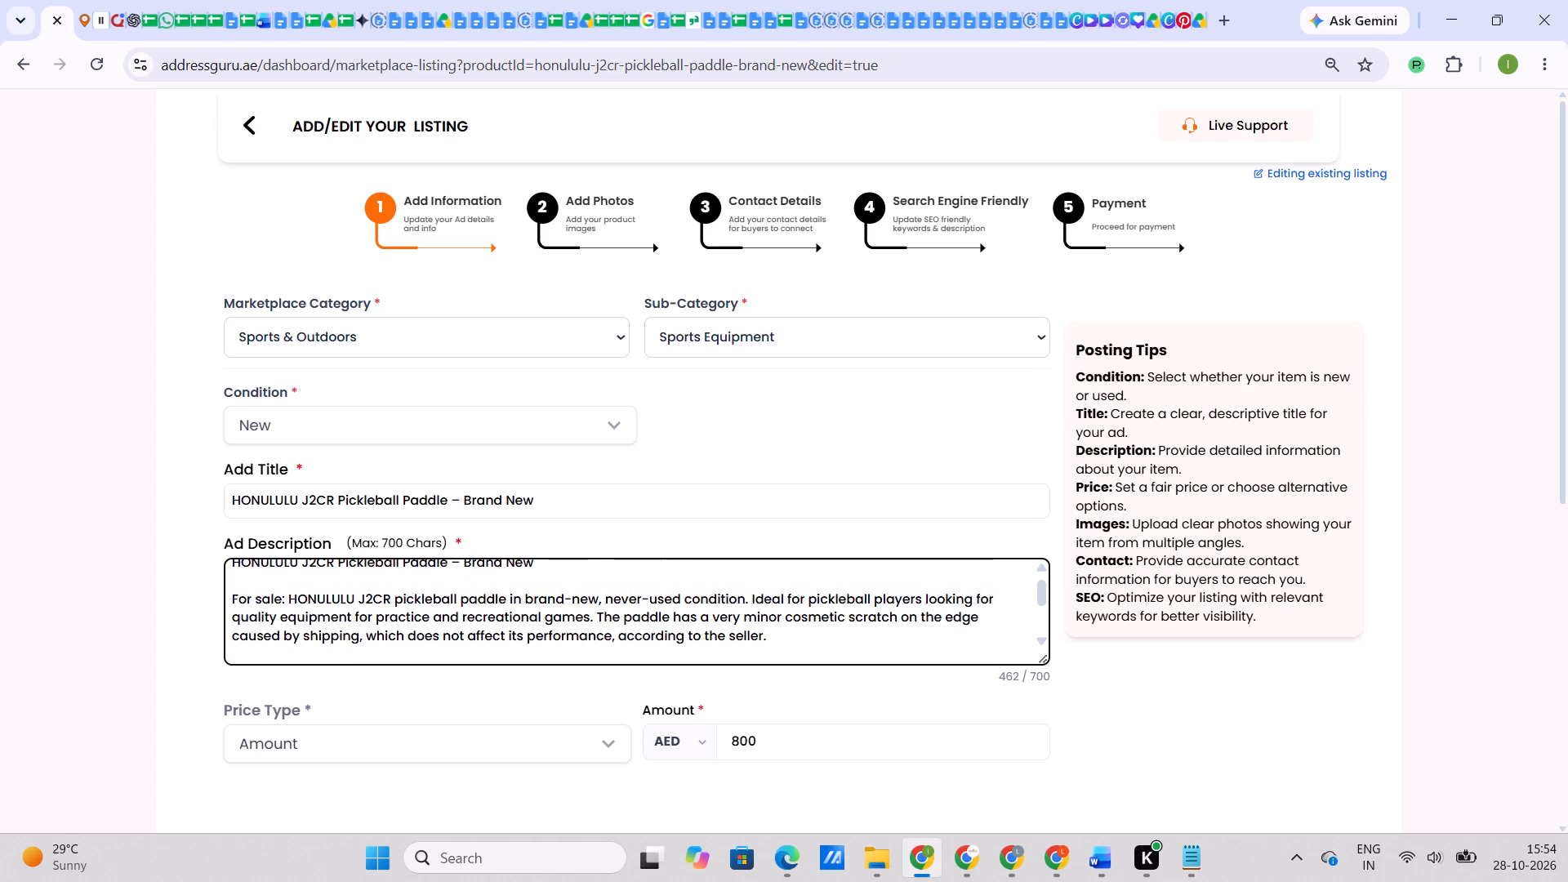
Submit the paddle listing's edited information through to the photos stage, and return to its entry in the pending marketplace listings.
scroll(395, 609, up, 1)
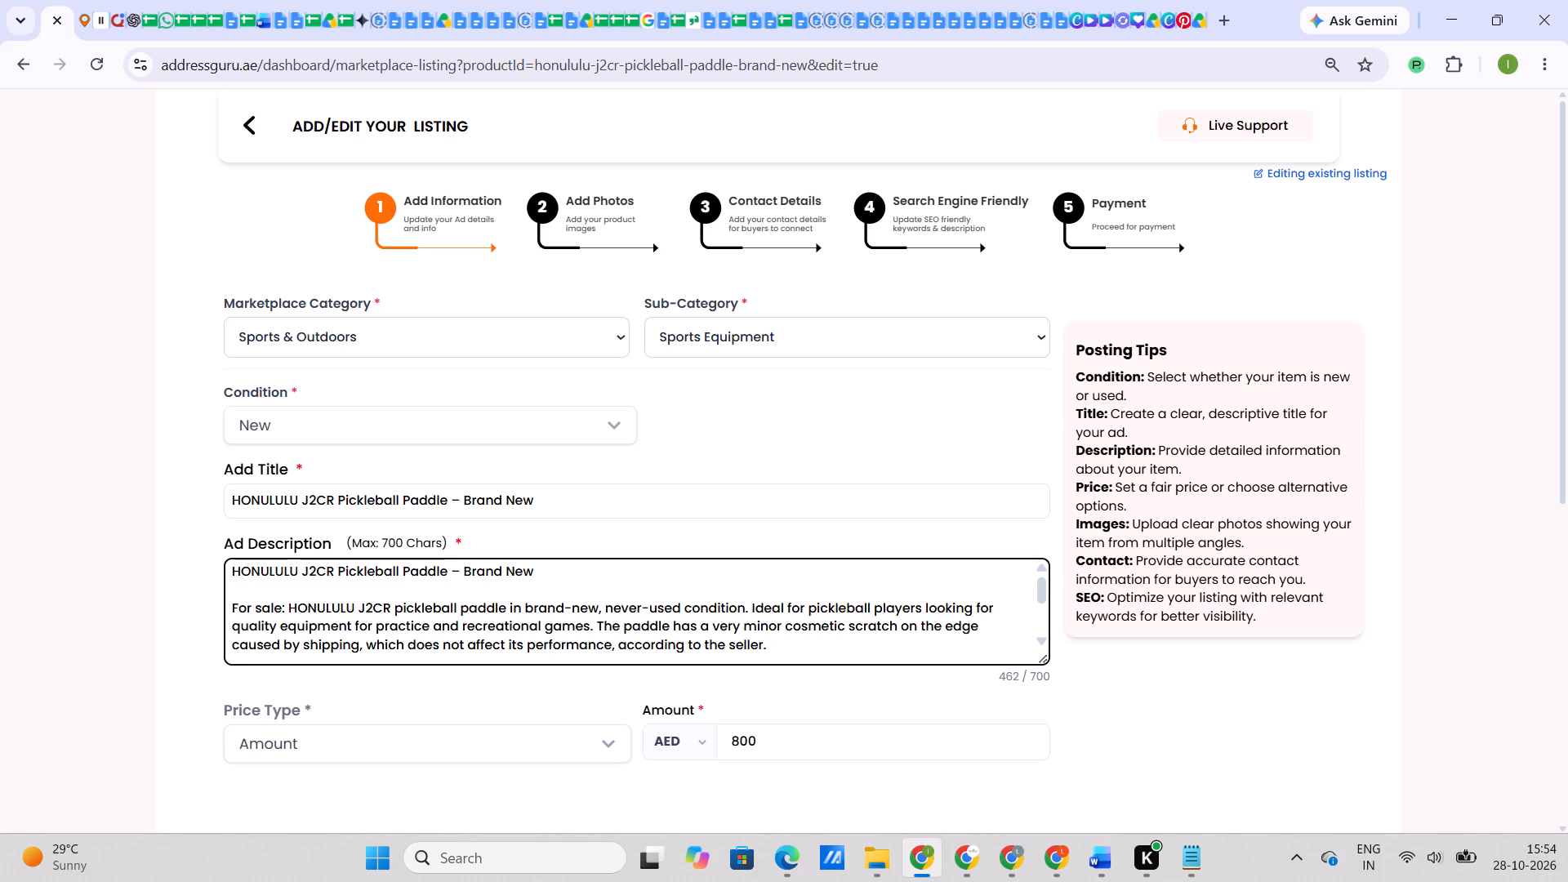
scroll(396, 605, down, 5)
scroll(614, 611, down, 1)
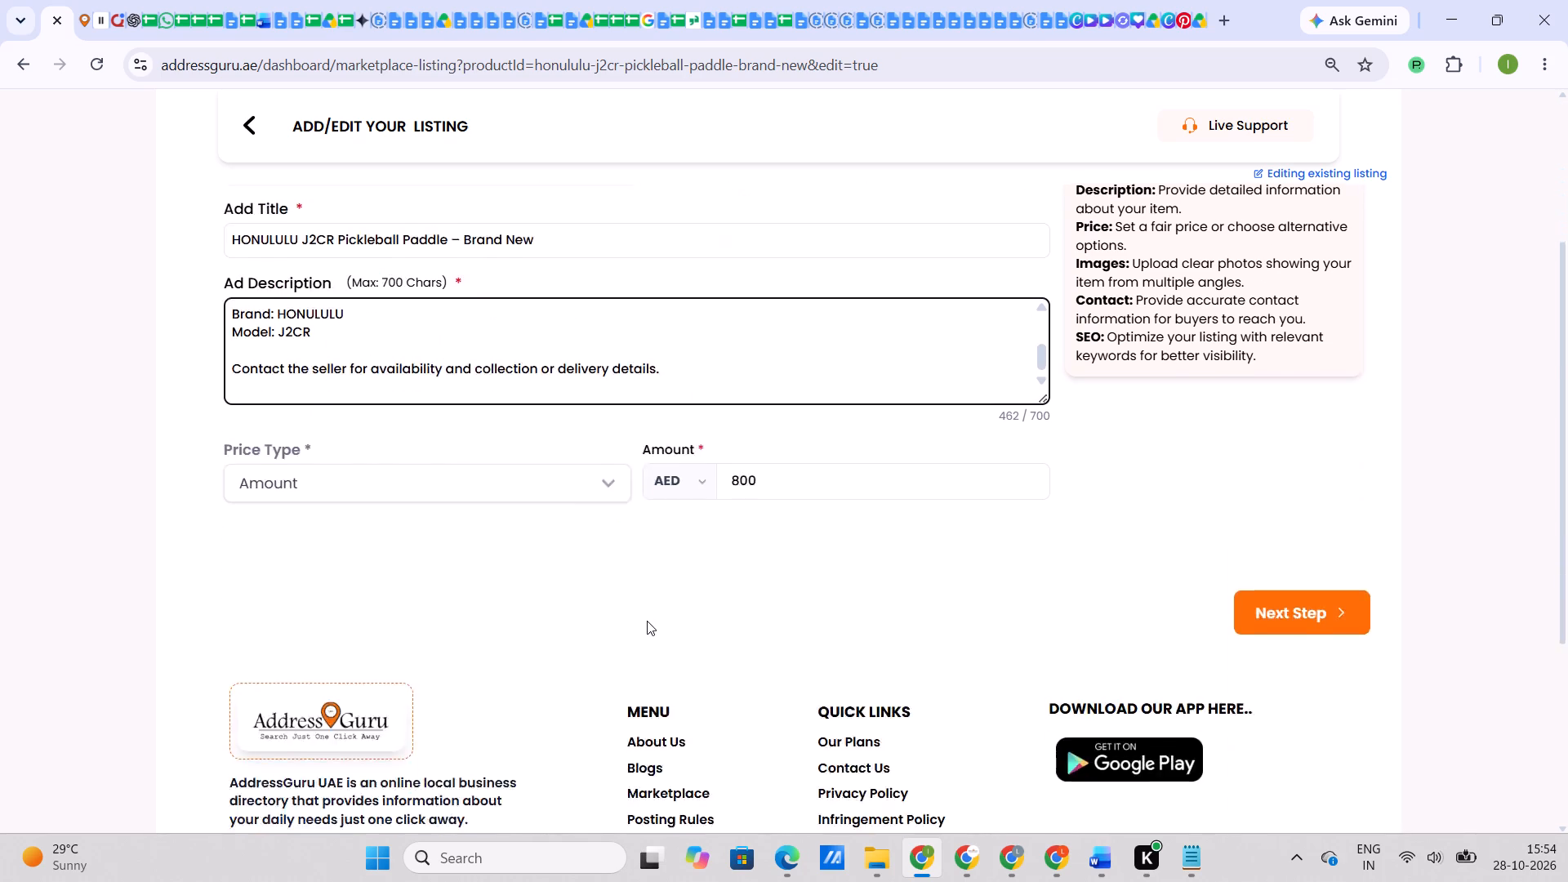
scroll(647, 621, down, 2)
click(1330, 379)
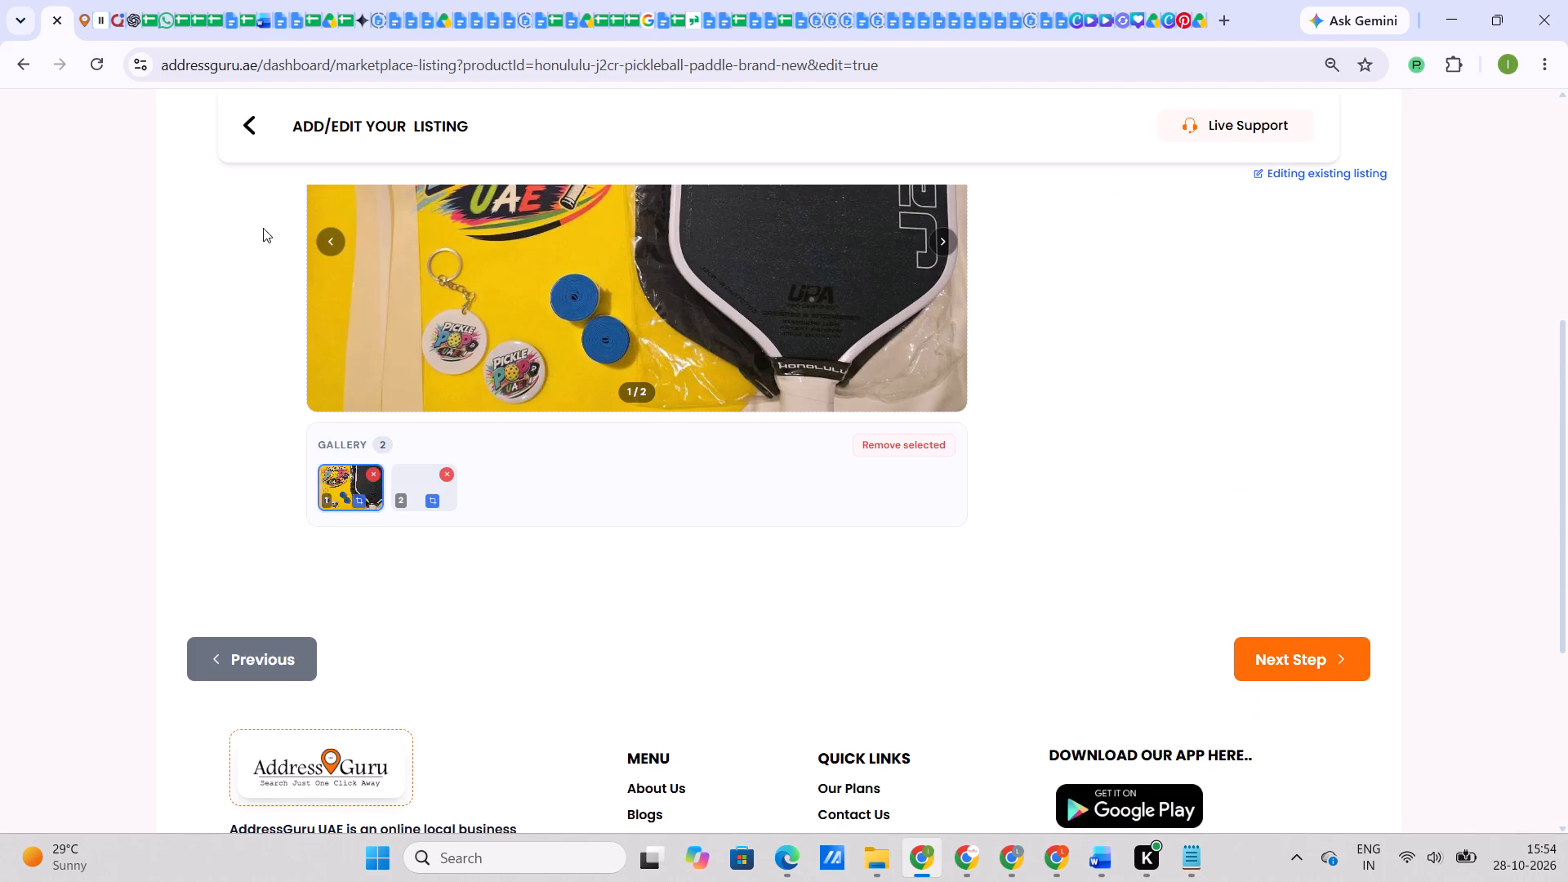
click(250, 128)
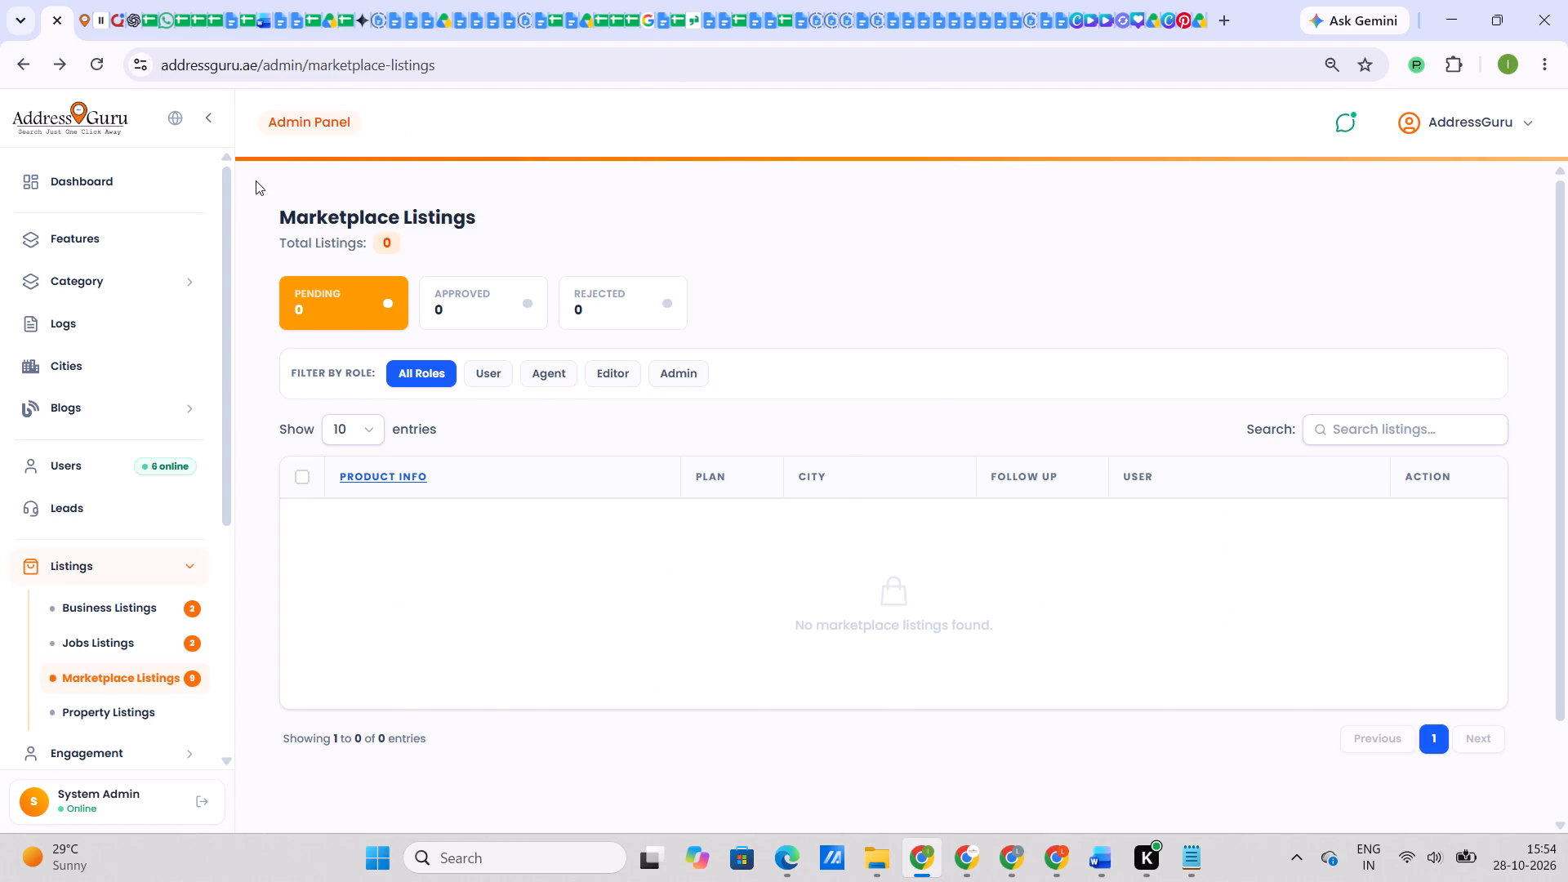
scroll(506, 495, down, 4)
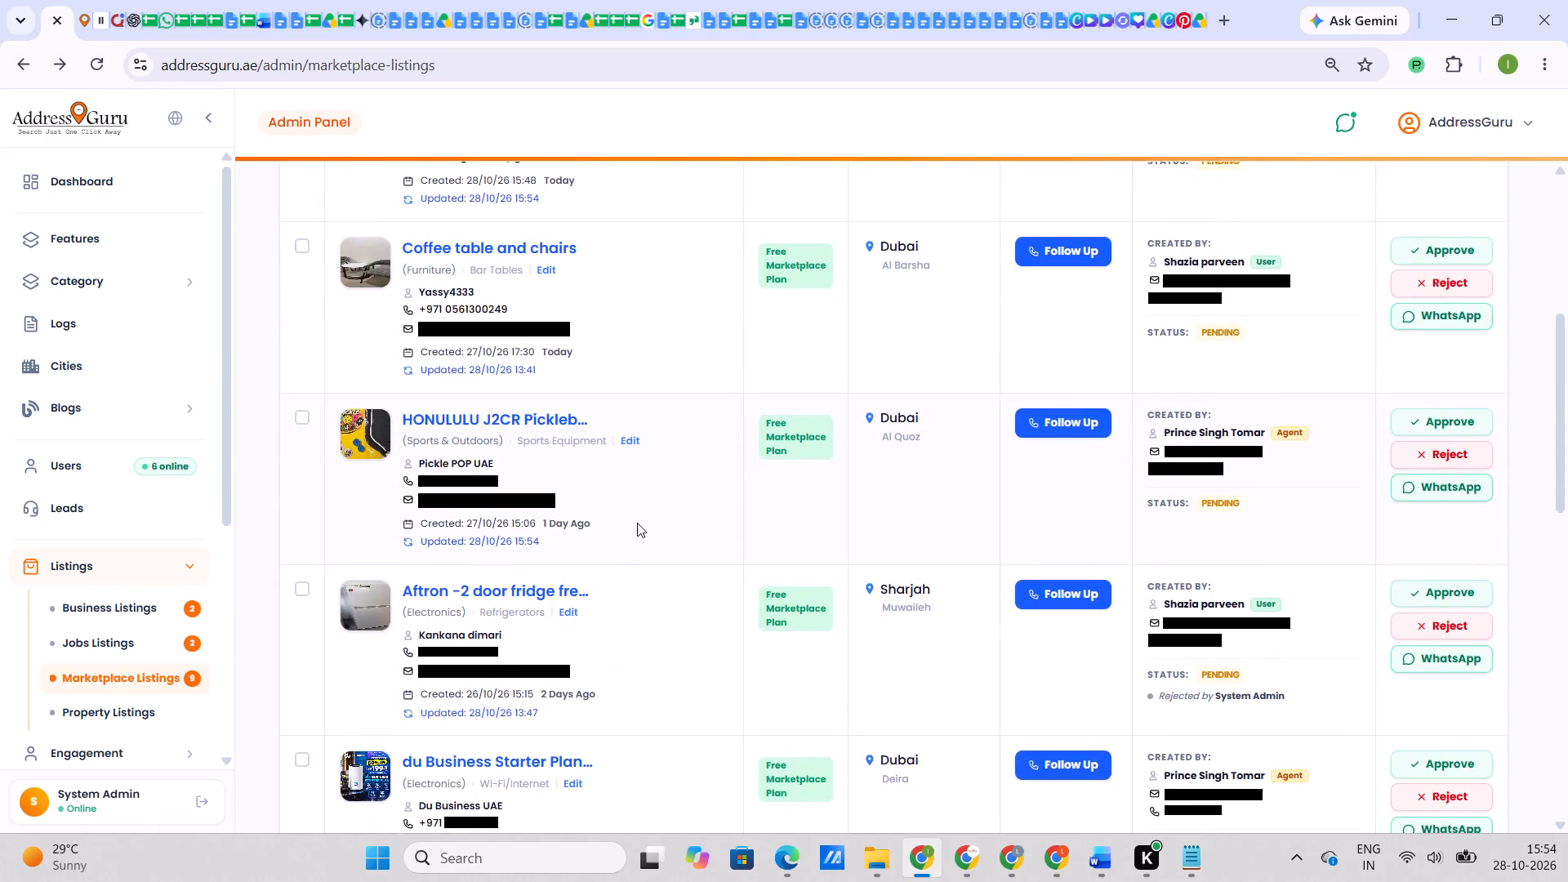
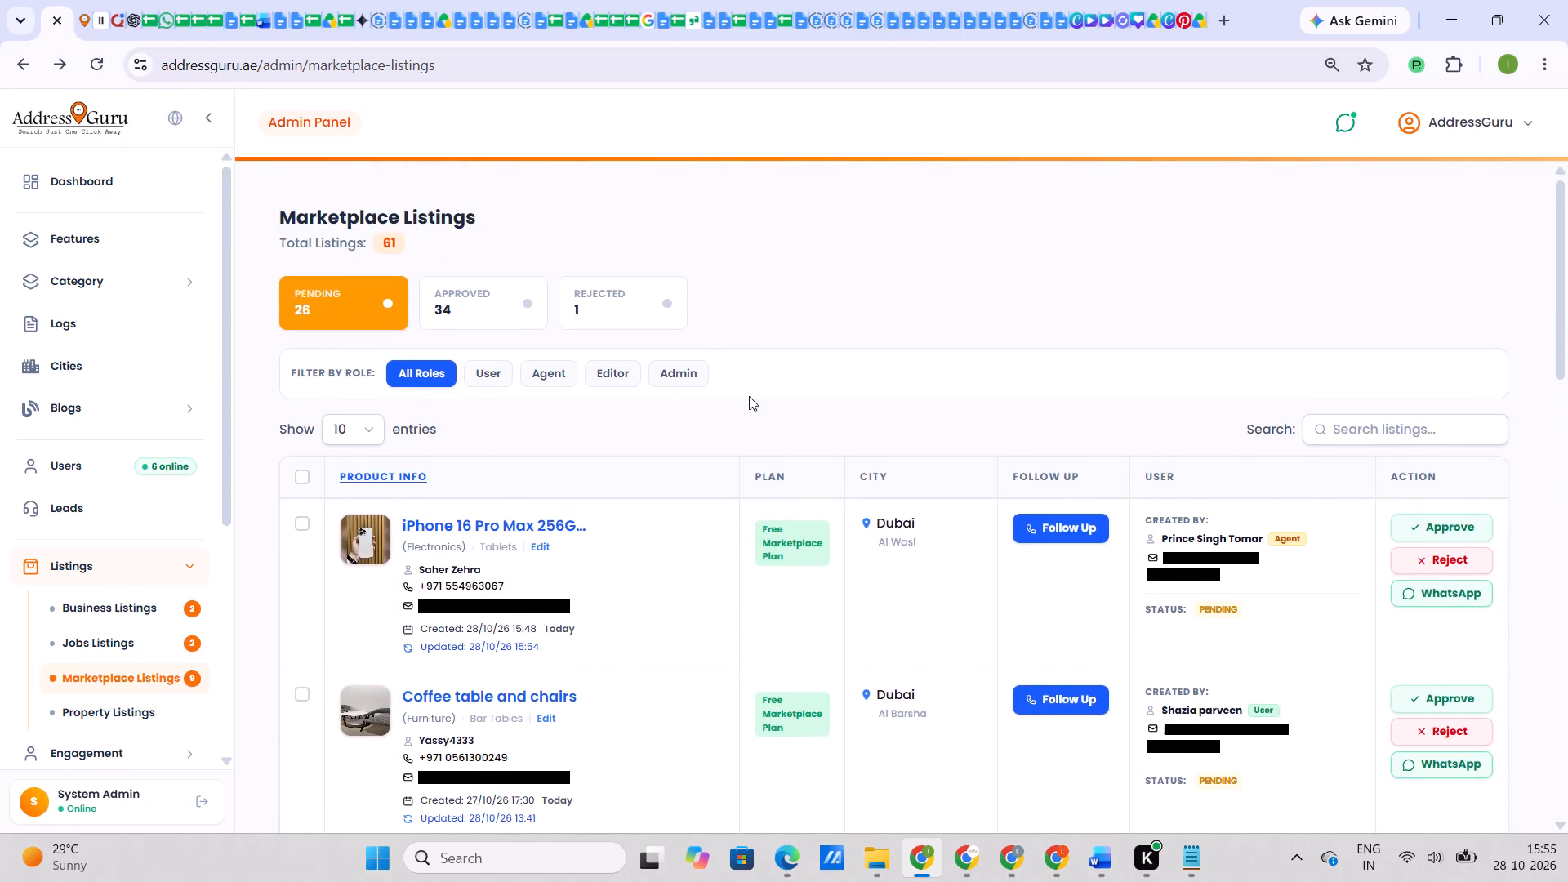
Refresh the Marketplace Listings page and look through the pending listings down to the older entries.
scroll(749, 396, down, 2)
scroll(754, 392, up, 2)
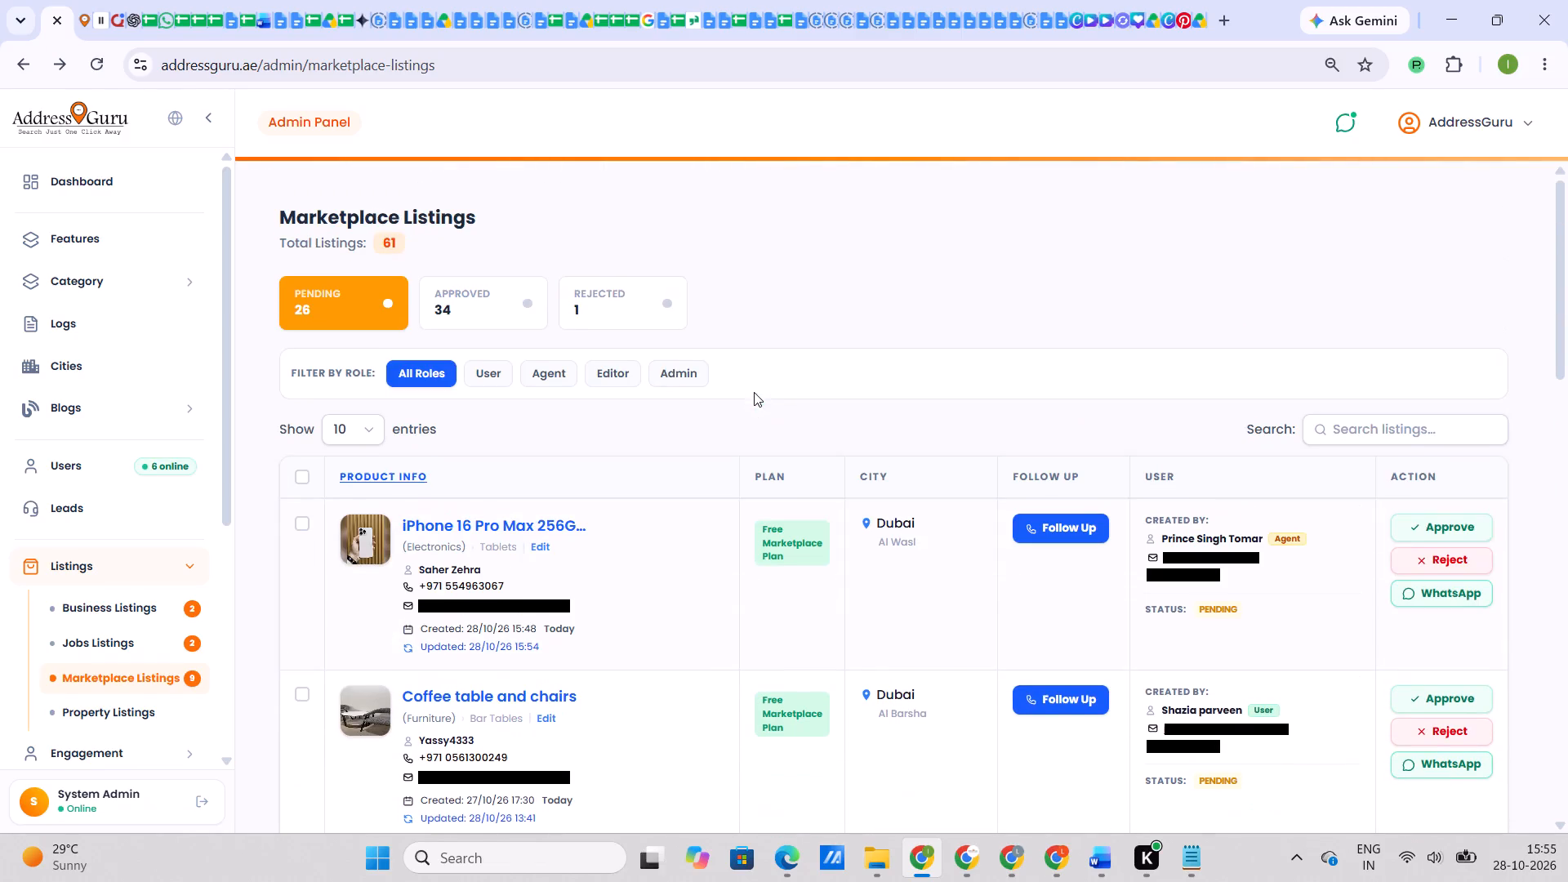
click(91, 56)
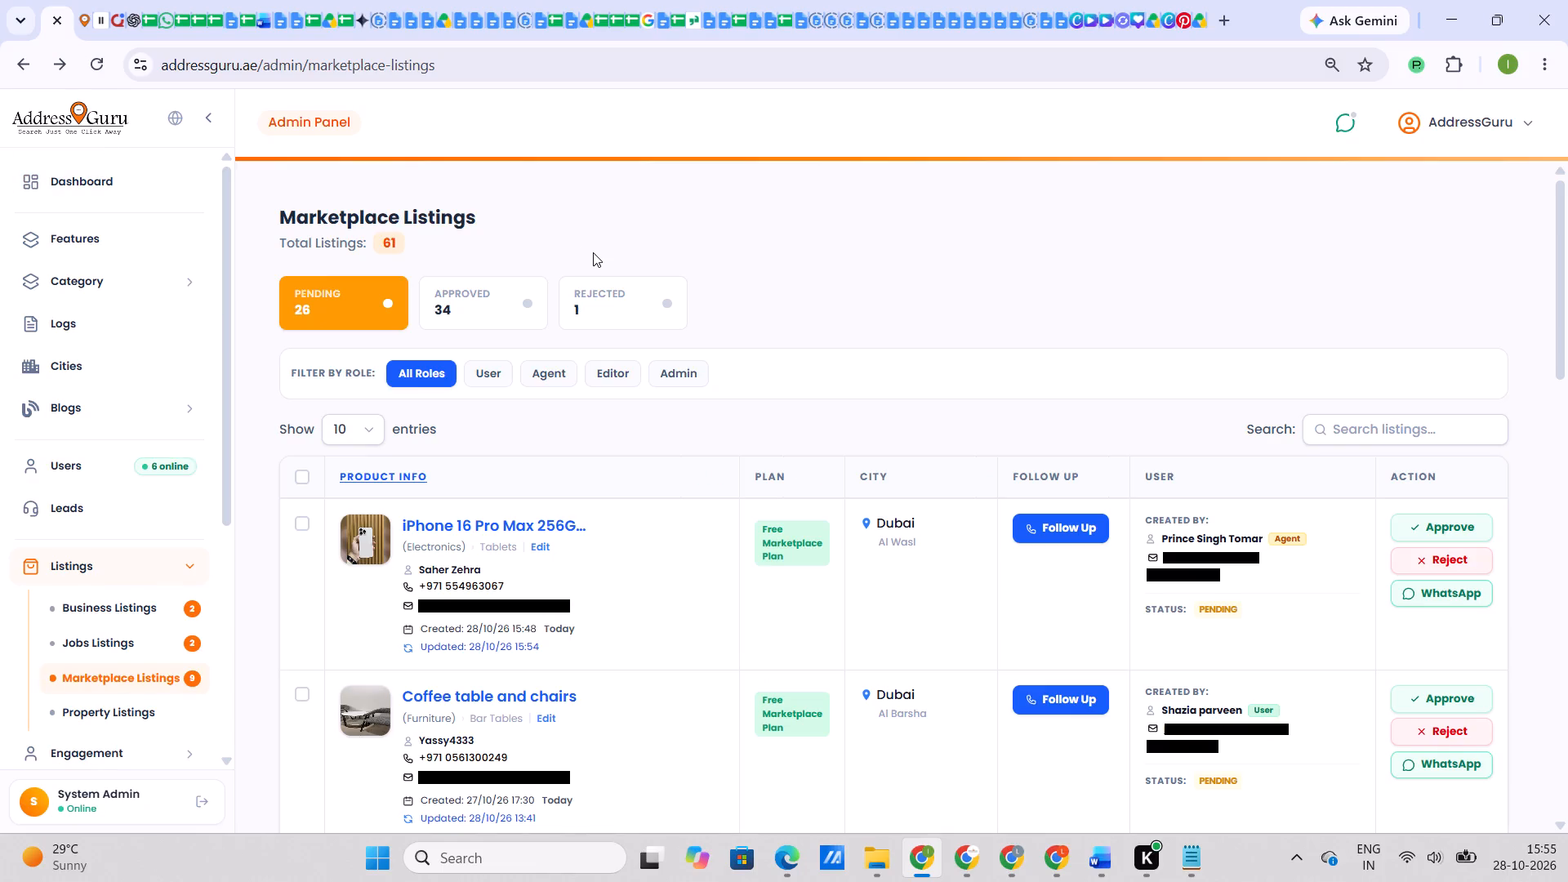
scroll(593, 252, down, 8)
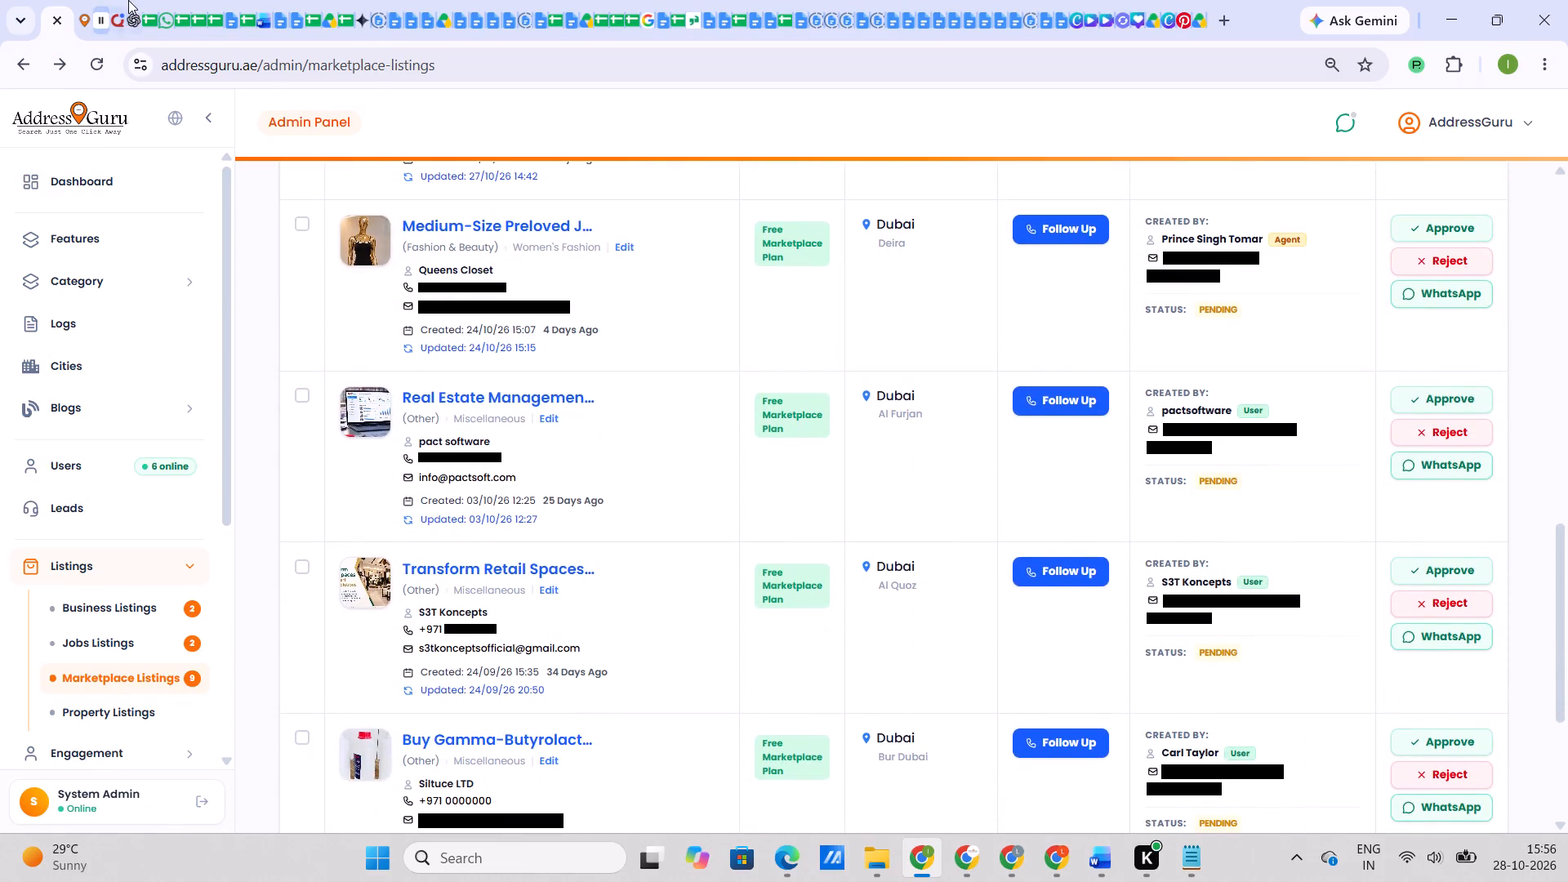
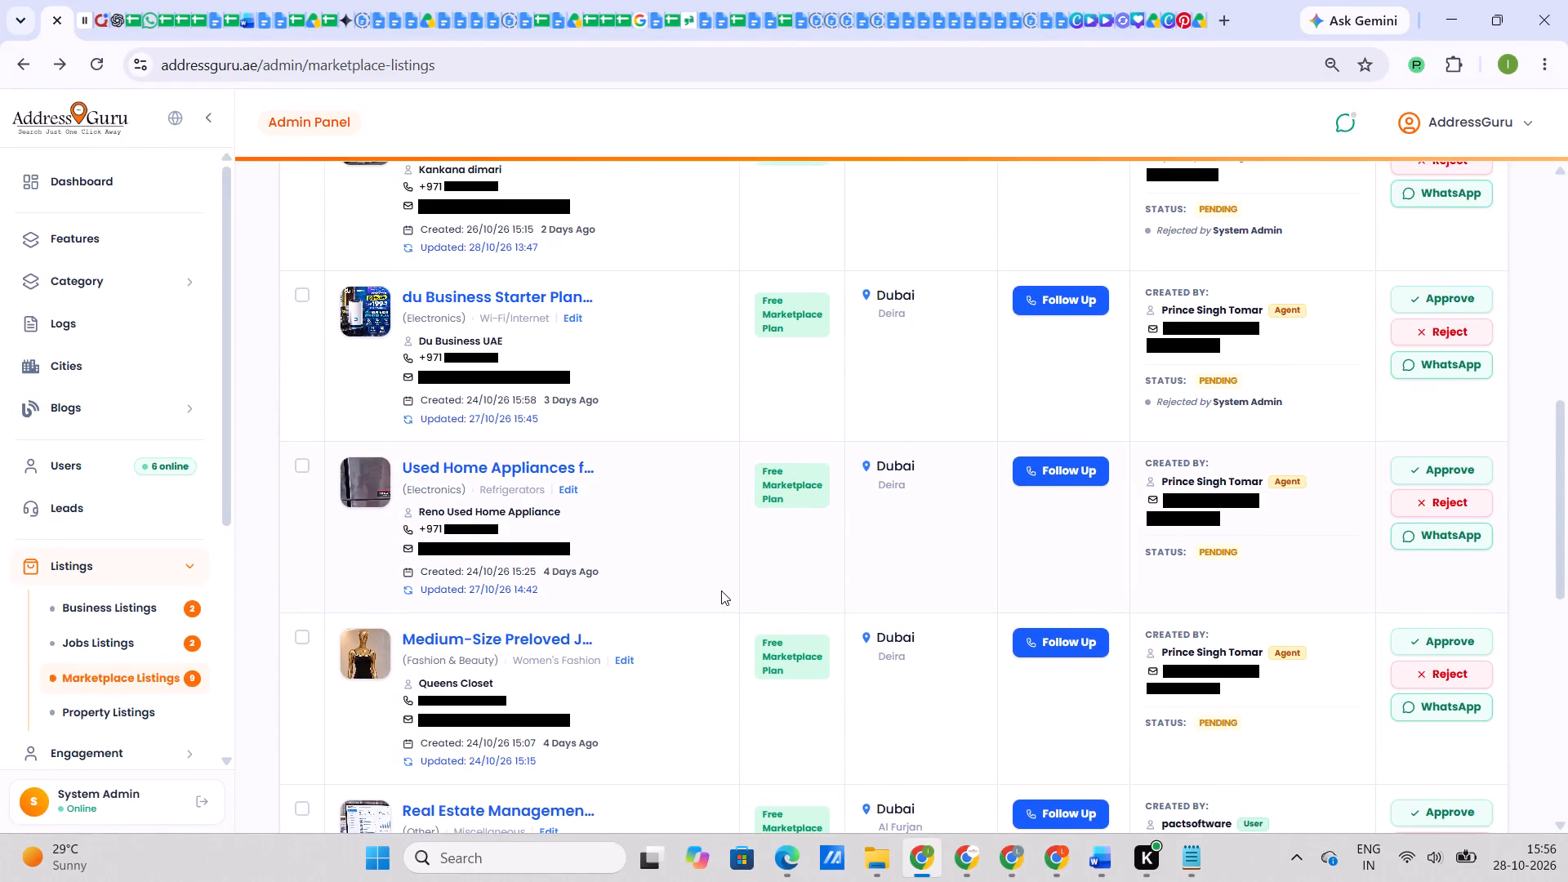
Open the preview of the Used Home Appliances for Sale in Dubai listing and examine its photos, key details, description and location.
scroll(721, 590, up, 1)
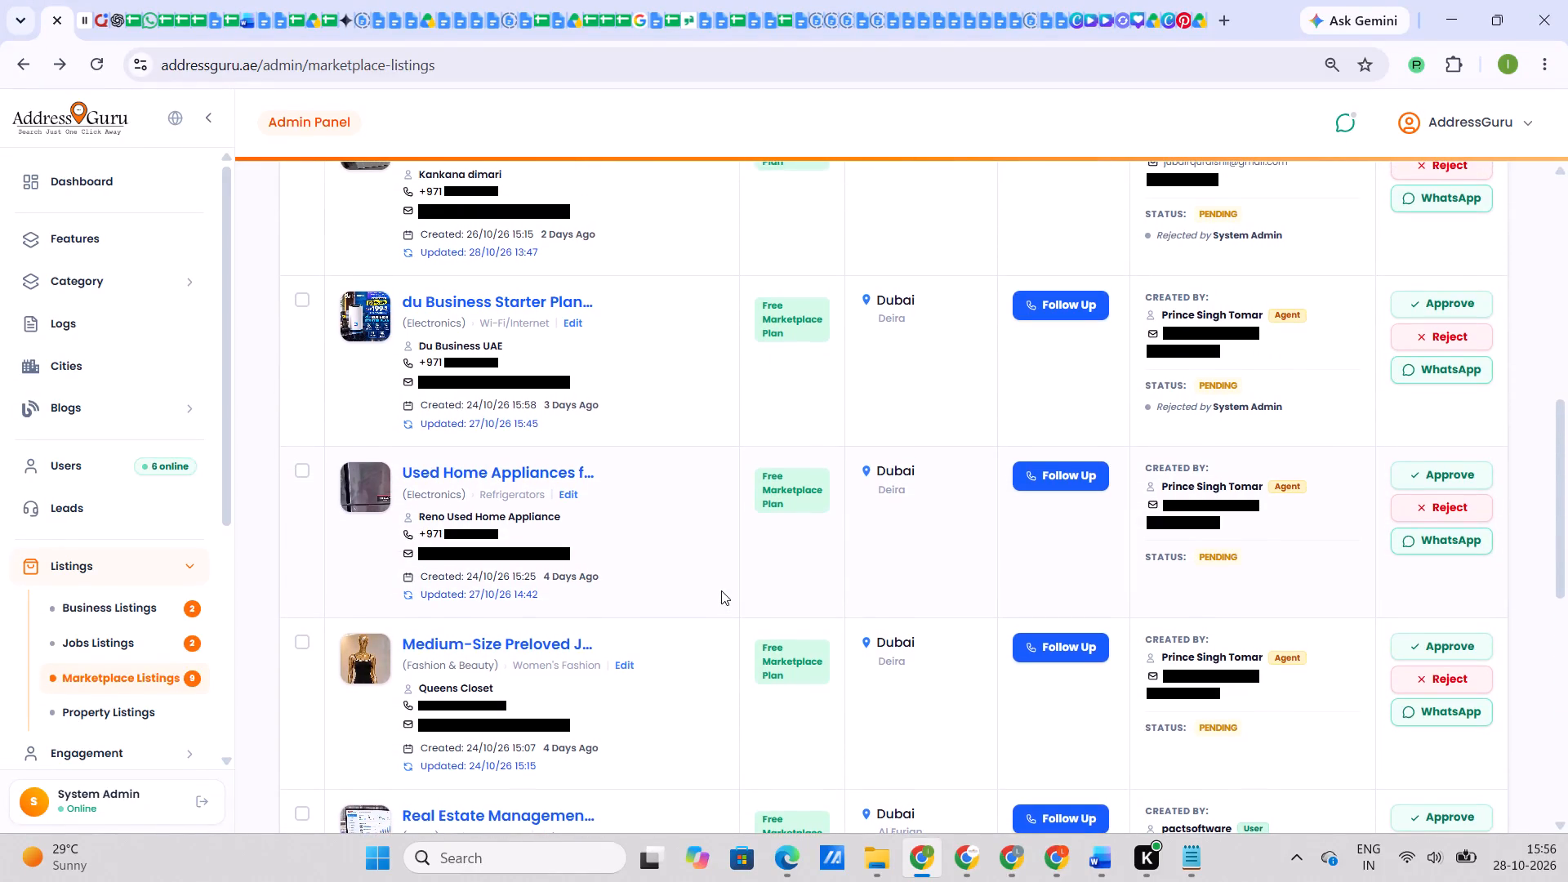
scroll(721, 590, up, 2)
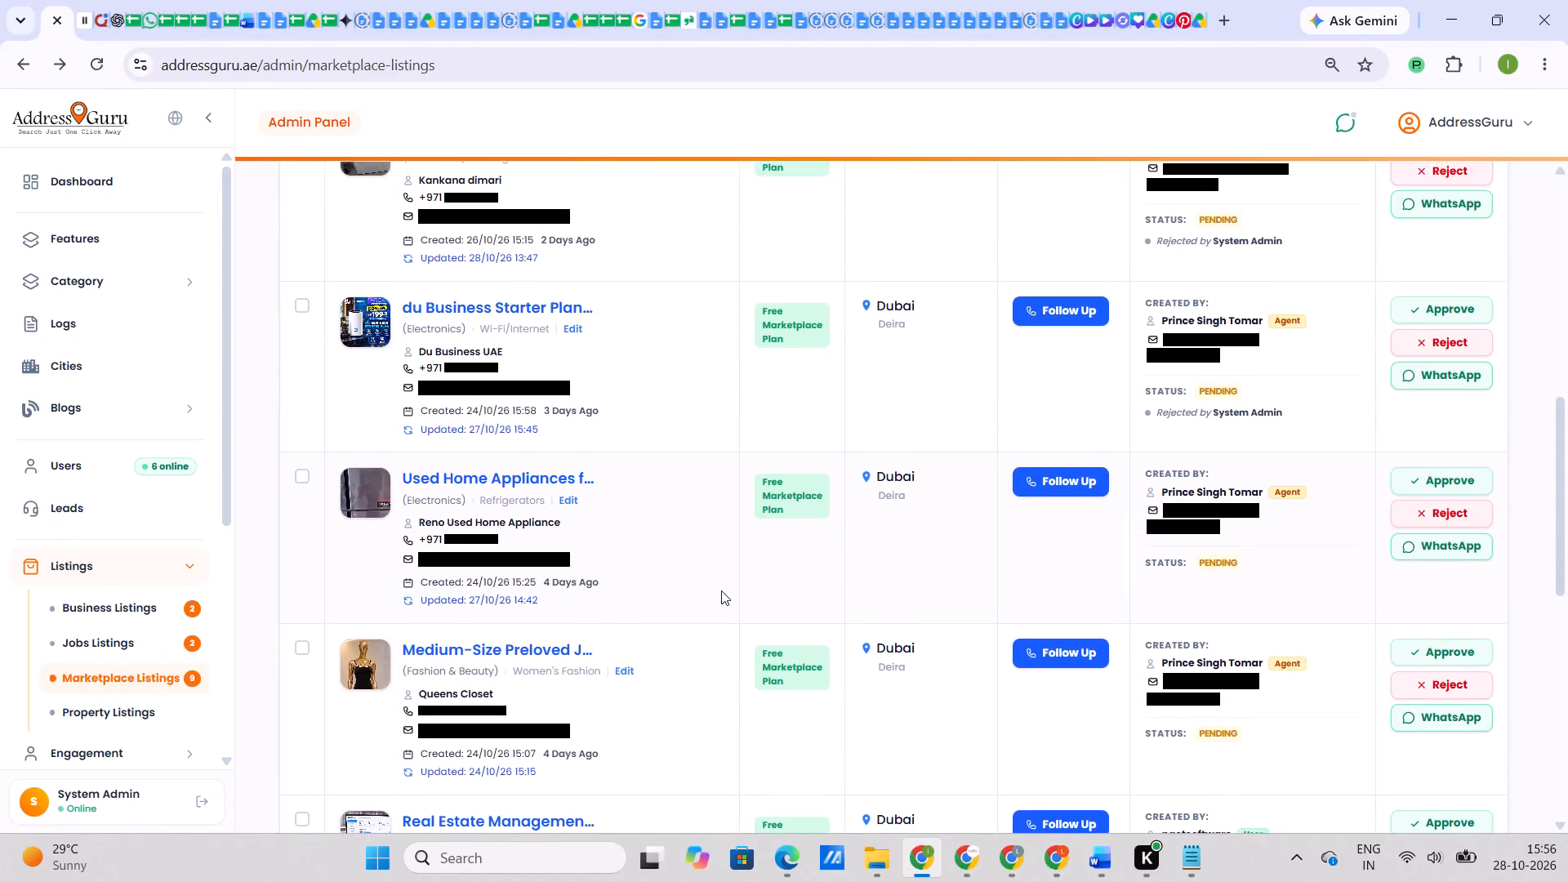
scroll(721, 590, up, 1)
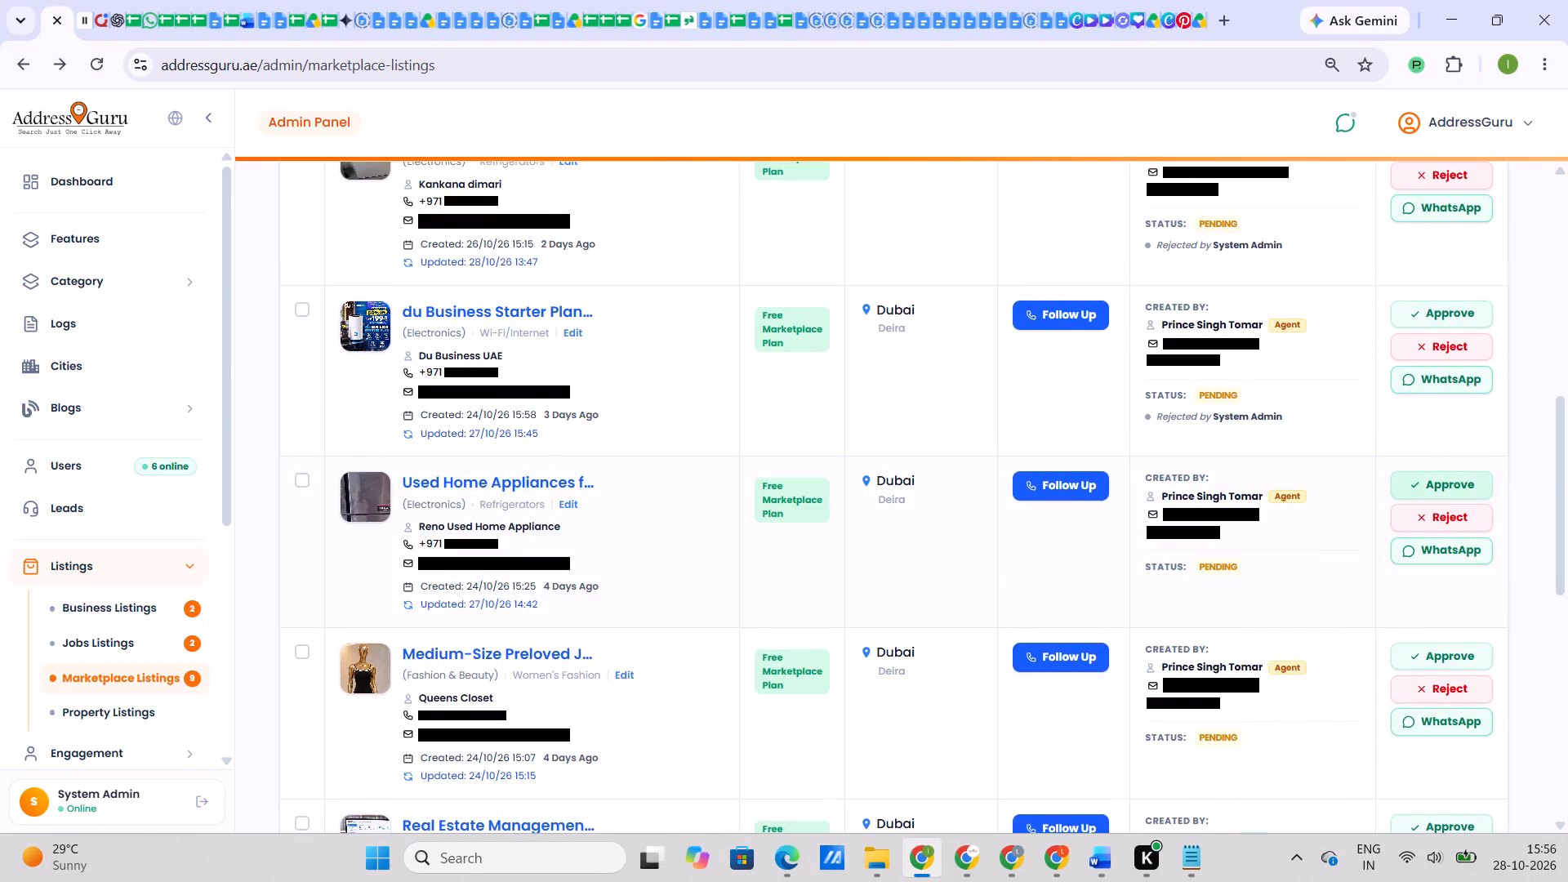
click(489, 488)
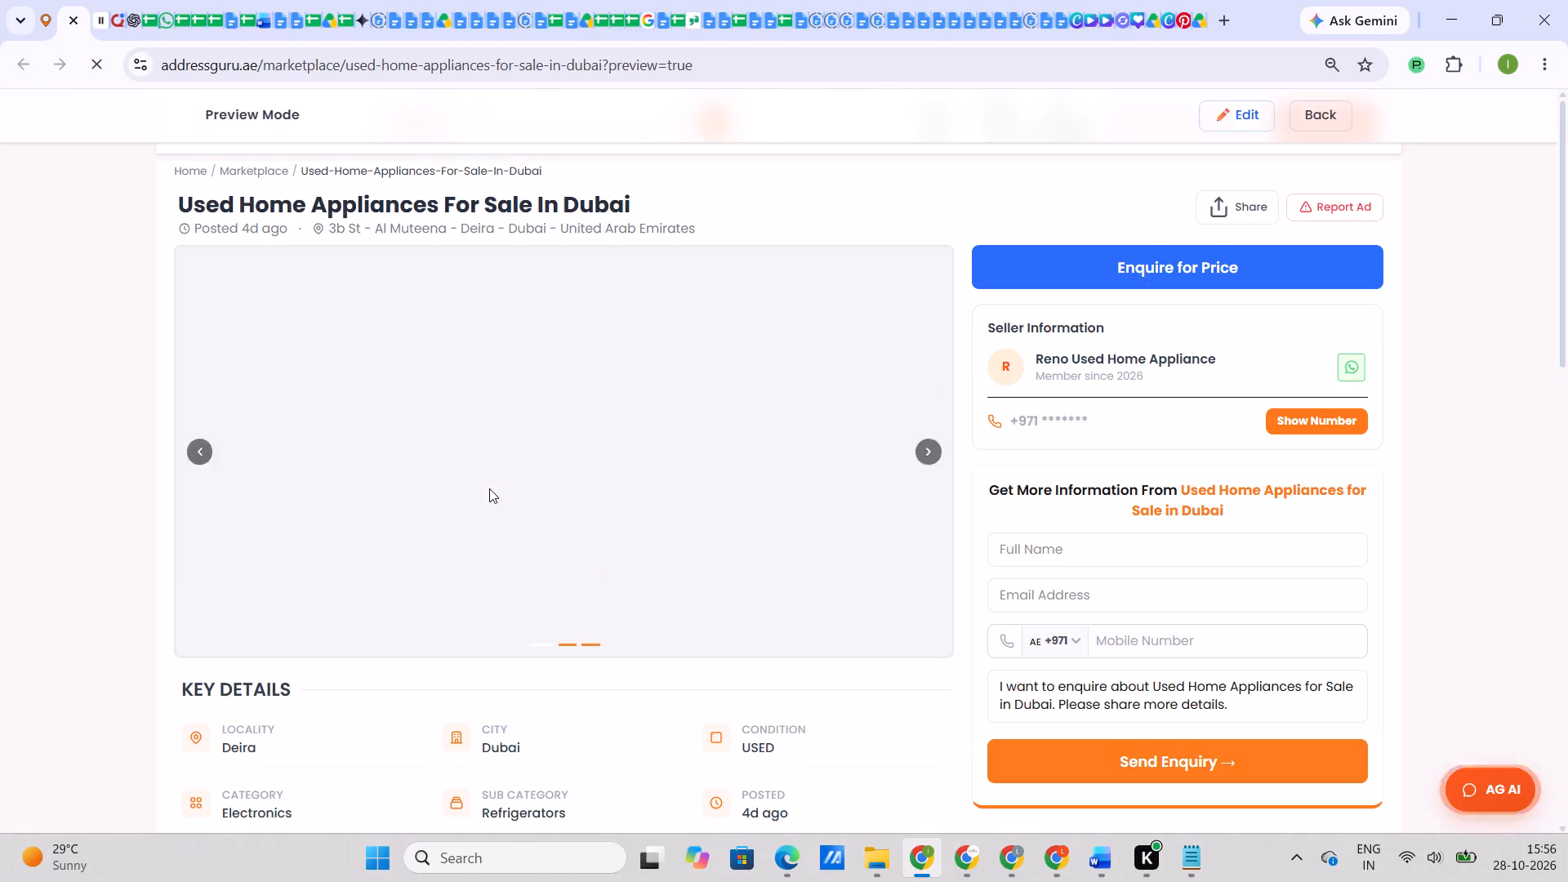
scroll(499, 482, down, 3)
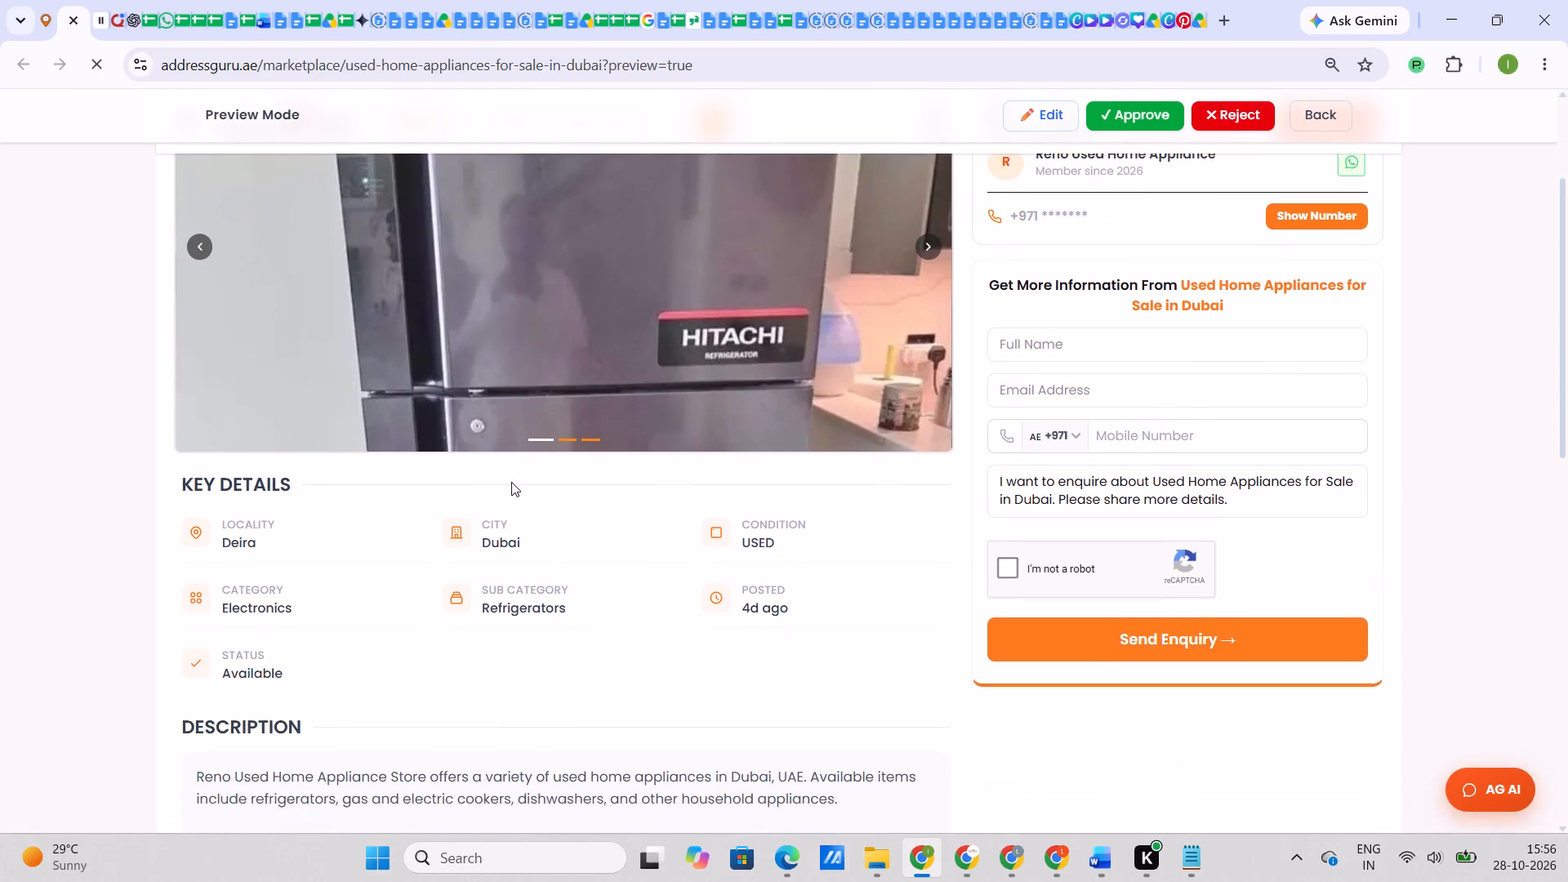
scroll(511, 482, down, 1)
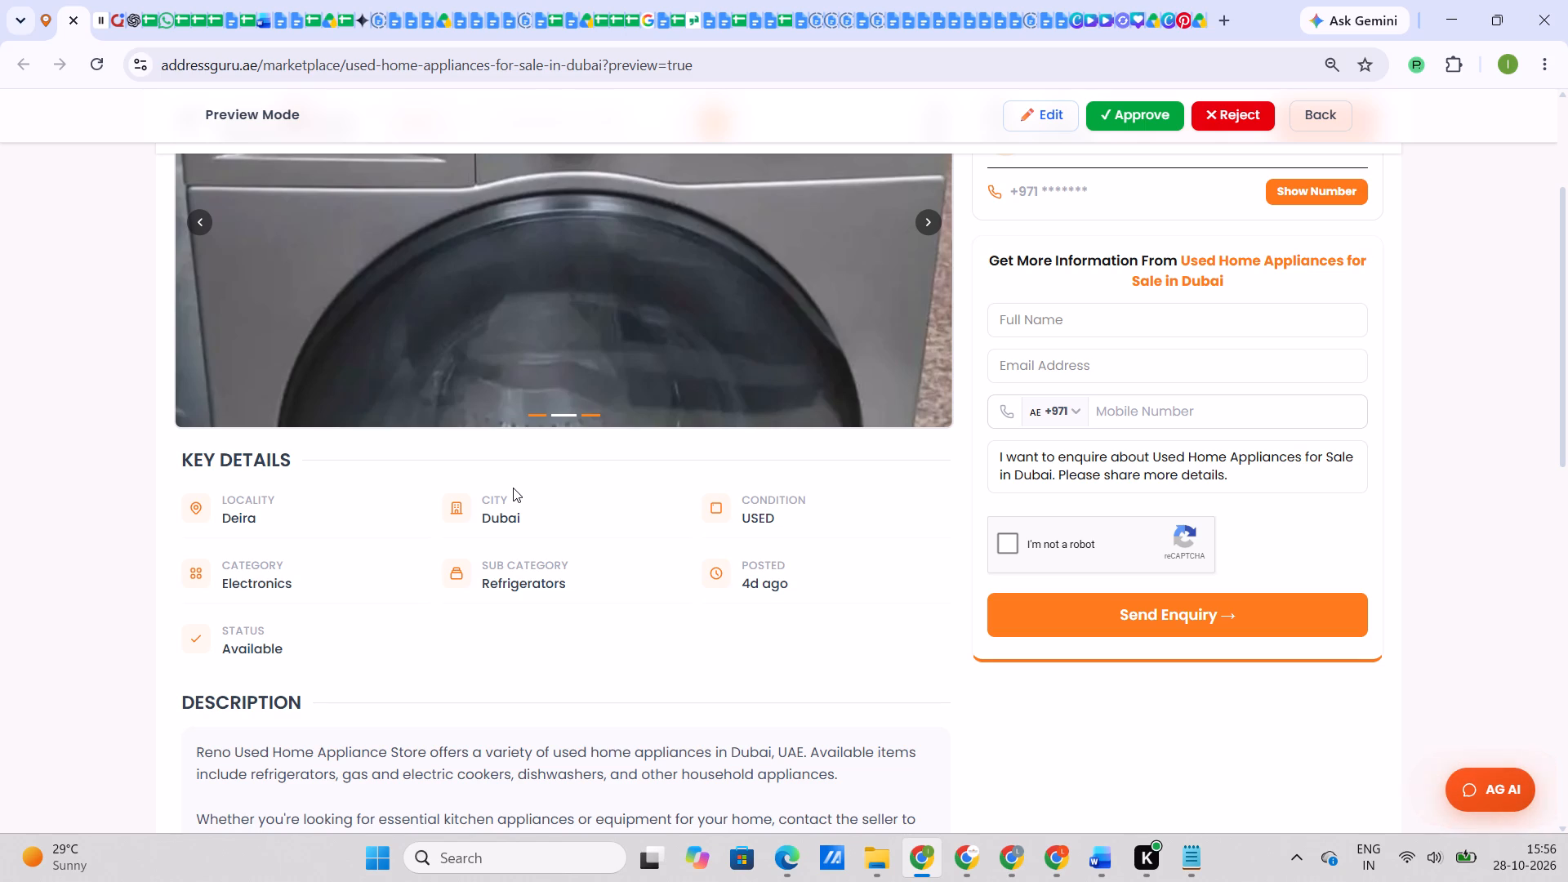
scroll(518, 493, down, 3)
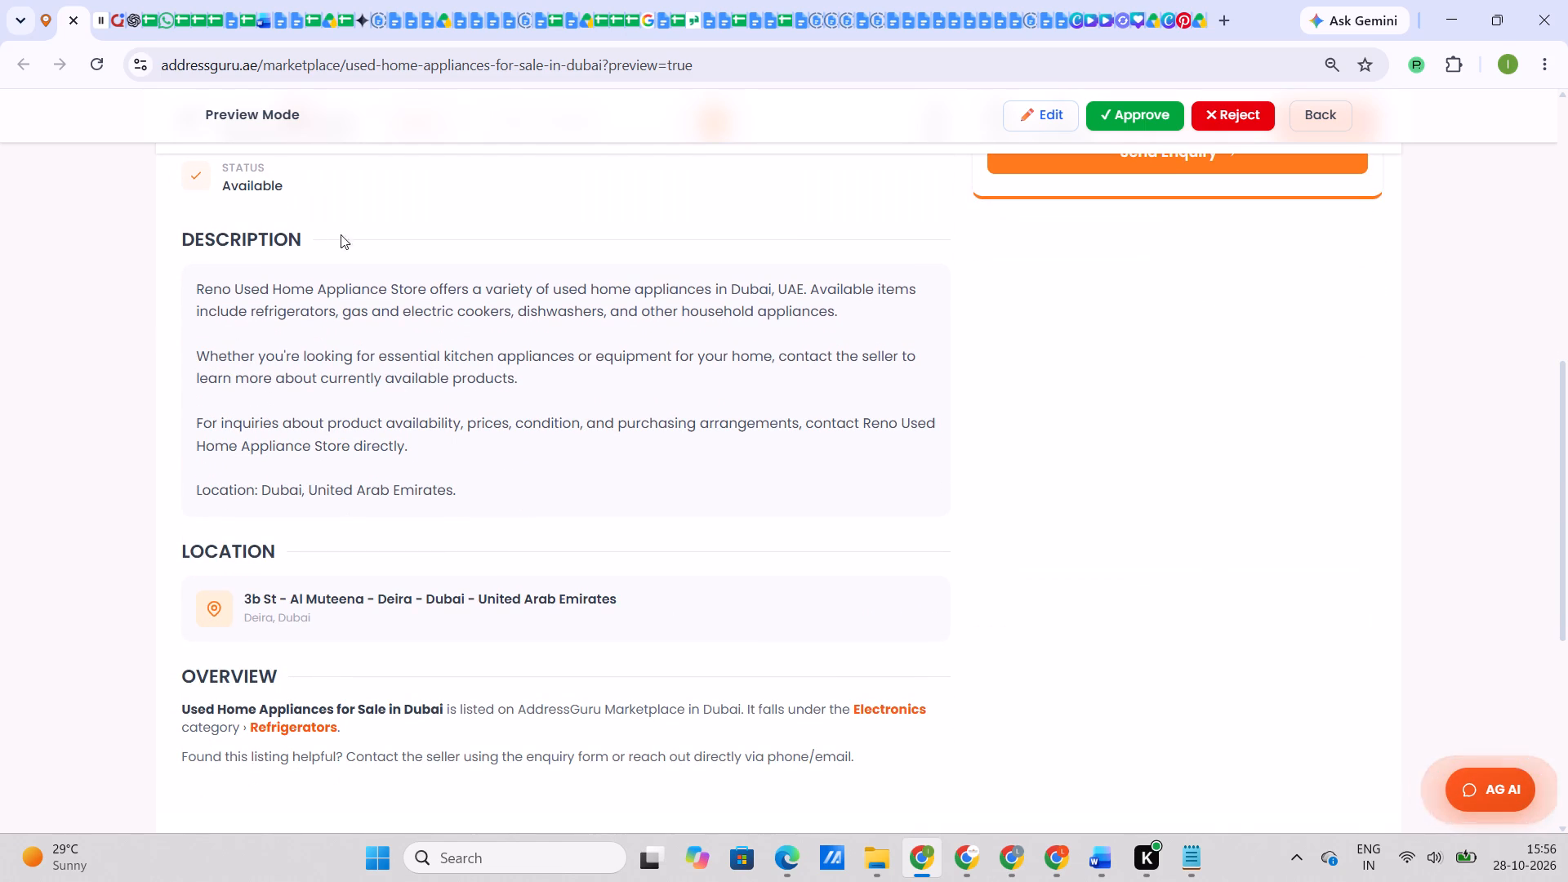
Open the Used Home Appliances for Sale in Dubai listing for editing, delete the description's closing Location line, and continue to the photos stage.
click(65, 19)
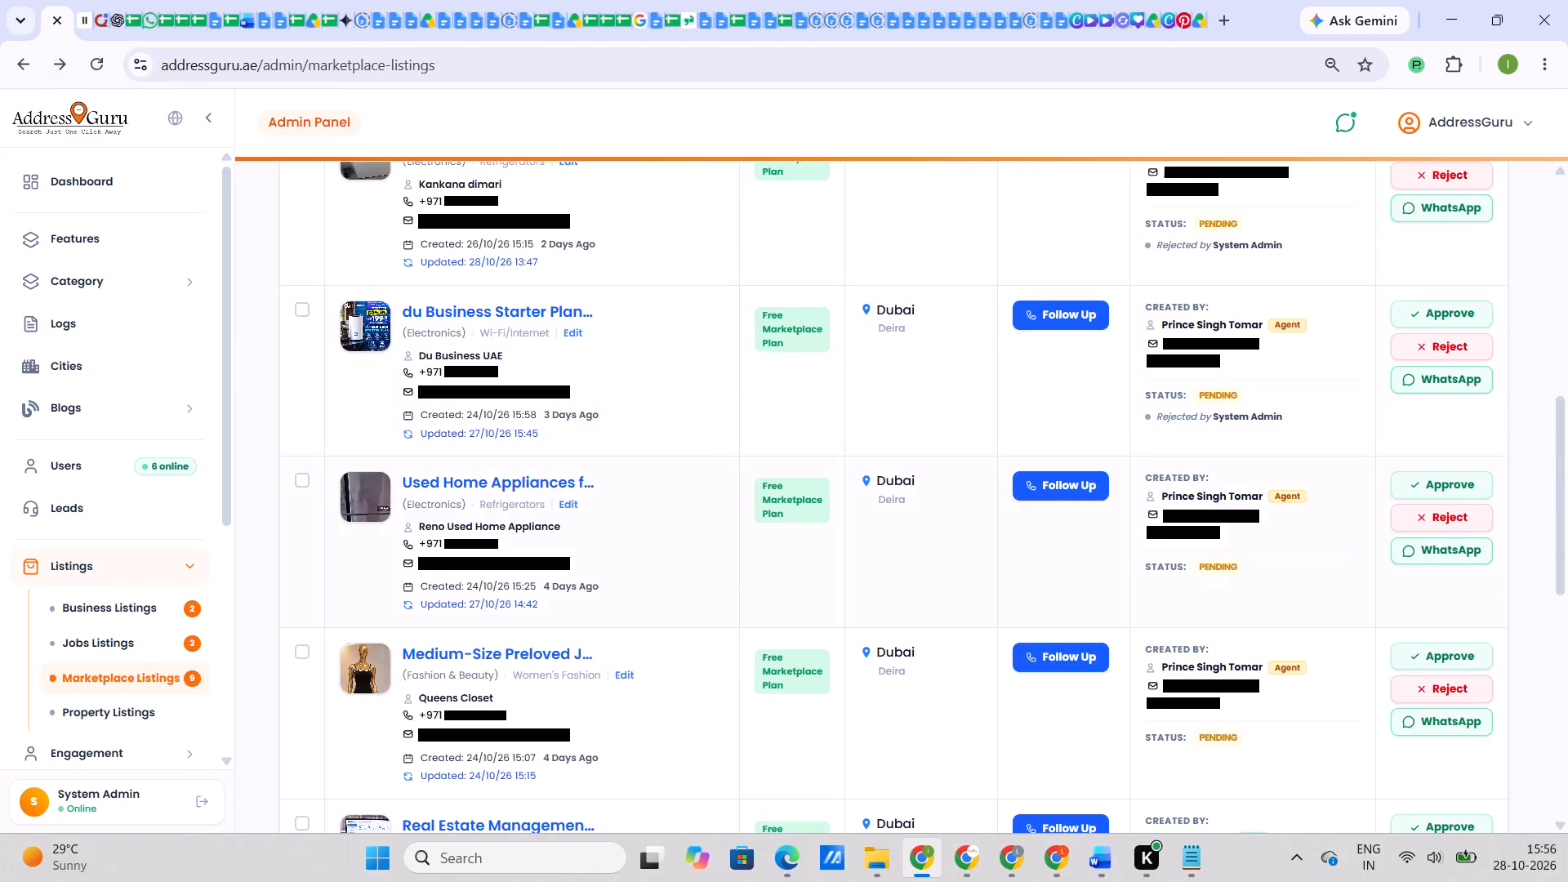
click(572, 504)
scroll(599, 523, down, 4)
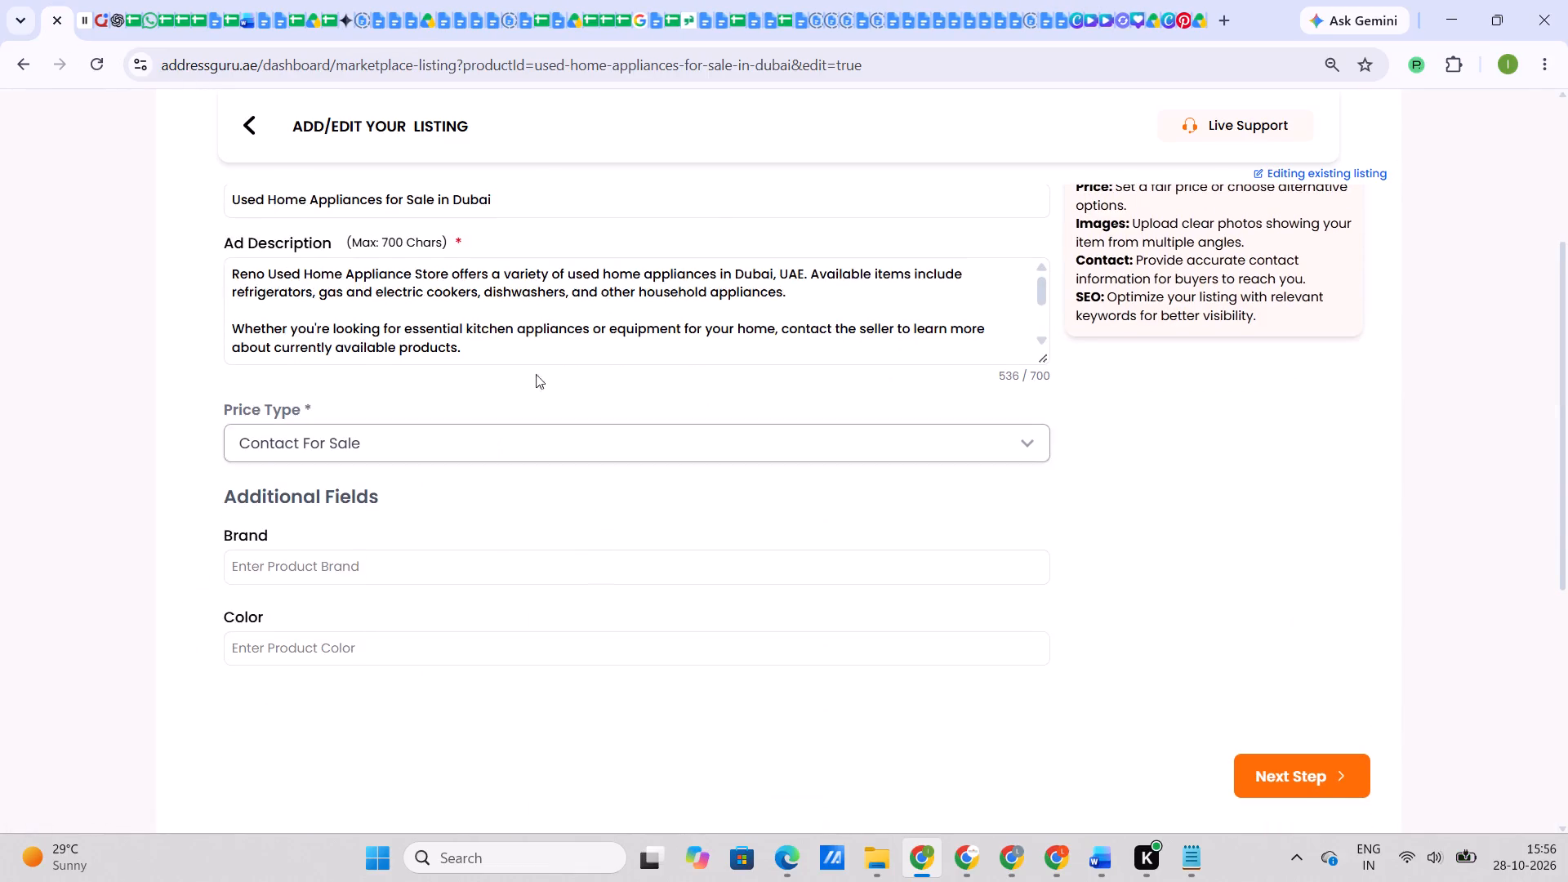
scroll(536, 374, down, 2)
drag(510, 344, 216, 358)
key(BackSpace)
key(BackSpace)
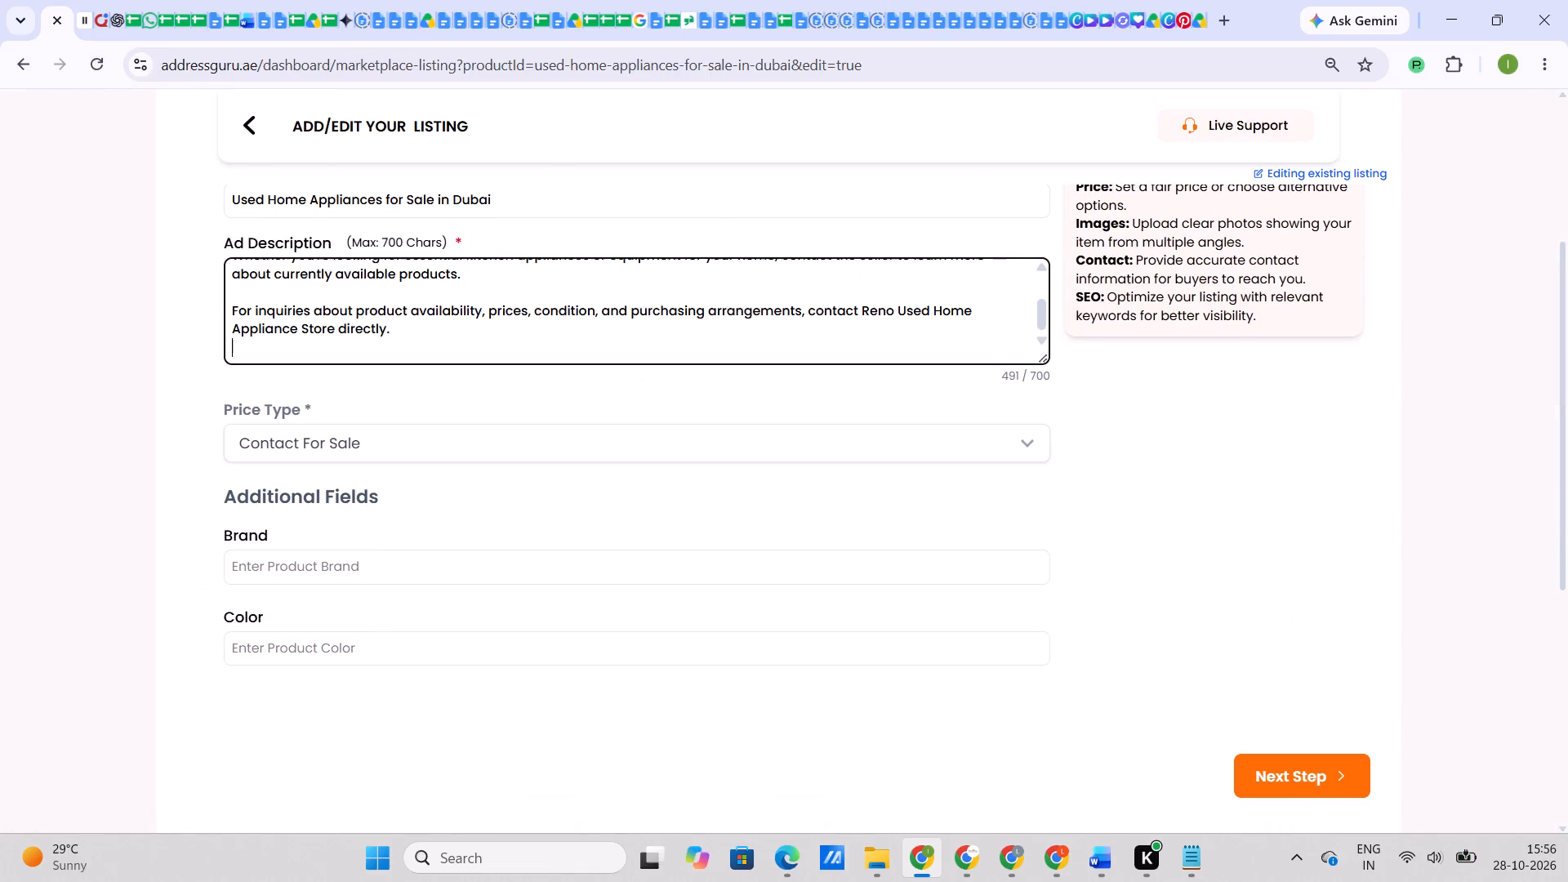
key(BackSpace)
click(1267, 773)
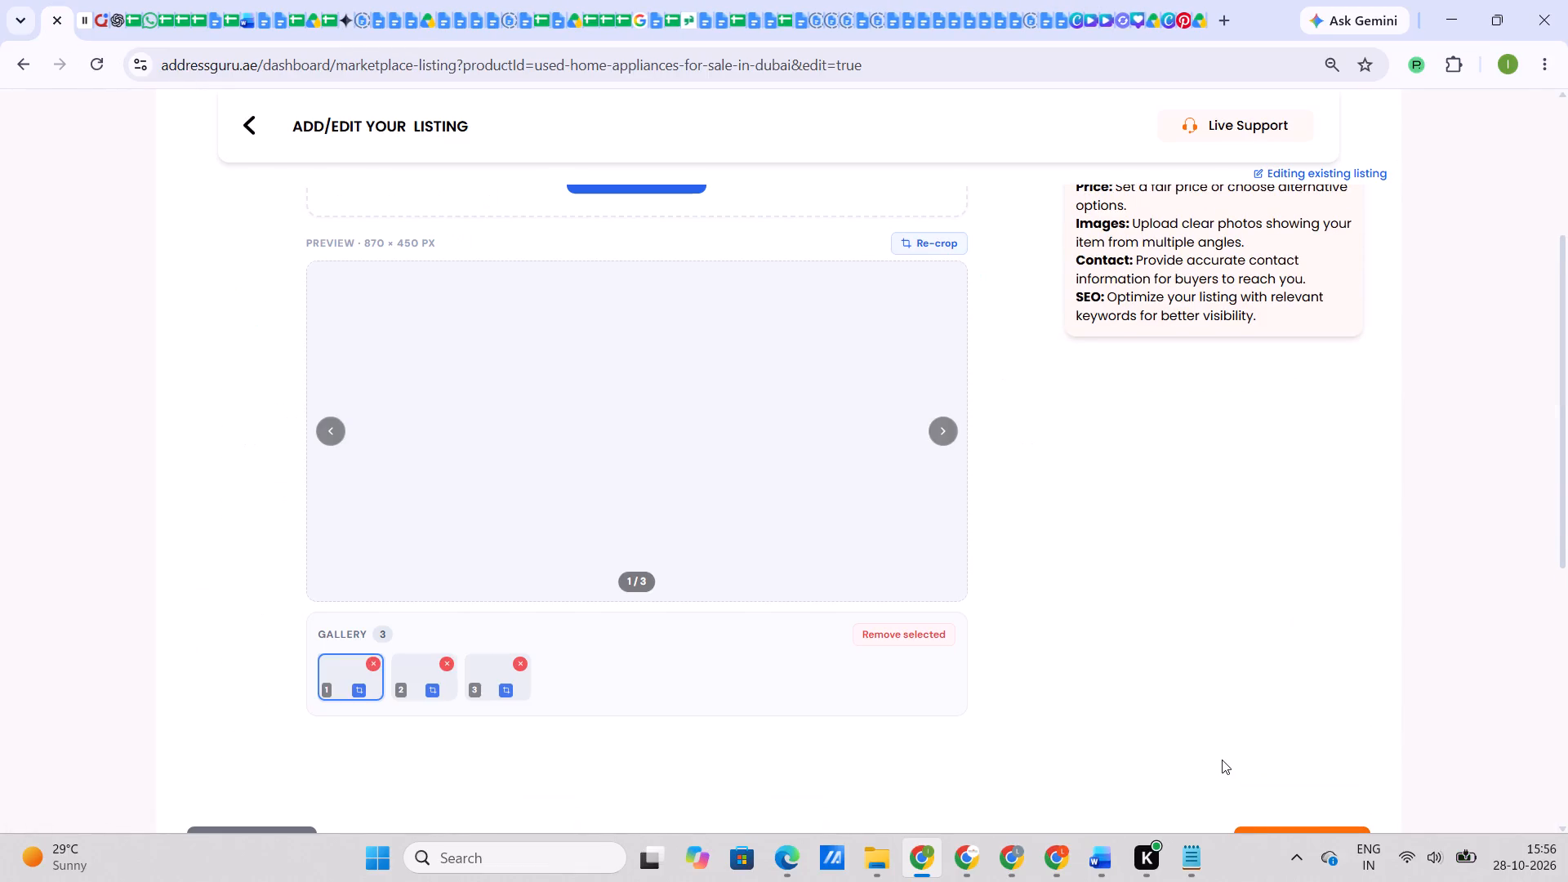
Return to the used appliances listing's information stage, review its description, title, condition and category, and go back to the marketplace listings.
scroll(1151, 701, down, 4)
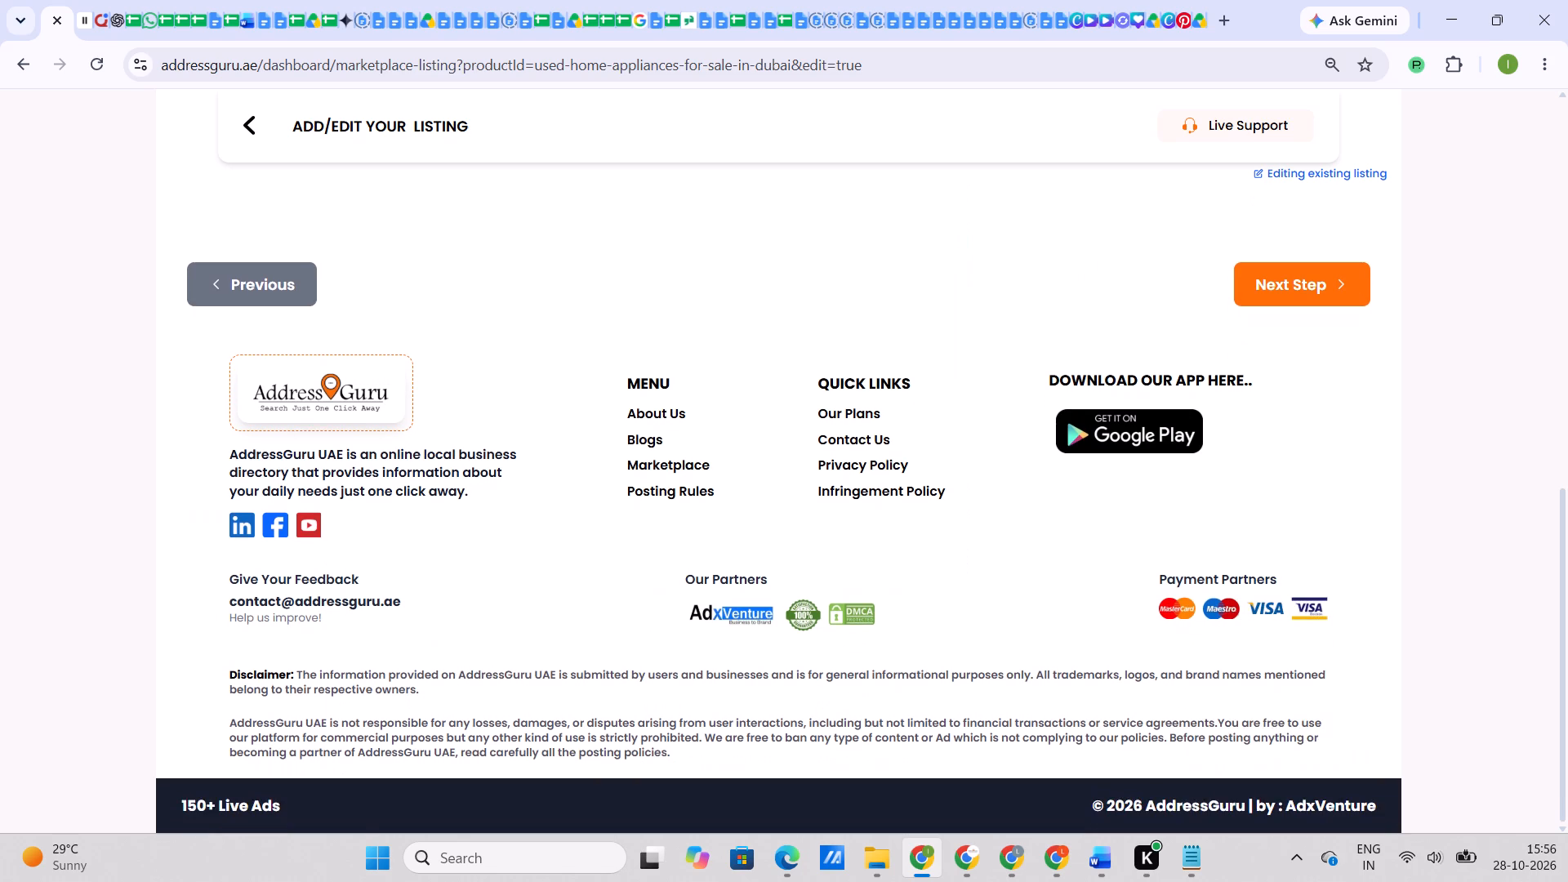
click(247, 262)
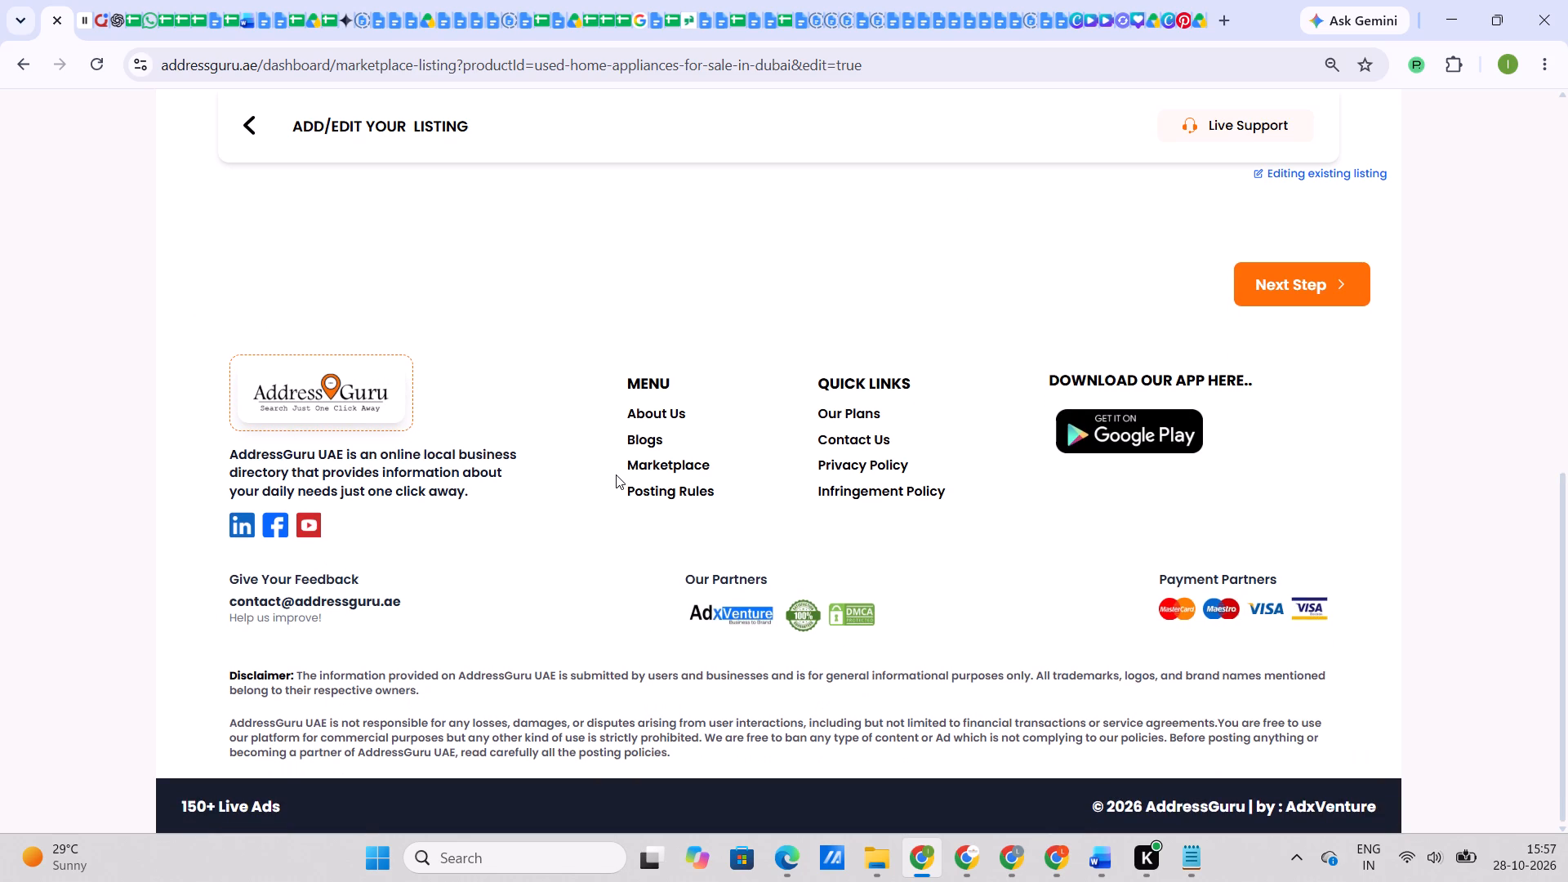
scroll(616, 474, up, 4)
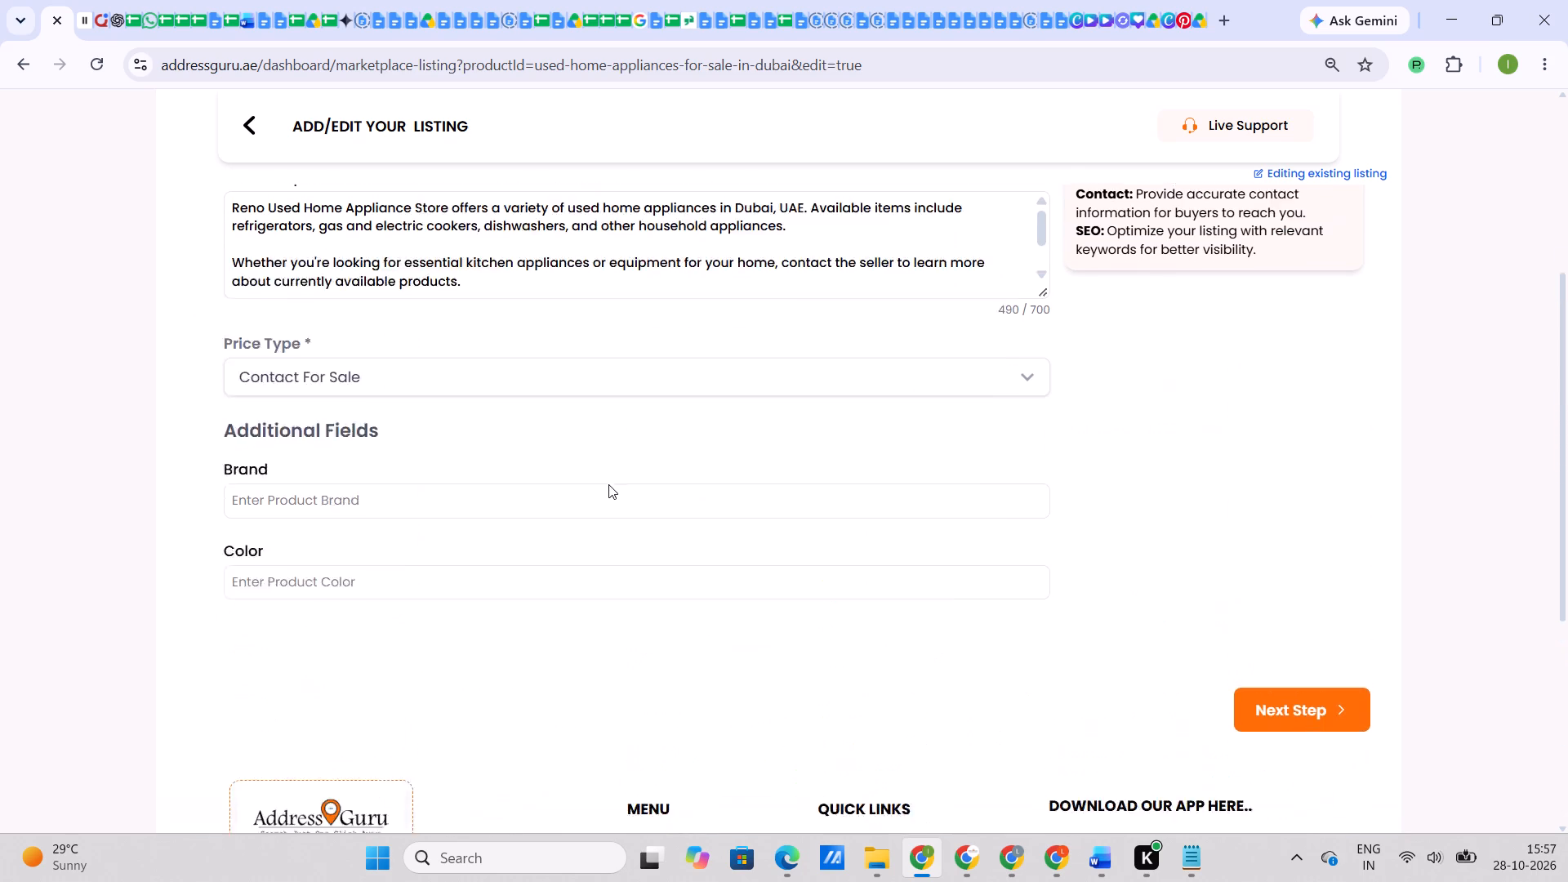
scroll(608, 484, up, 2)
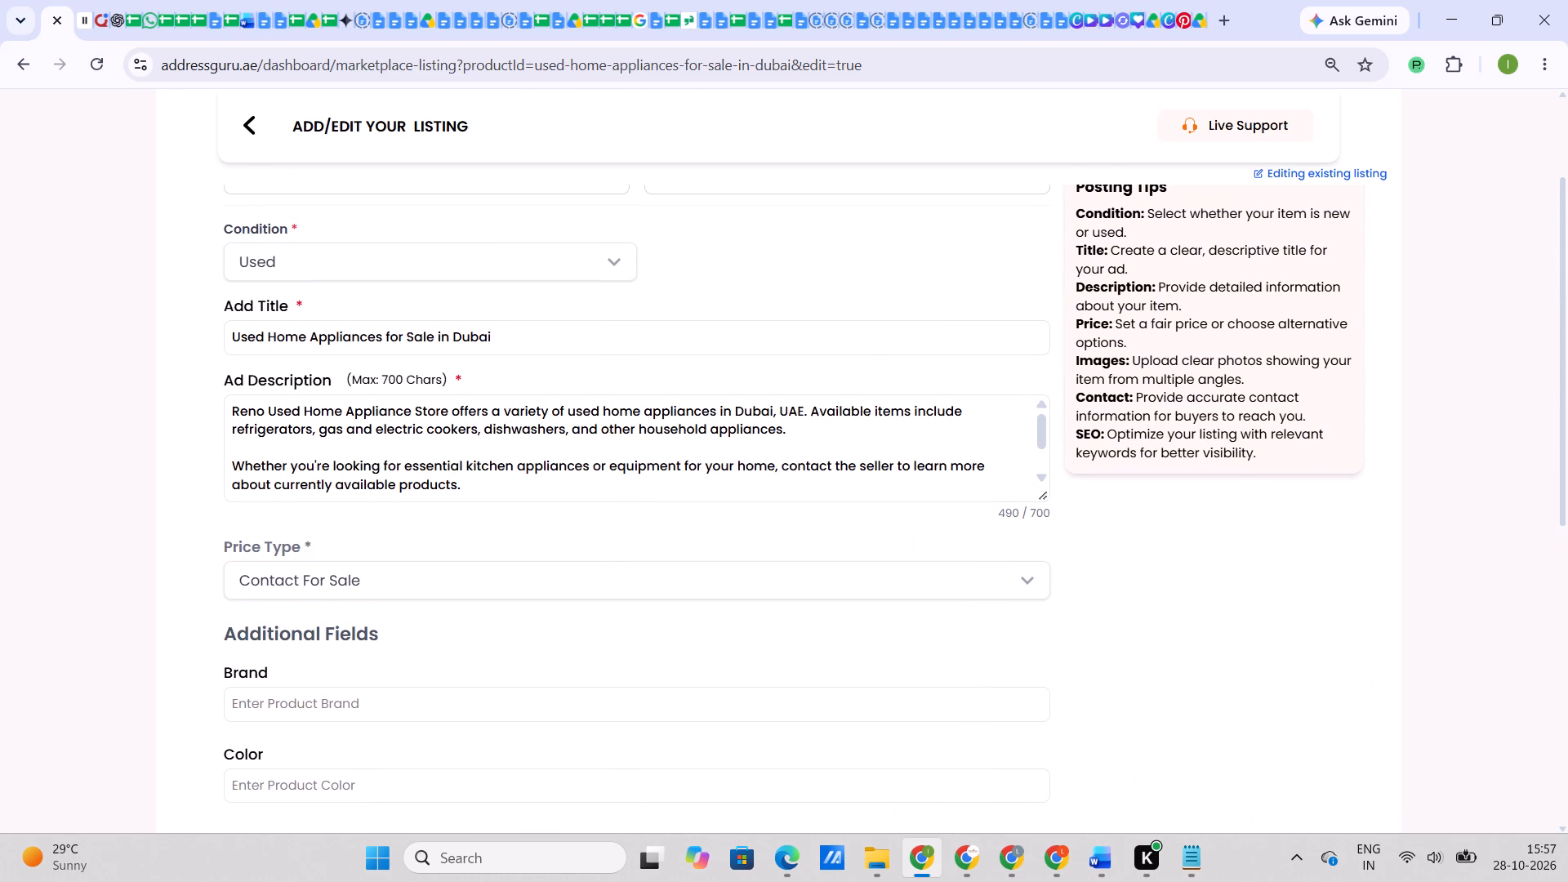
scroll(568, 445, down, 2)
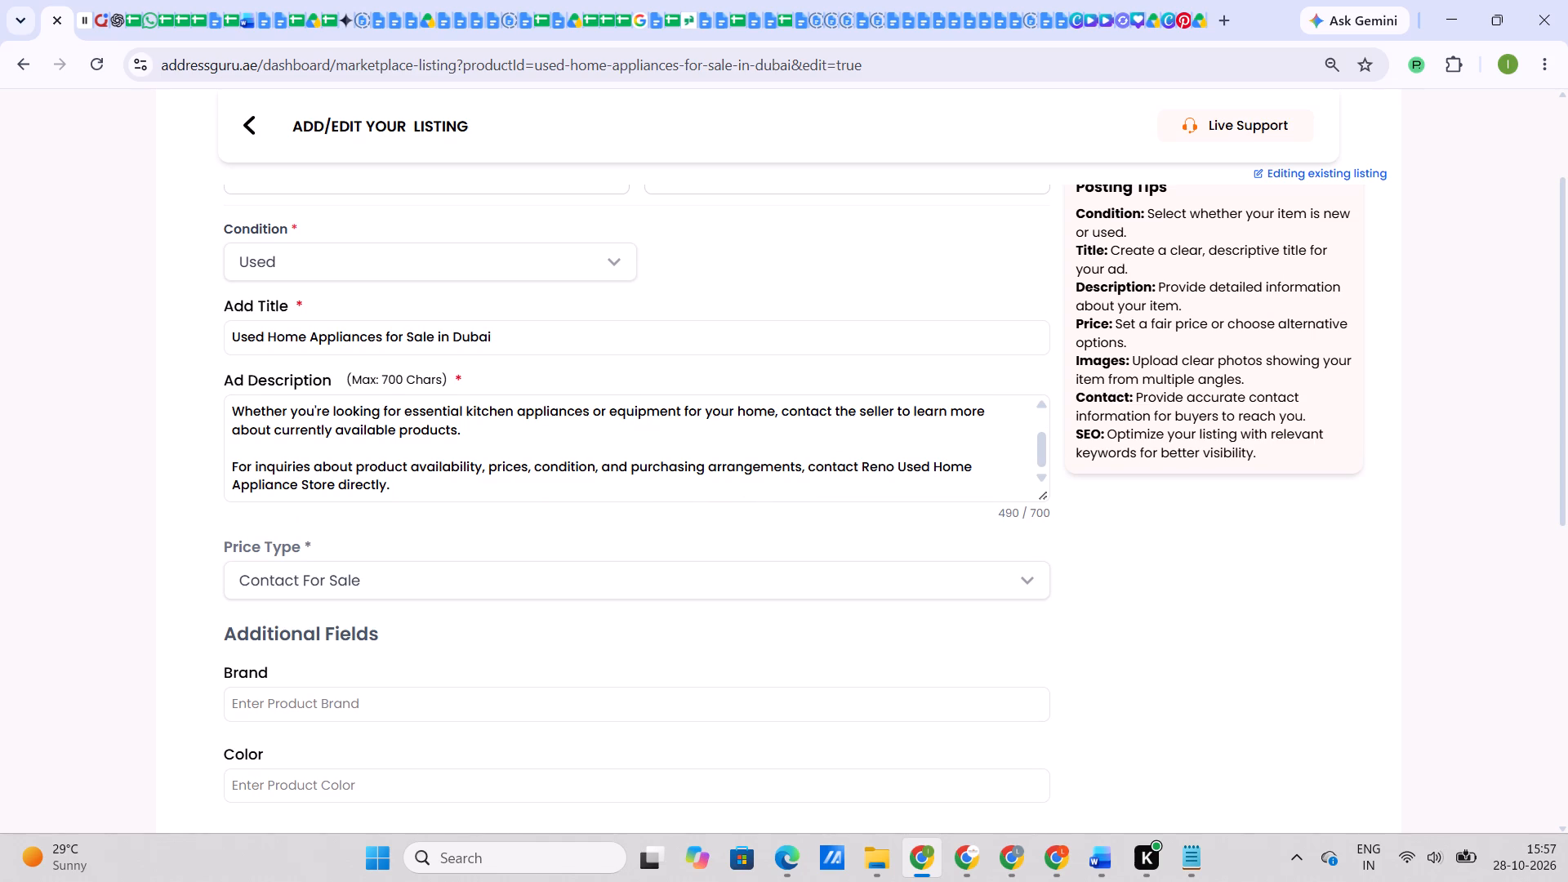
scroll(568, 445, up, 1)
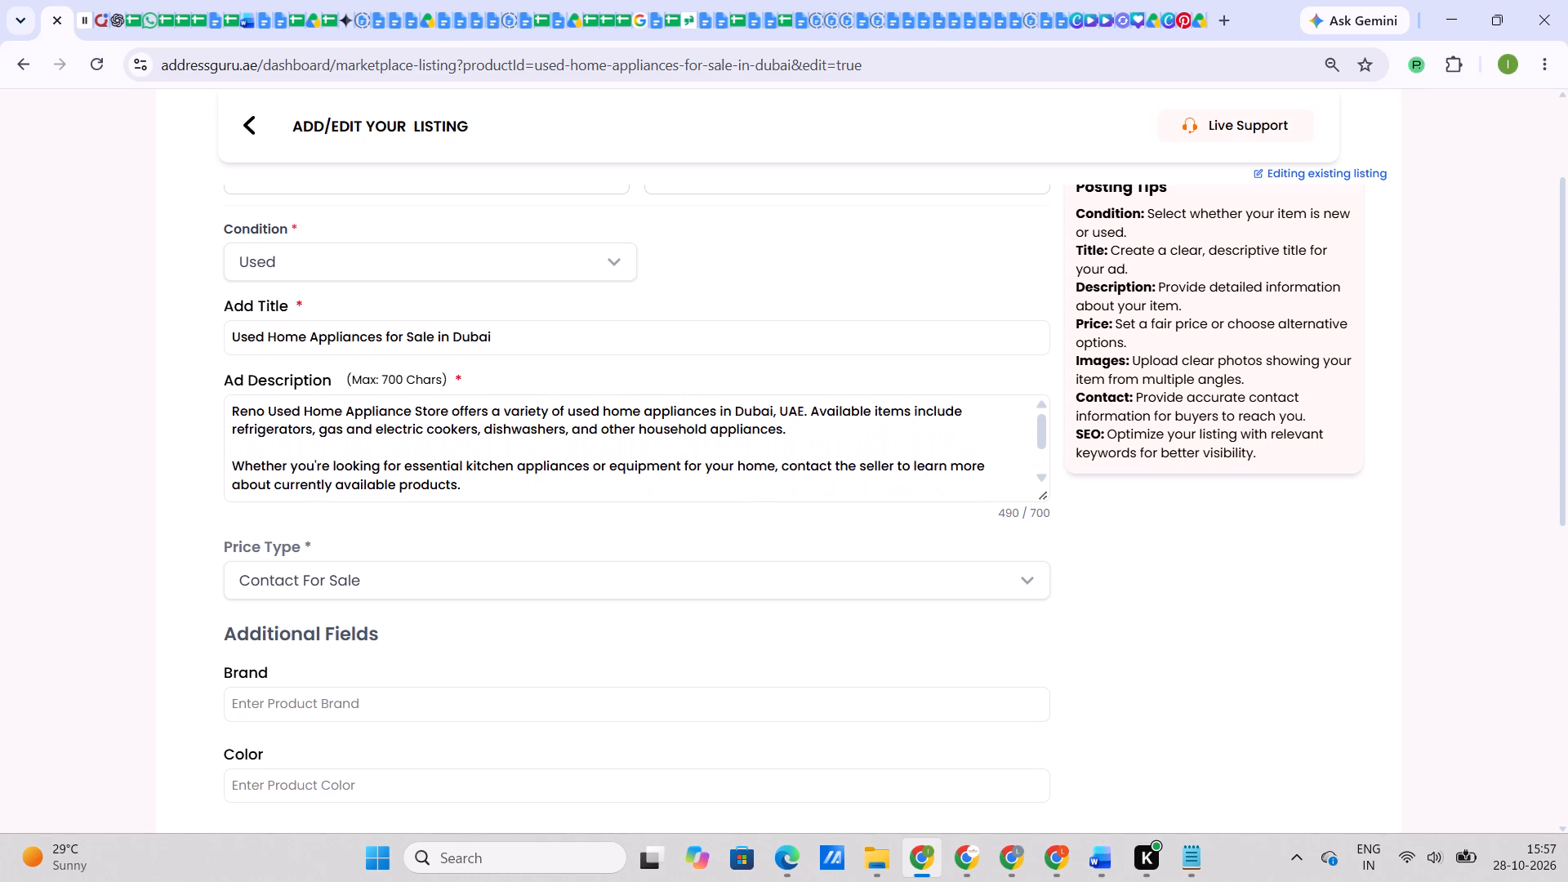
scroll(568, 445, up, 1)
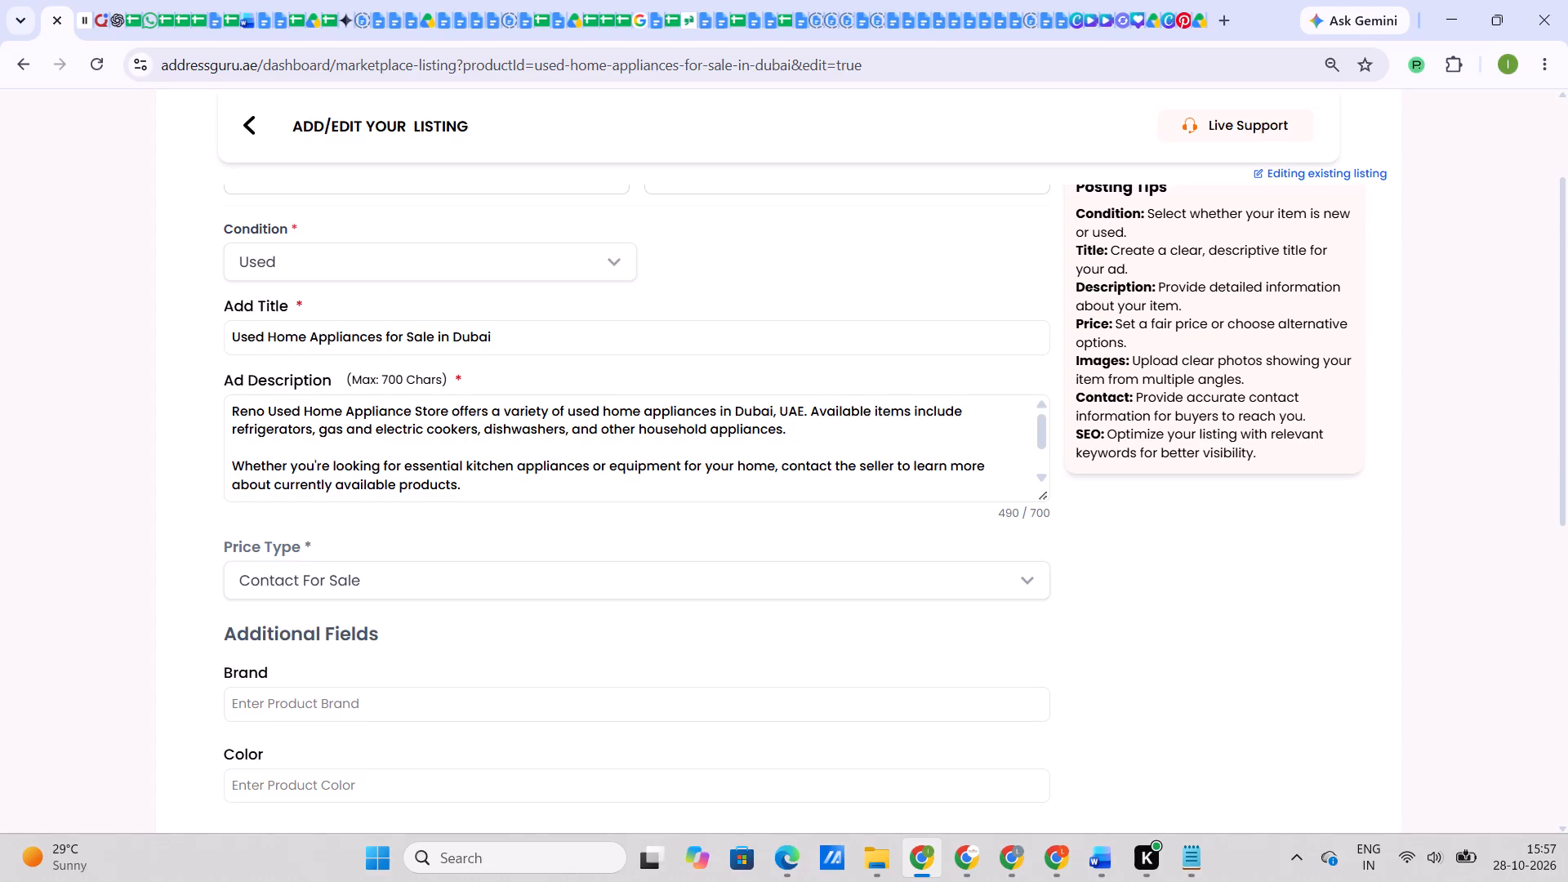
scroll(568, 445, up, 4)
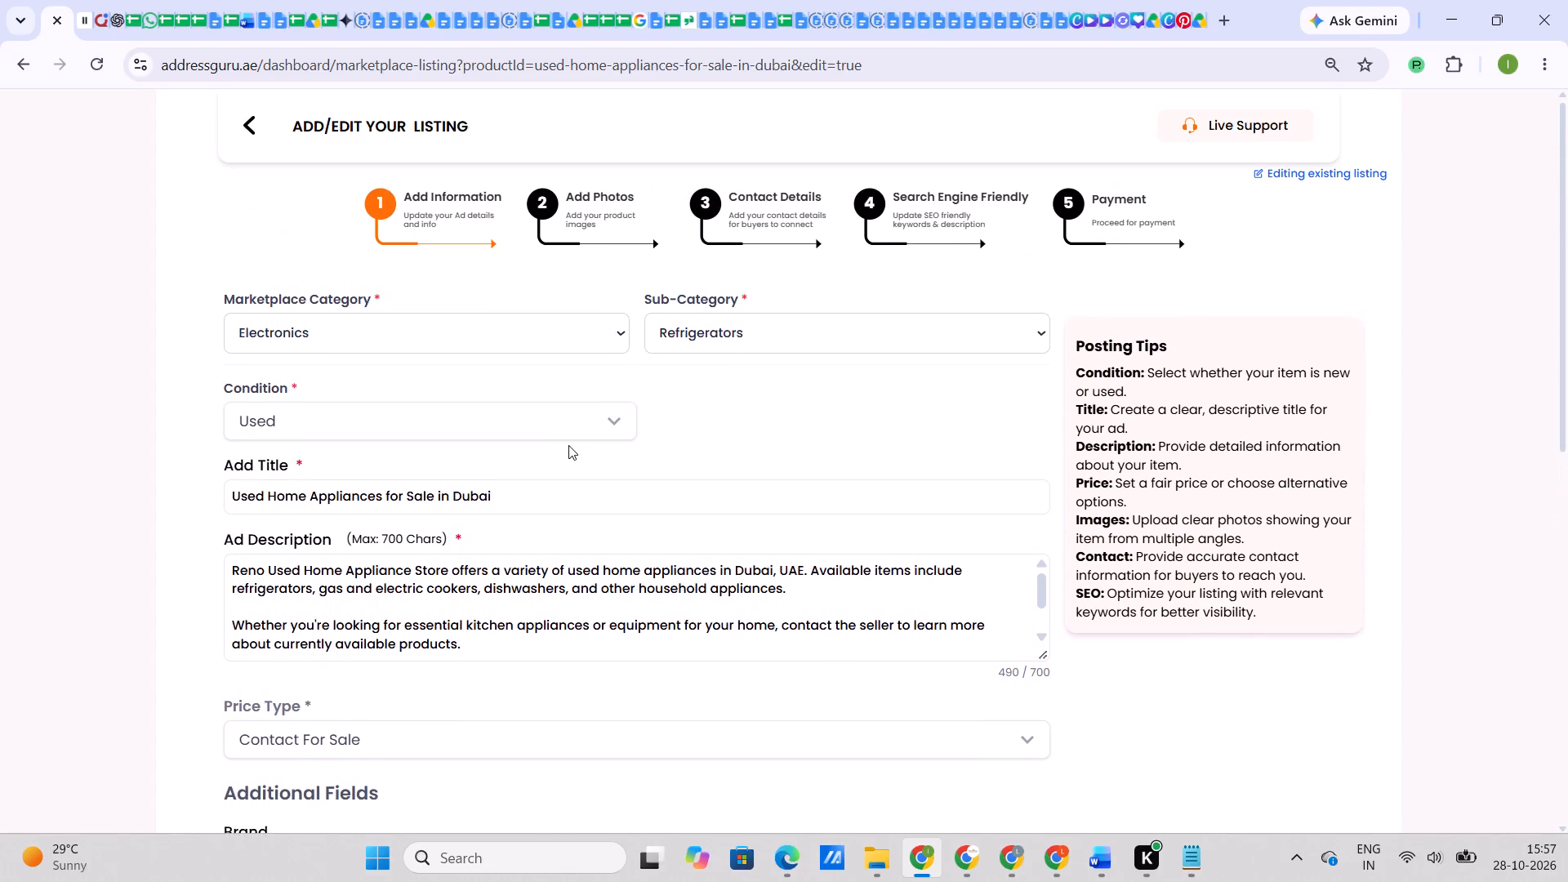
click(246, 127)
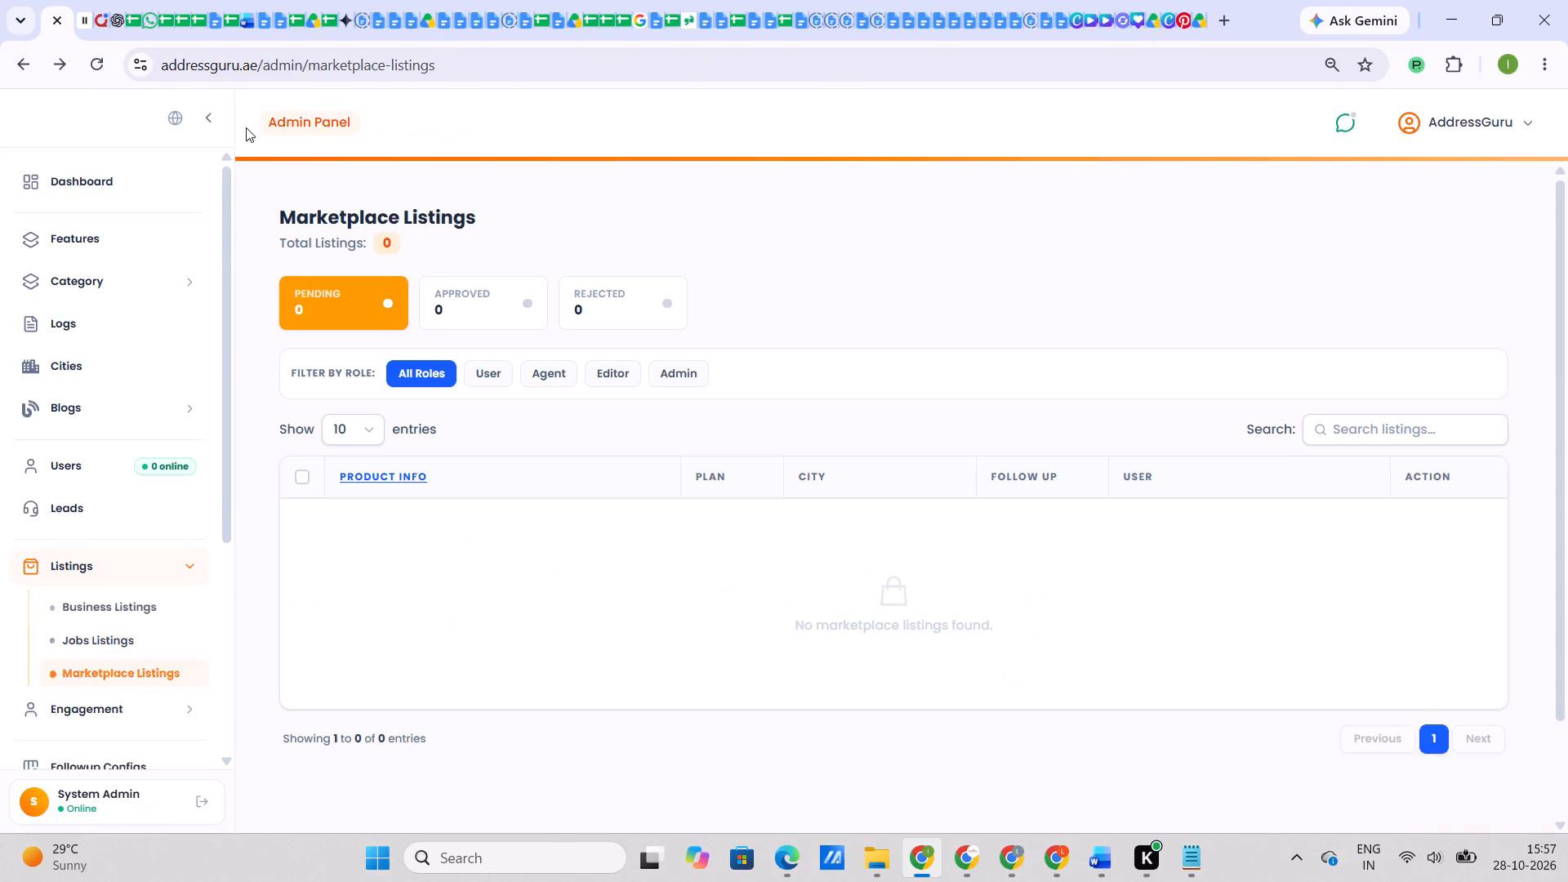
Start approving the pending Aftron 2-door fridge freezer listing in Sharjah.
scroll(613, 595, down, 3)
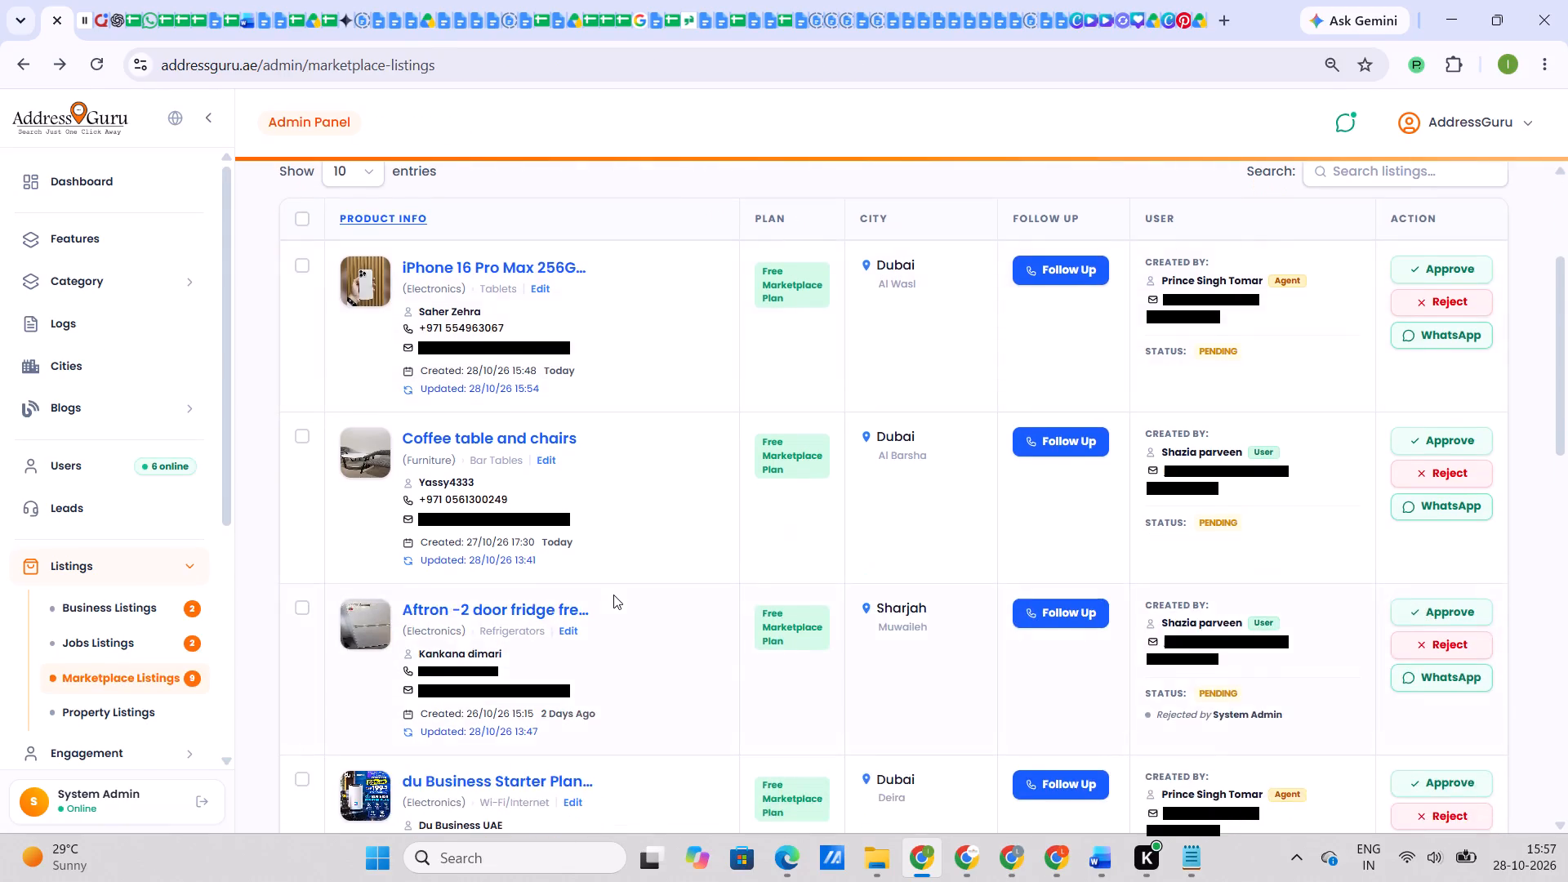
scroll(613, 595, down, 2)
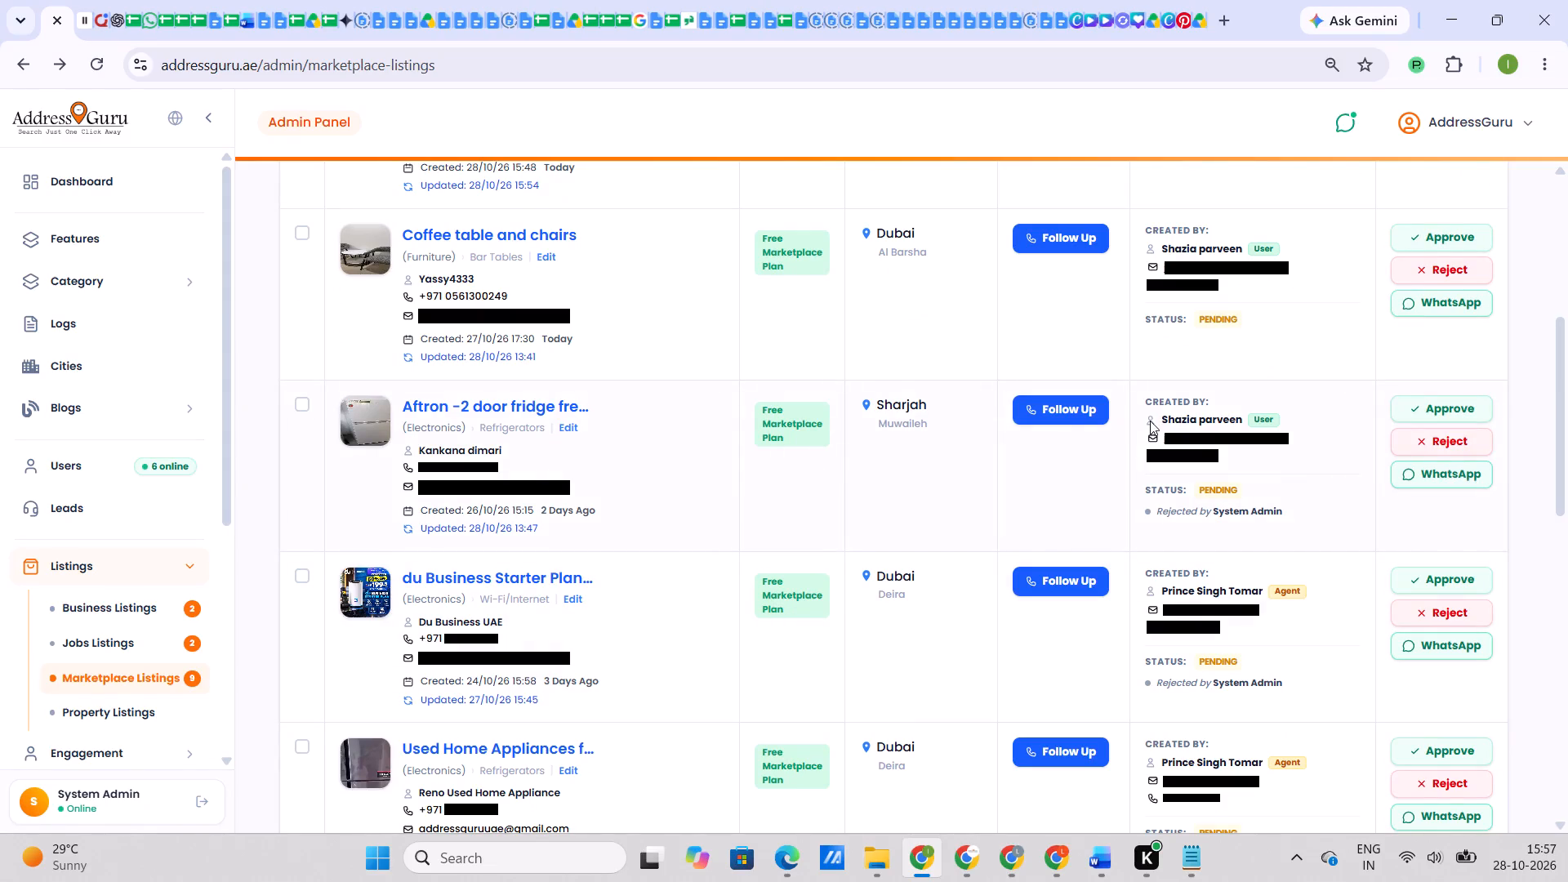
click(1409, 414)
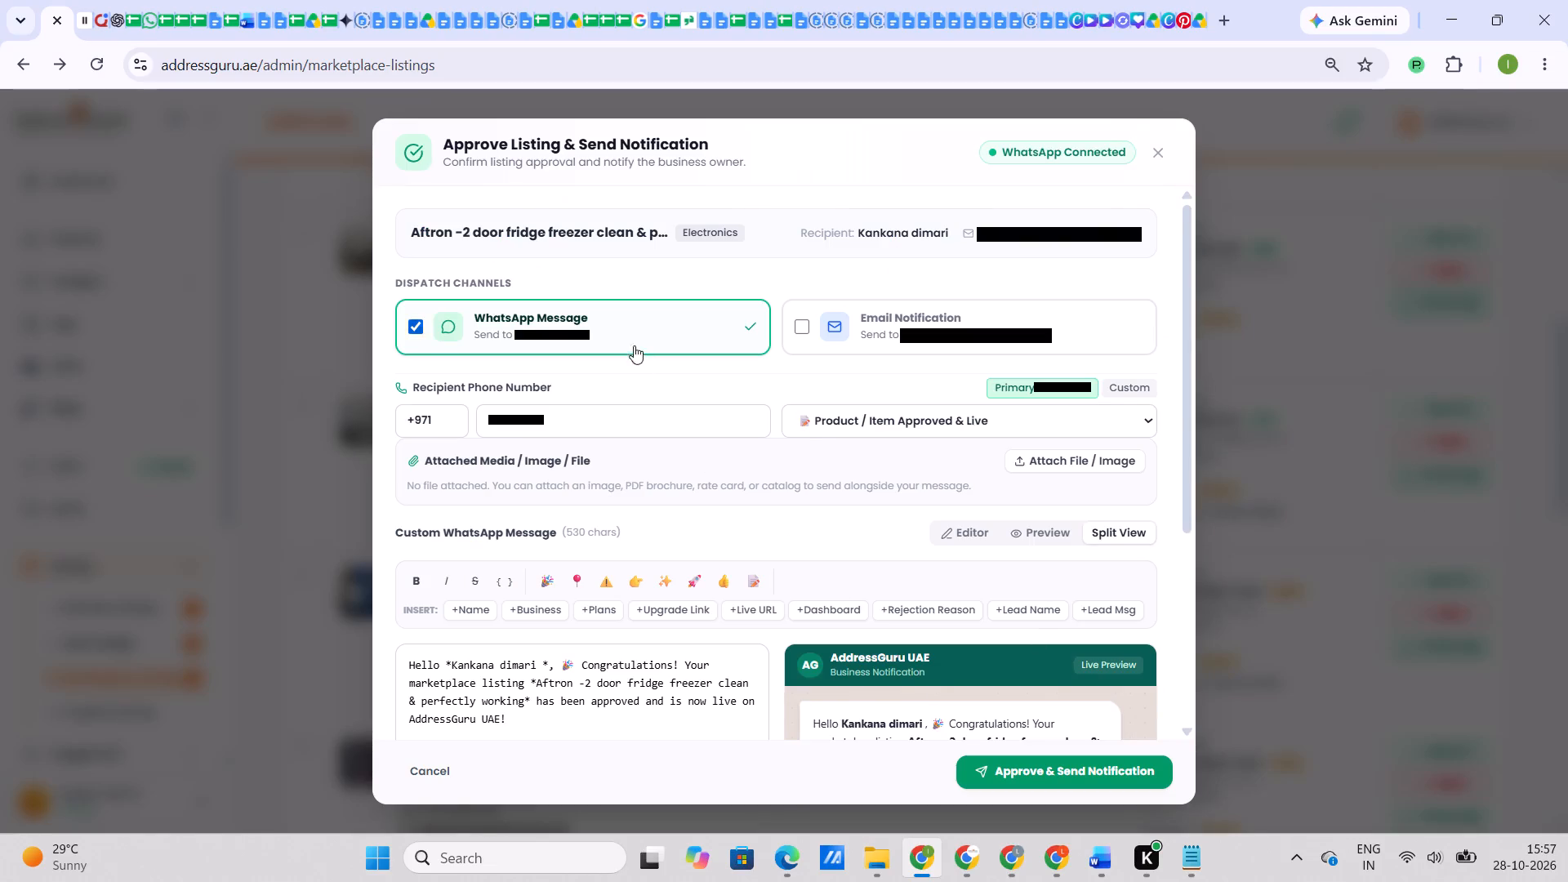
Turn off the WhatsApp message and approve the Aftron 2-door fridge freezer listing without notifying the owner.
click(635, 320)
click(1041, 621)
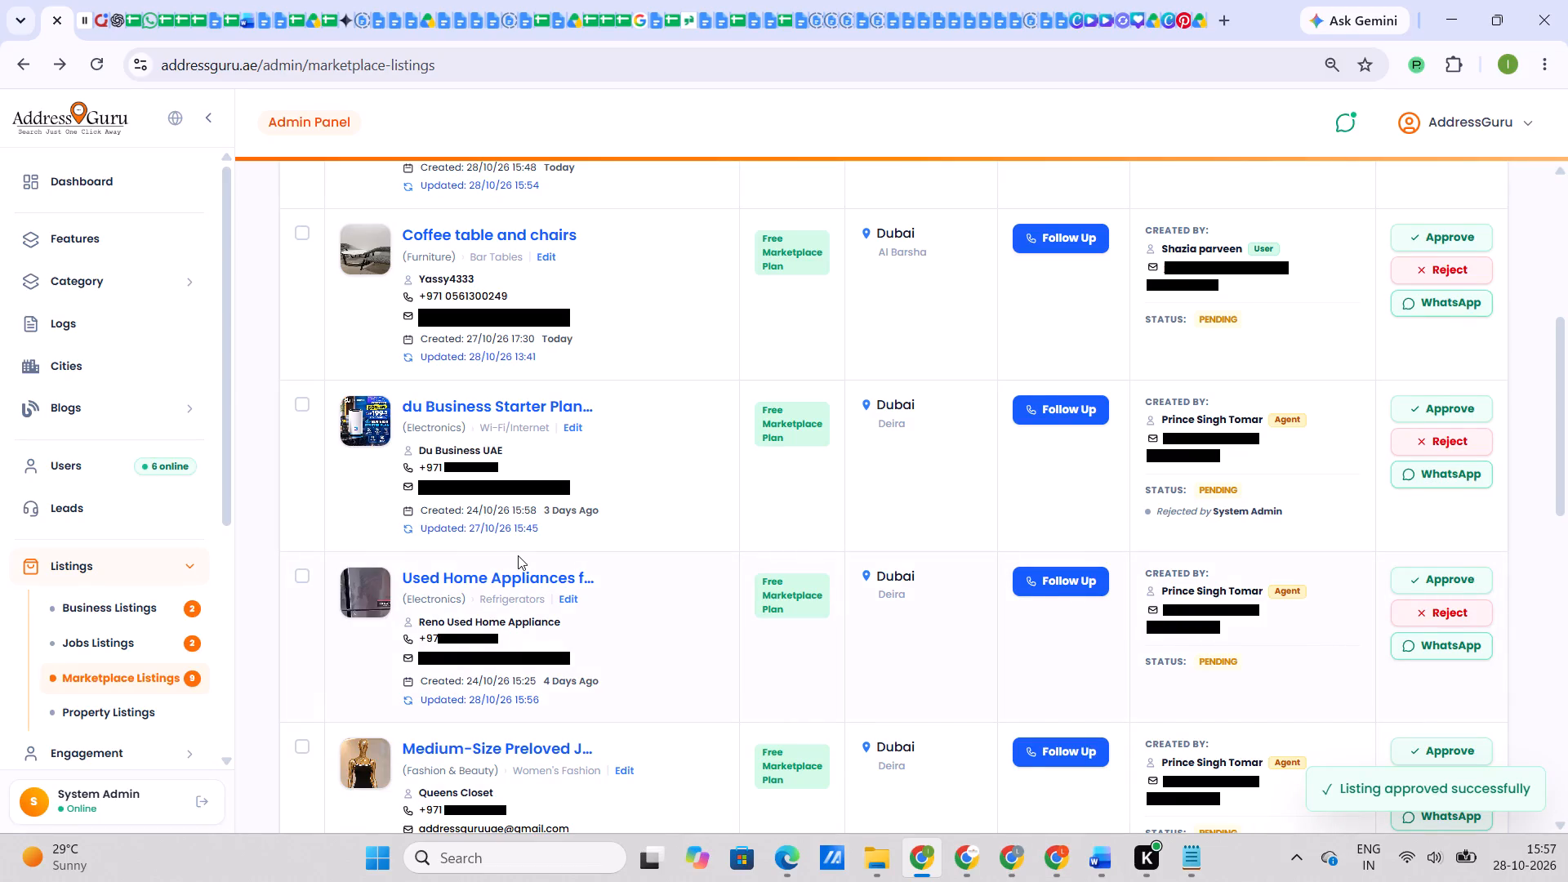
Reload the marketplace listings and approve the pending Used Home Appliances for Sale in Dubai listing with the WhatsApp message turned off.
scroll(519, 555, up, 5)
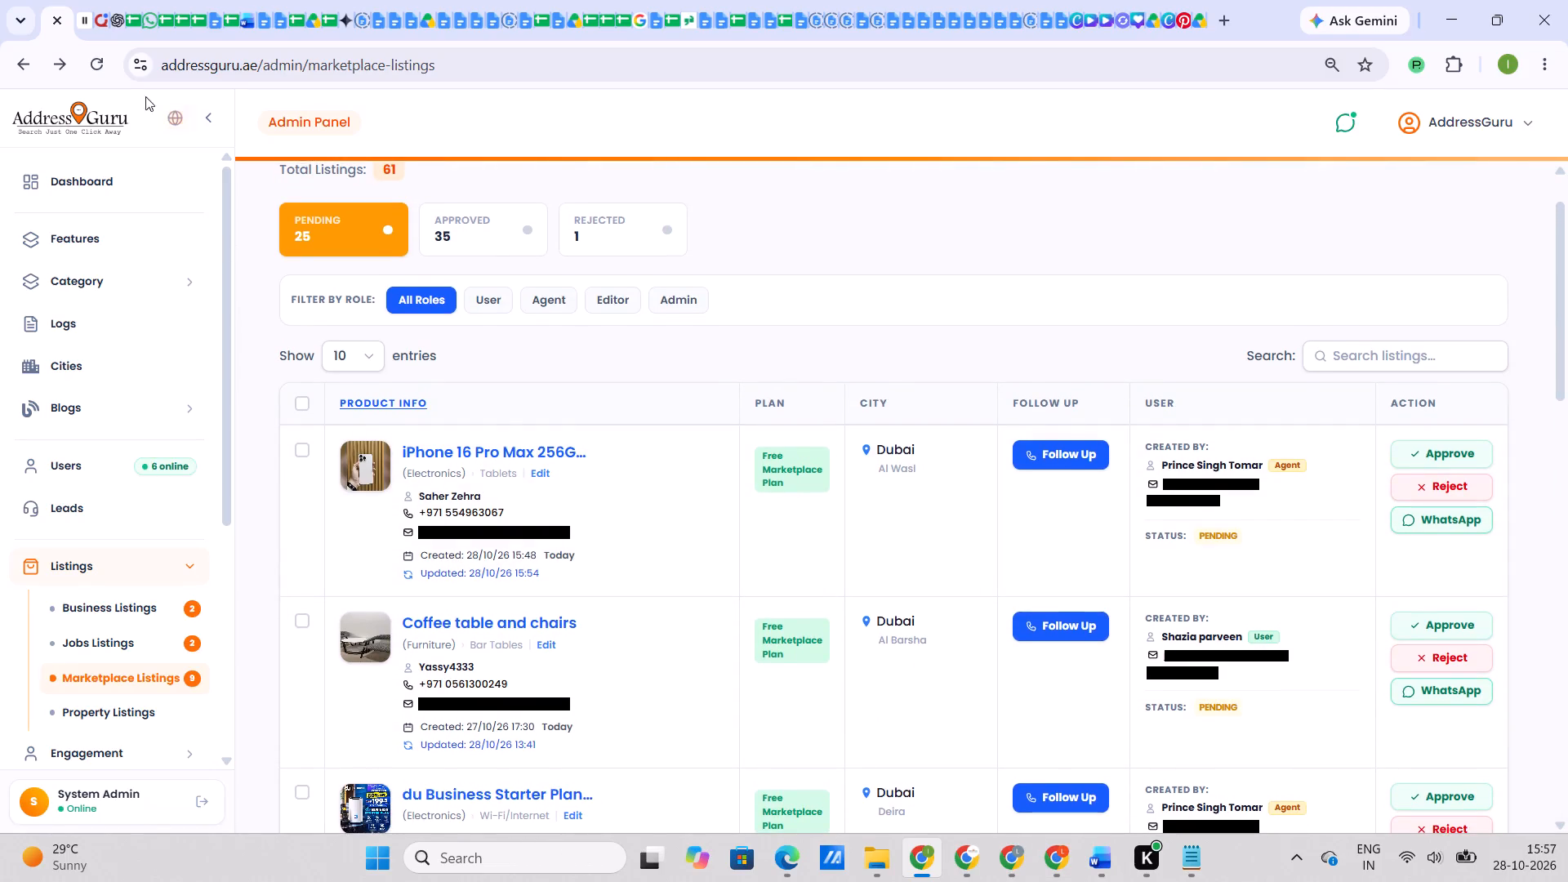
click(96, 62)
scroll(770, 477, down, 1)
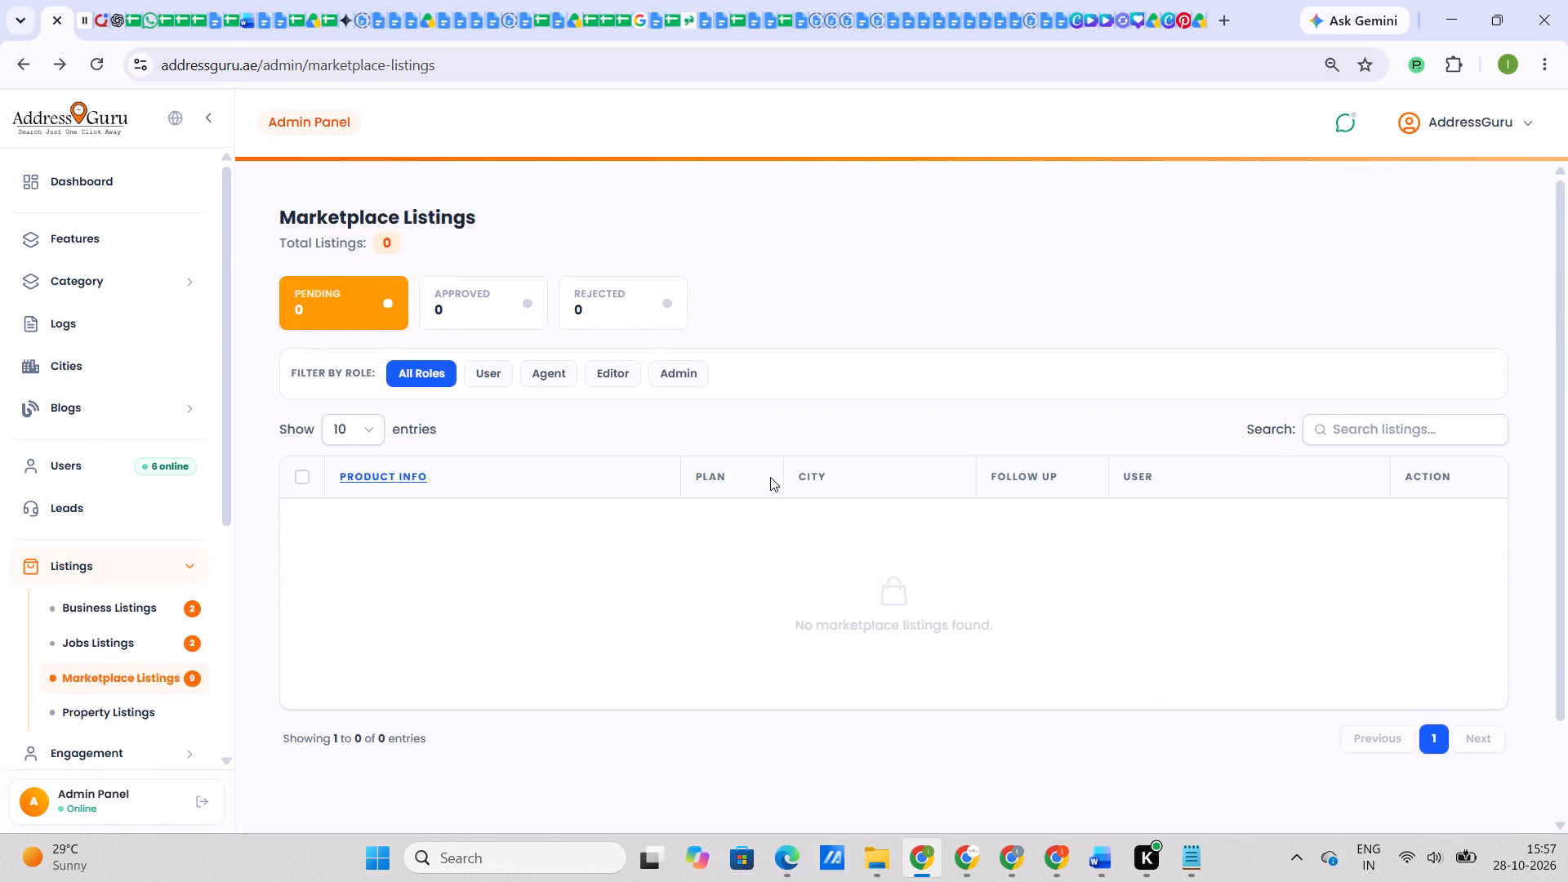
scroll(770, 477, down, 1)
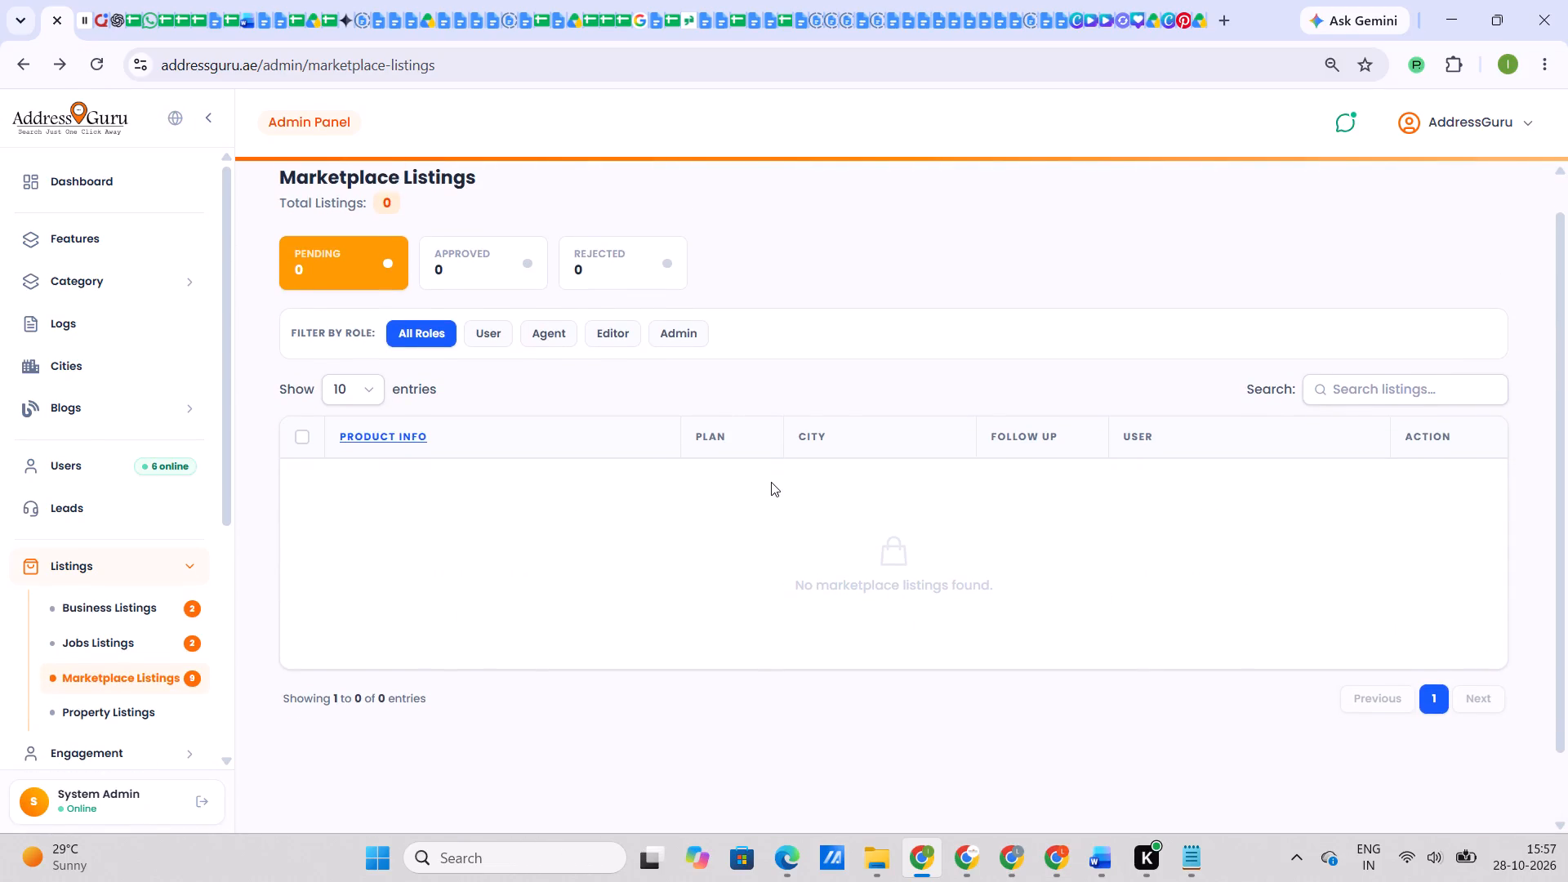
scroll(760, 548, down, 5)
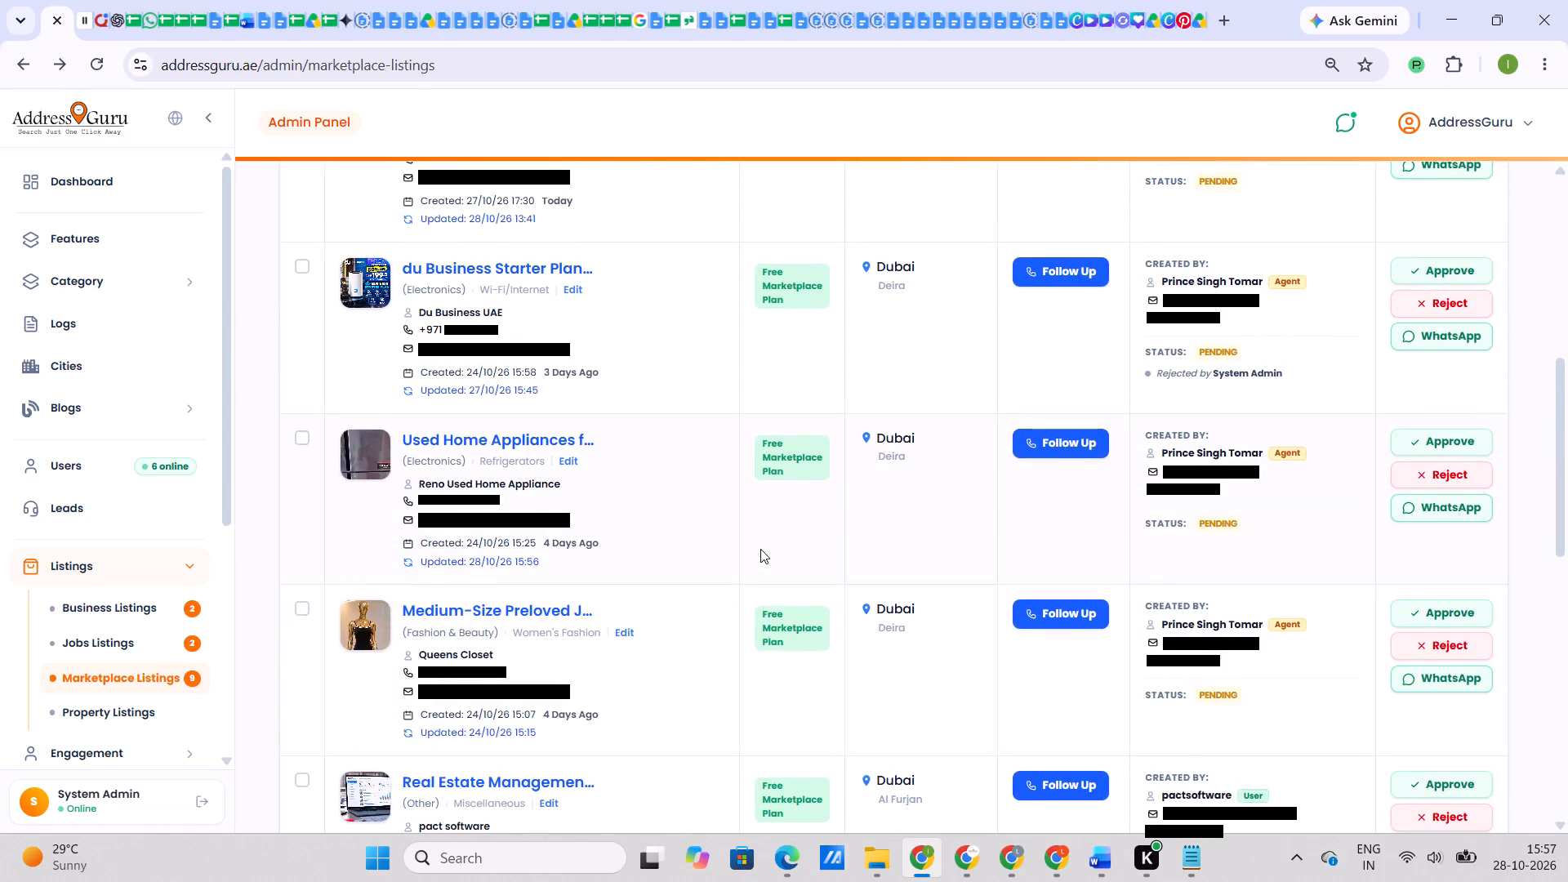
click(1459, 431)
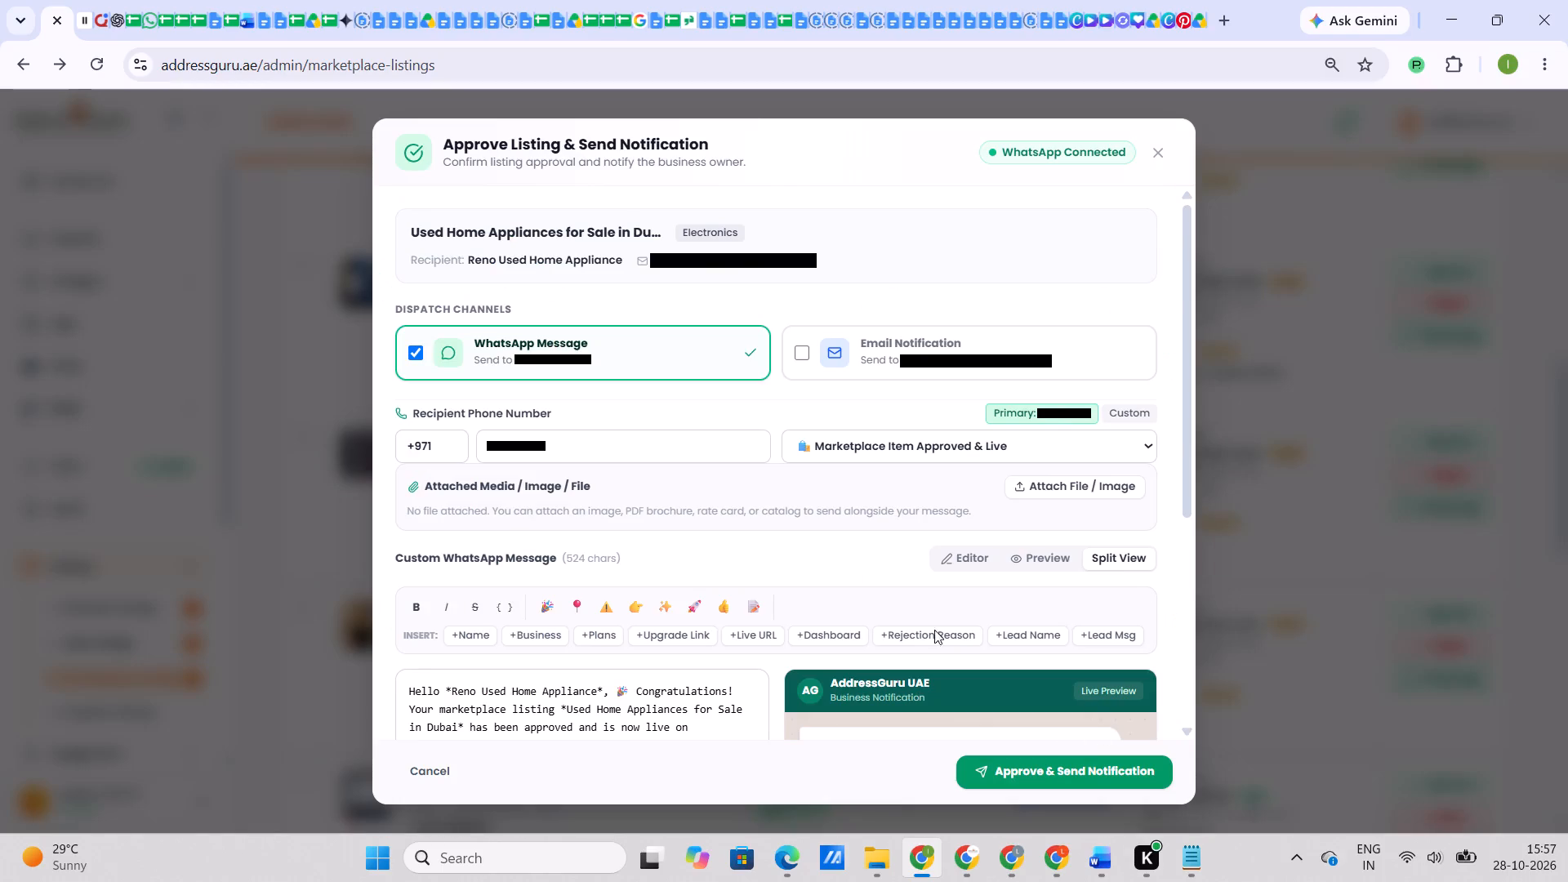
click(591, 344)
click(1071, 631)
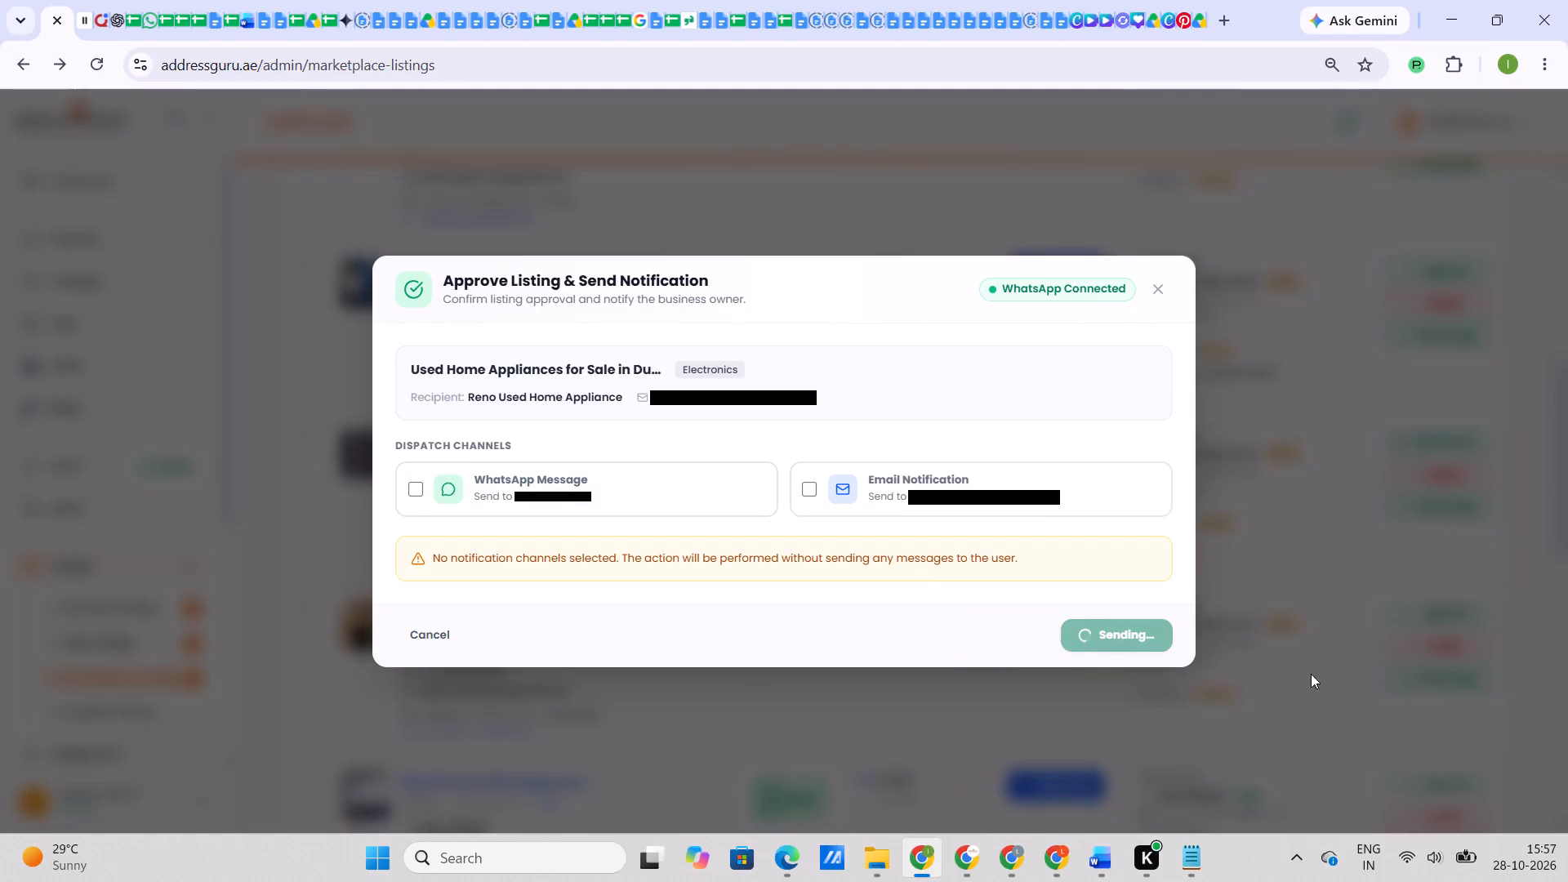
Start rejecting the pending Buy Gamma-Butyrolactone listing with only the reason "Listing category is incorrect", and proceed to the notification review.
scroll(1401, 647, up, 1)
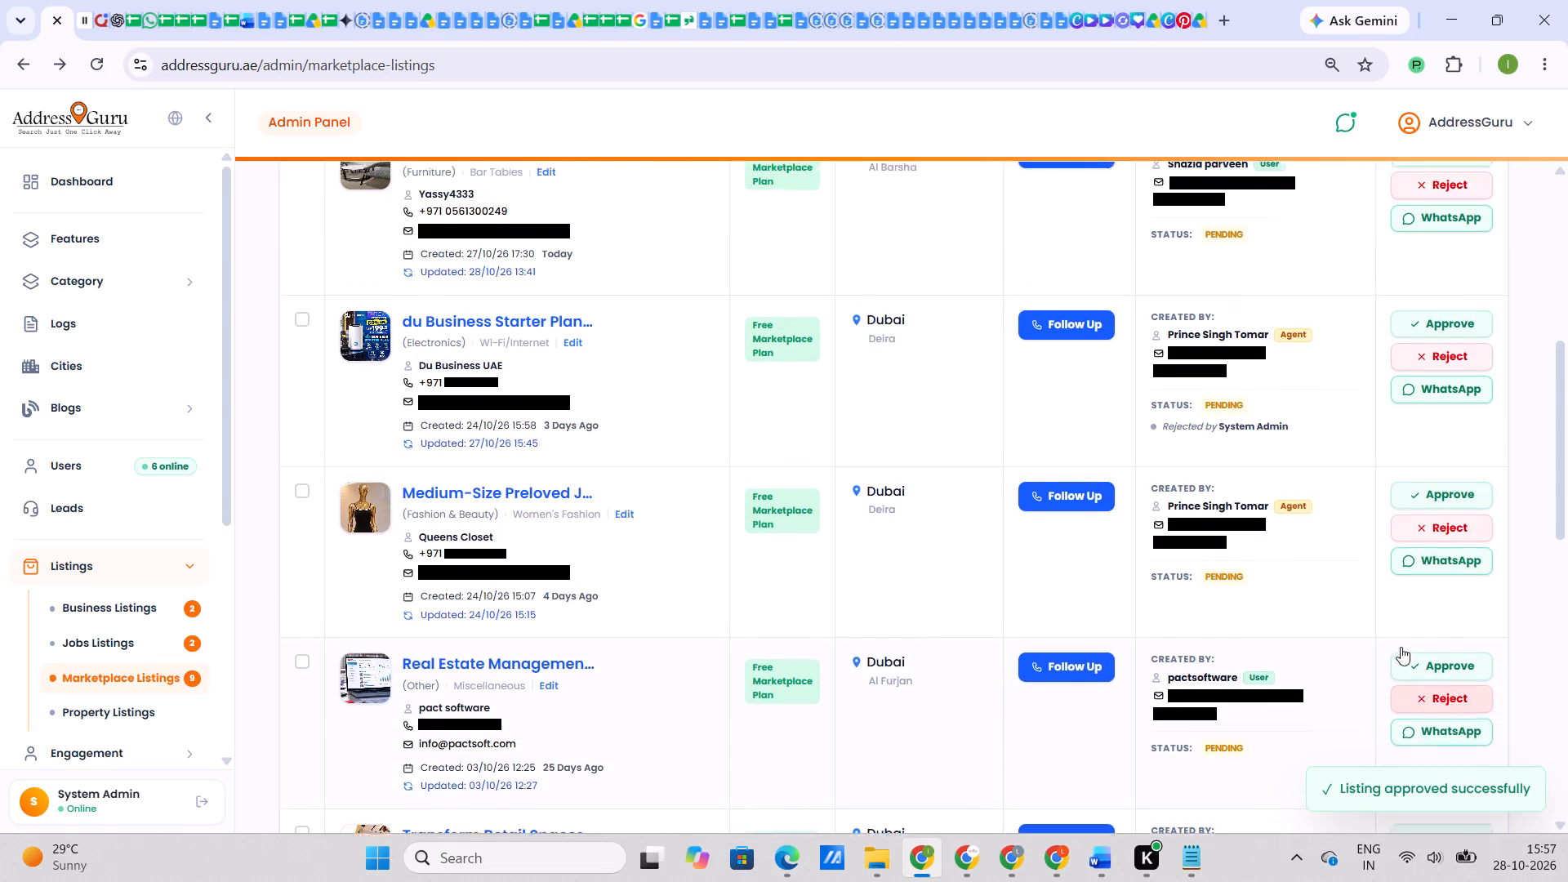
scroll(1401, 647, up, 1)
scroll(612, 402, down, 1)
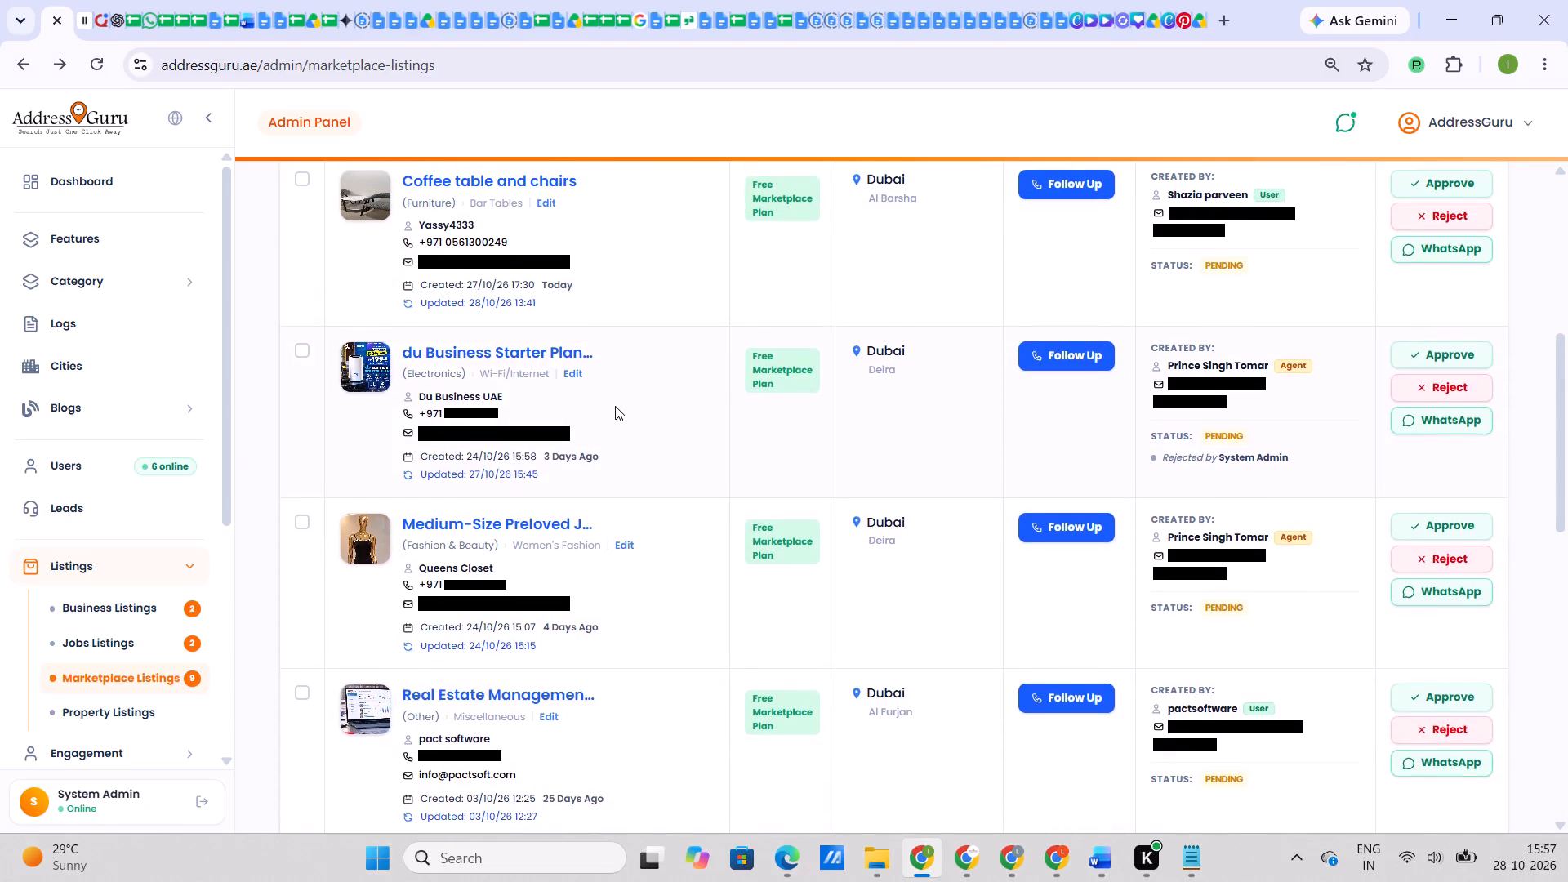
scroll(615, 406, down, 4)
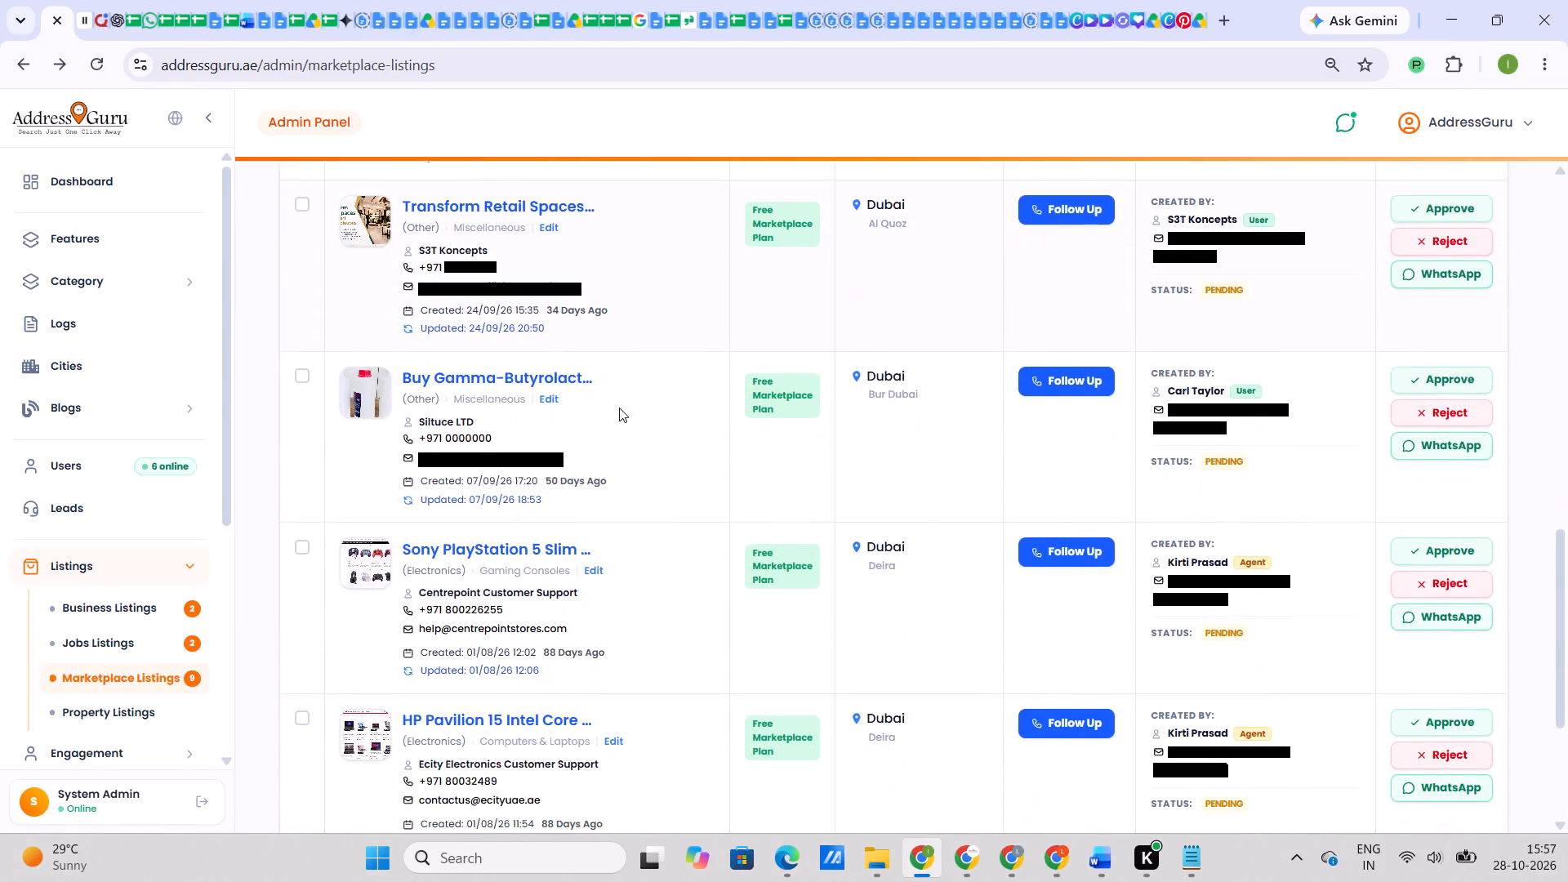
scroll(619, 408, down, 3)
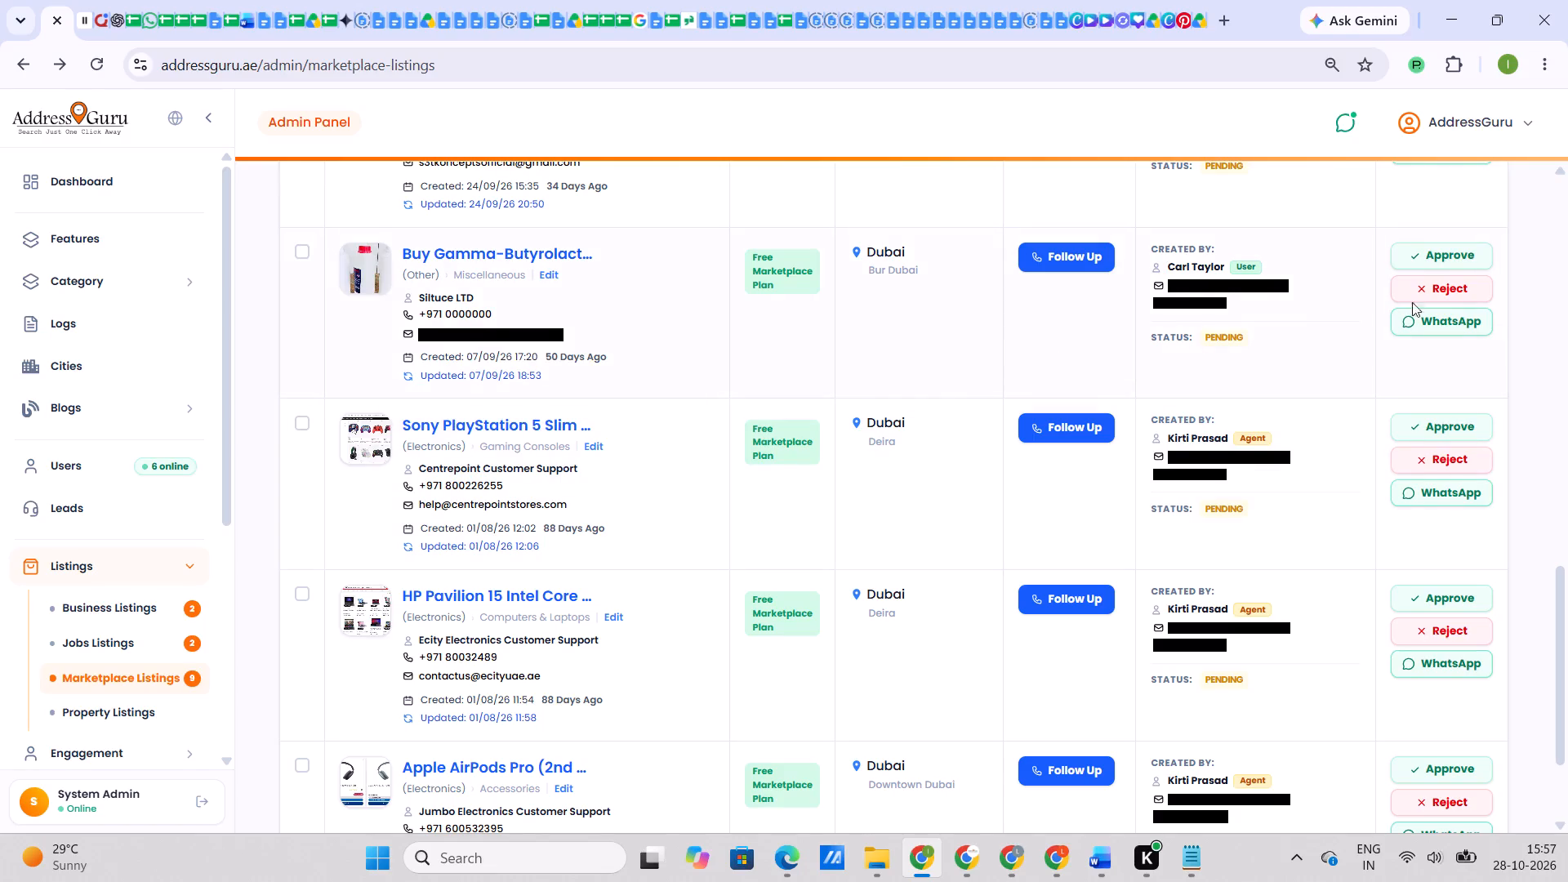
click(1453, 295)
click(773, 437)
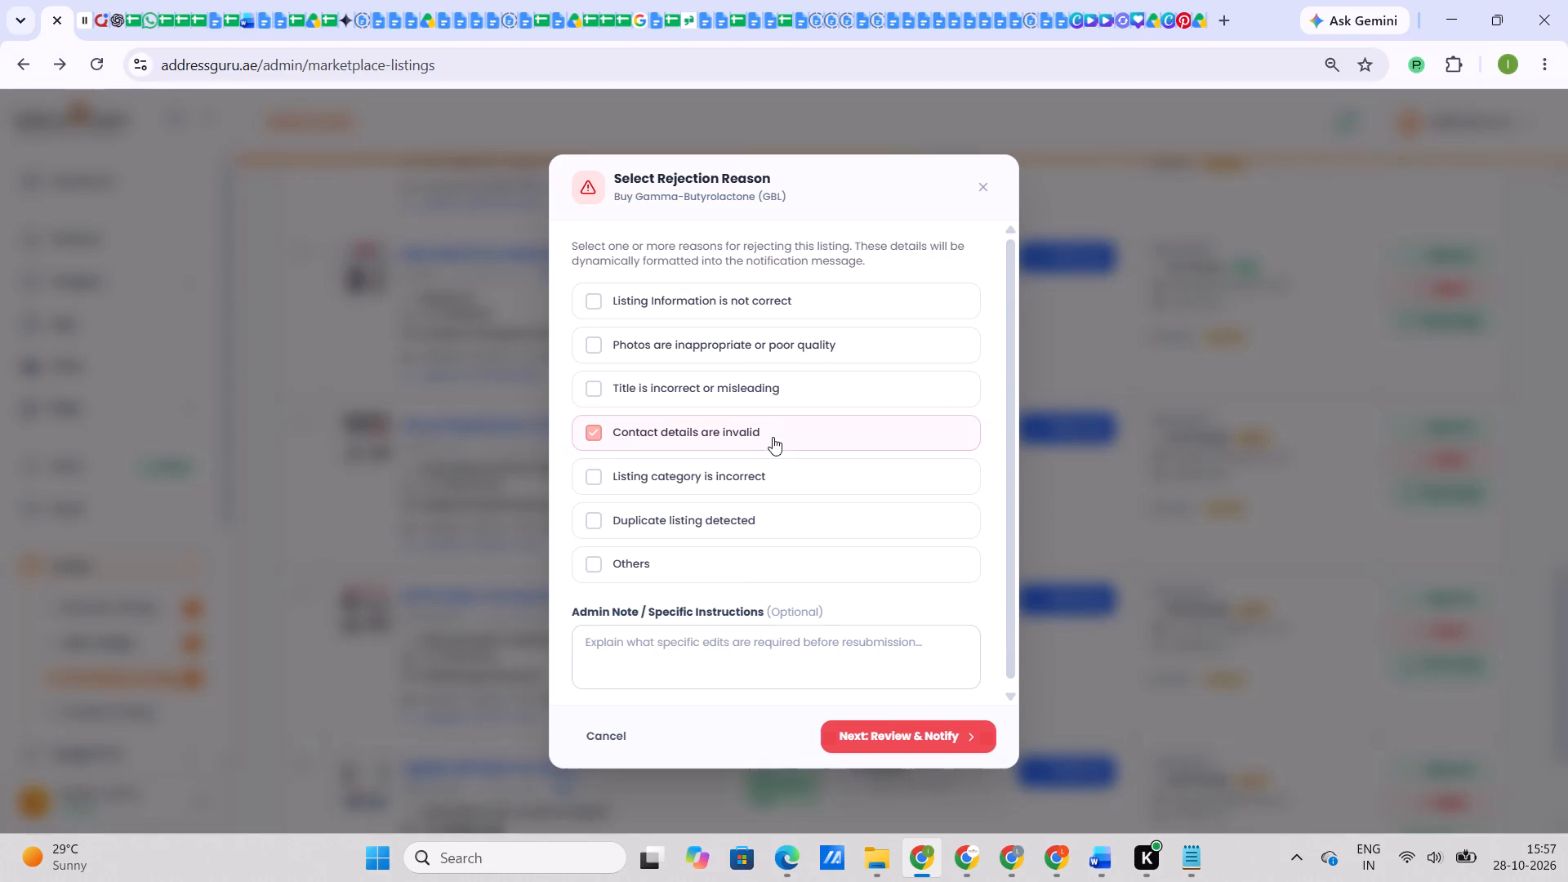
click(754, 490)
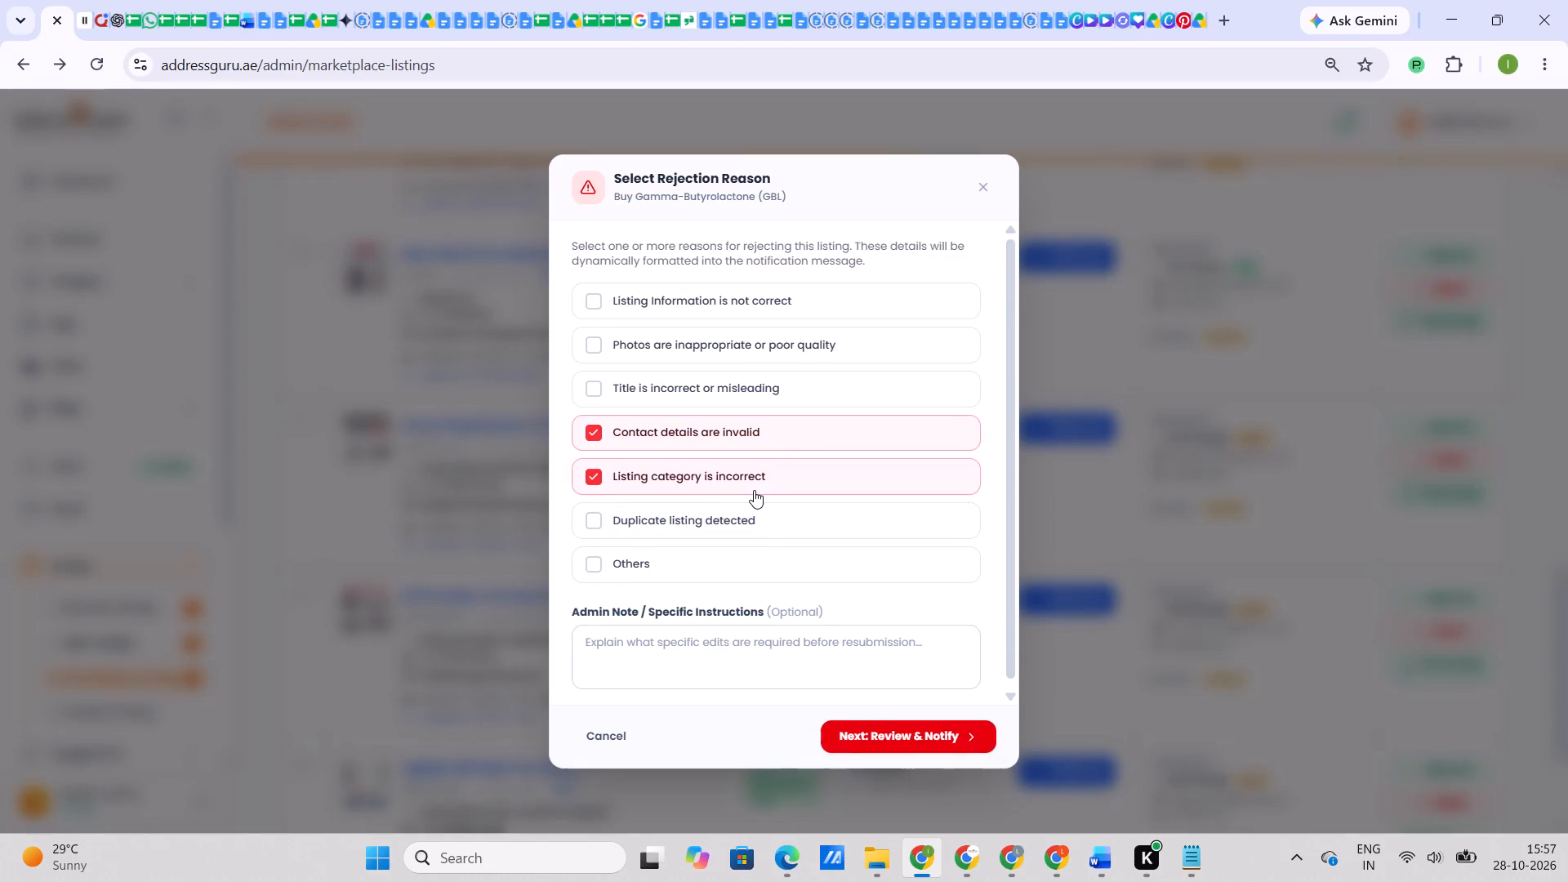